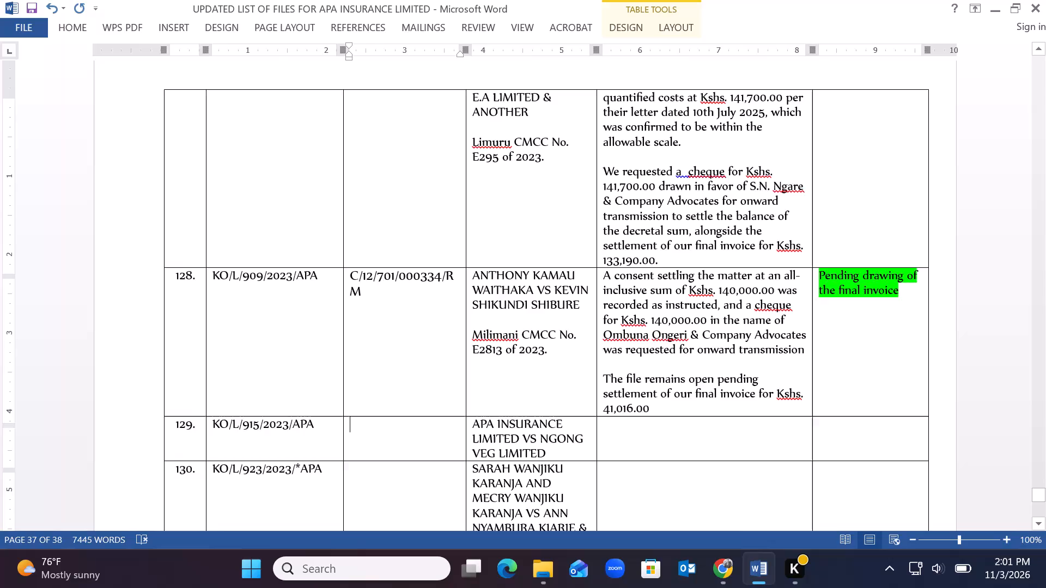
Look through rows 129 to 135 at the end of the table for the entries still to be filled in.
{"action": "scroll", "coordinate": [605, 381], "scroll_direction": "up", "scroll_amount": 1}
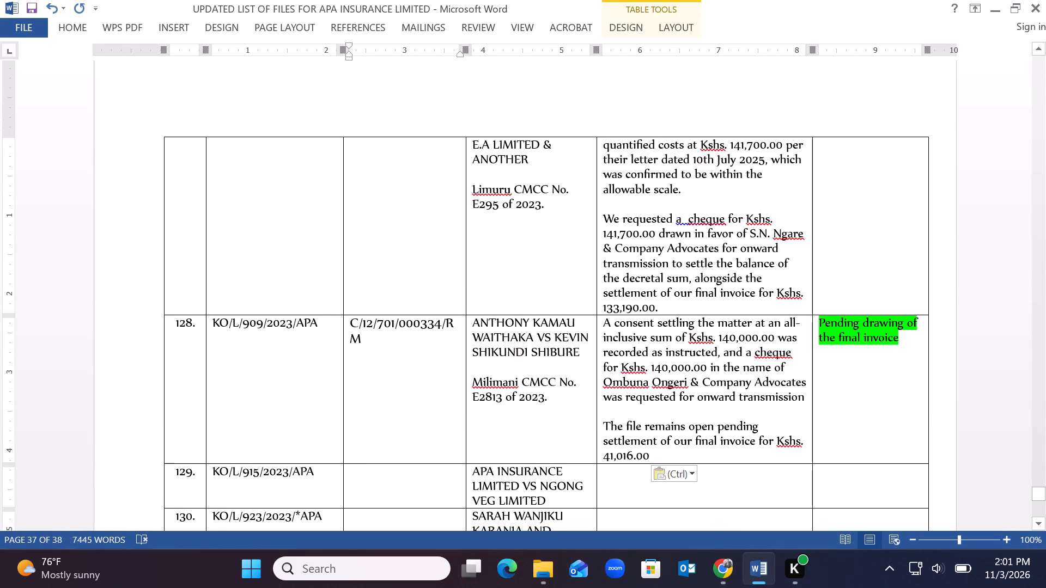
{"action": "scroll", "coordinate": [607, 388], "scroll_direction": "down", "scroll_amount": 17}
{"action": "scroll", "coordinate": [606, 401], "scroll_direction": "down", "scroll_amount": 6}
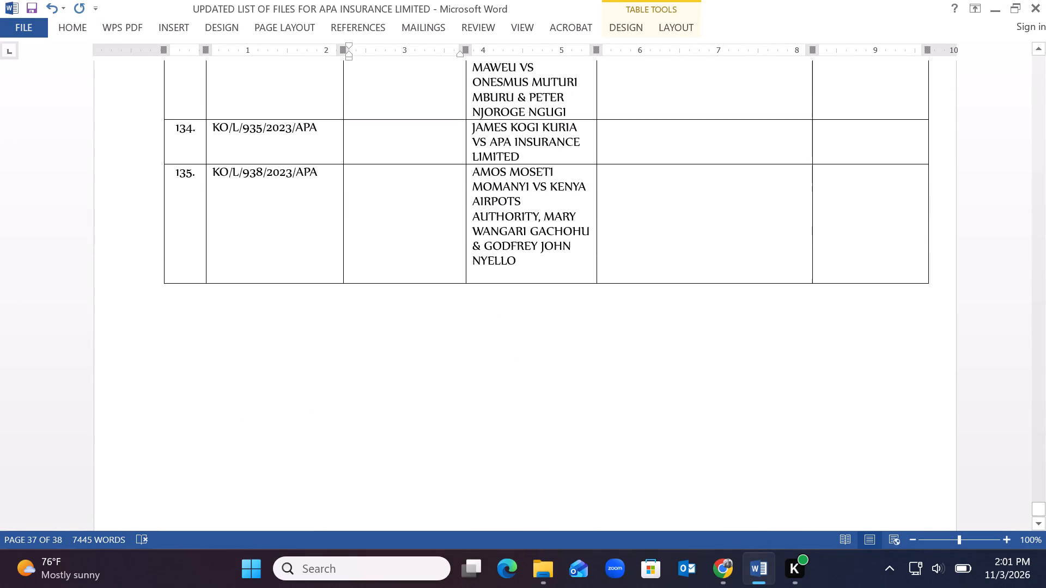
{"action": "scroll", "coordinate": [487, 284], "scroll_direction": "up", "scroll_amount": 4}
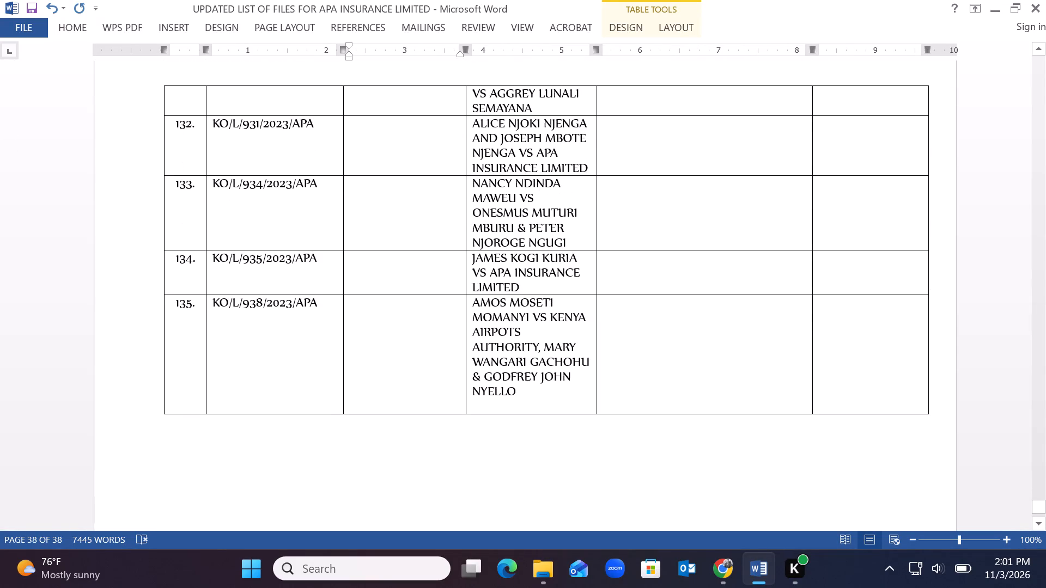
{"action": "scroll", "coordinate": [532, 225], "scroll_direction": "up", "scroll_amount": 2}
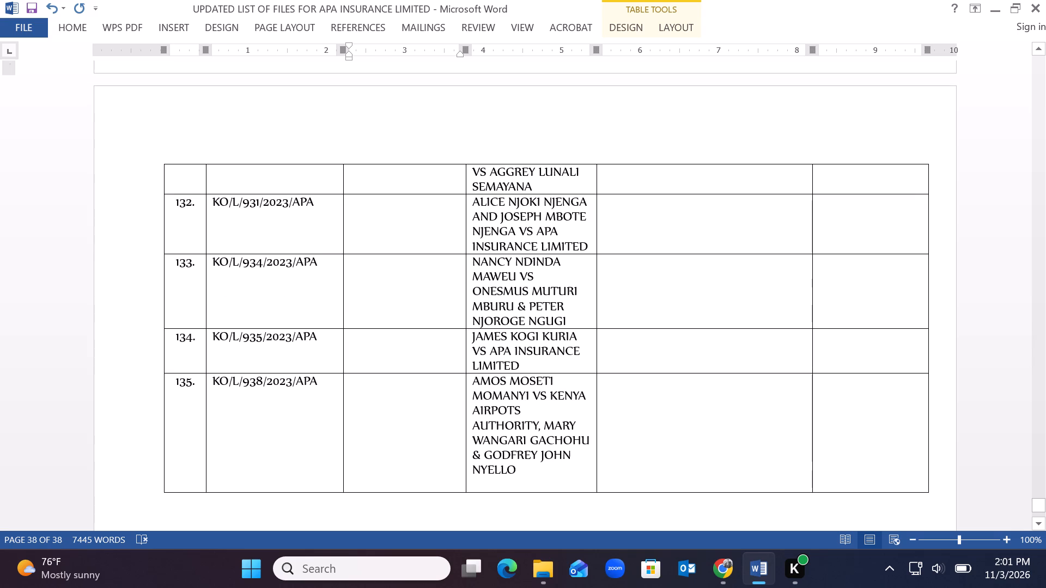
{"action": "scroll", "coordinate": [522, 223], "scroll_direction": "up", "scroll_amount": 6}
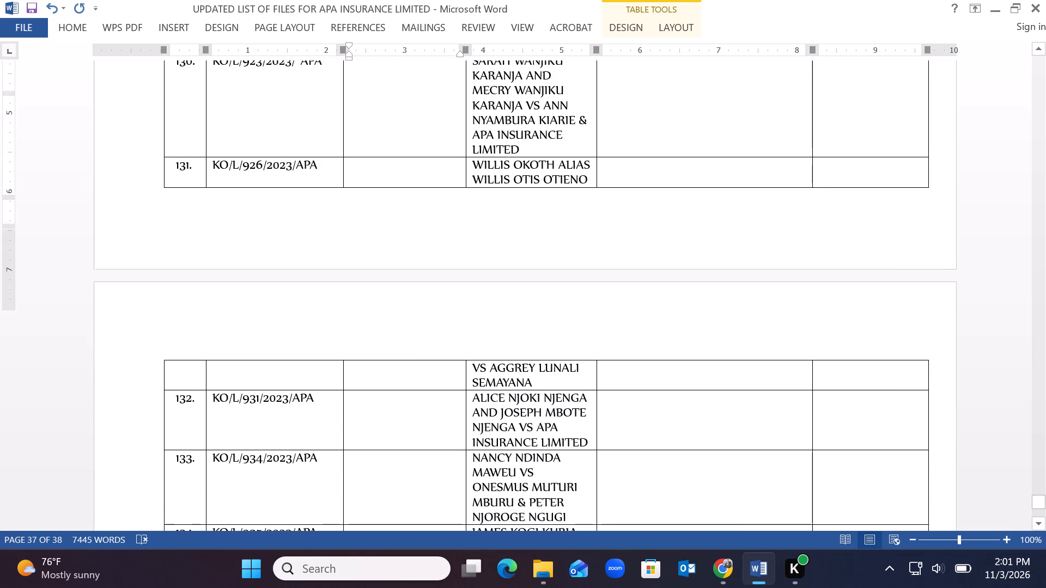
{"action": "scroll", "coordinate": [532, 261], "scroll_direction": "up", "scroll_amount": 3}
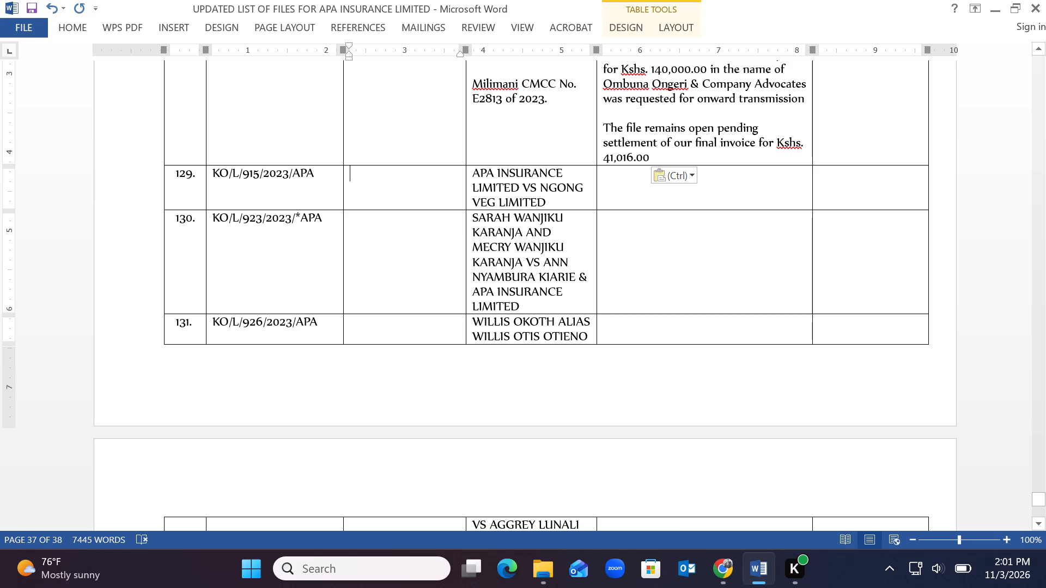
In File Explorer, replace the Downloads tab with a new tab showing drive f (\\KO-PC) (Y:).
{"action": "left_click", "coordinate": [537, 573]}
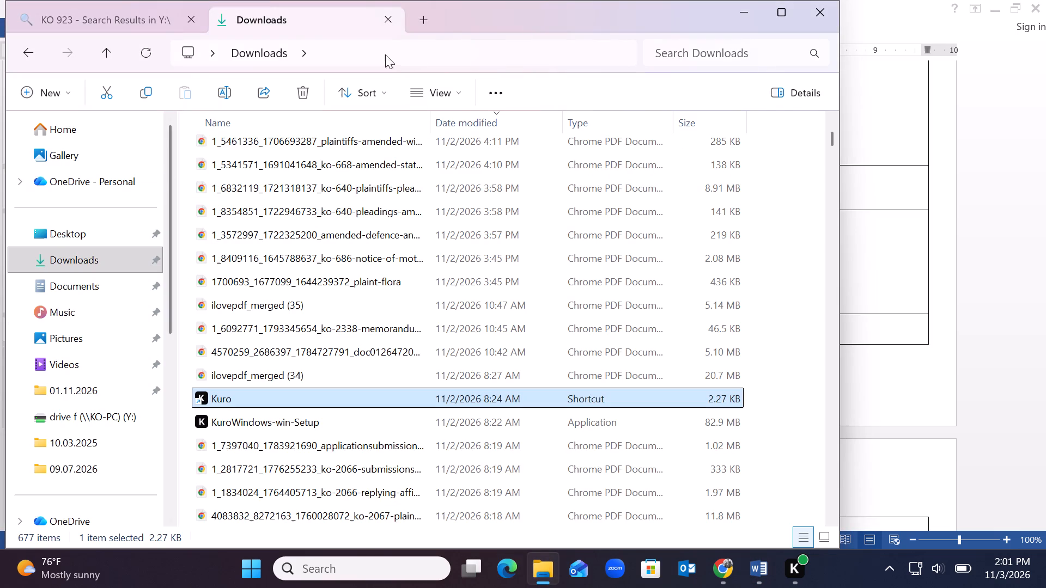
{"action": "left_click", "coordinate": [425, 17]}
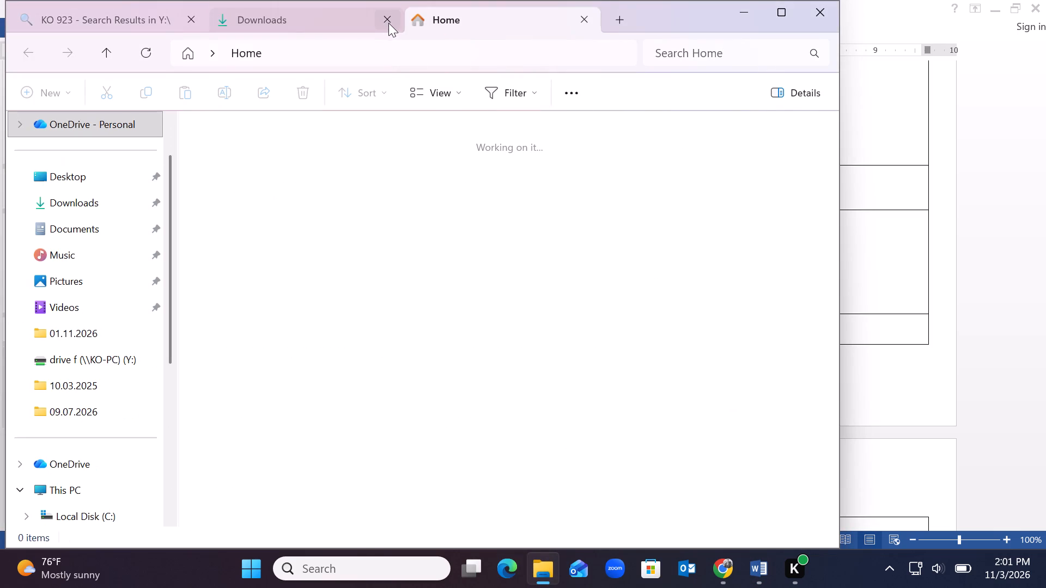
{"action": "left_click", "coordinate": [389, 21]}
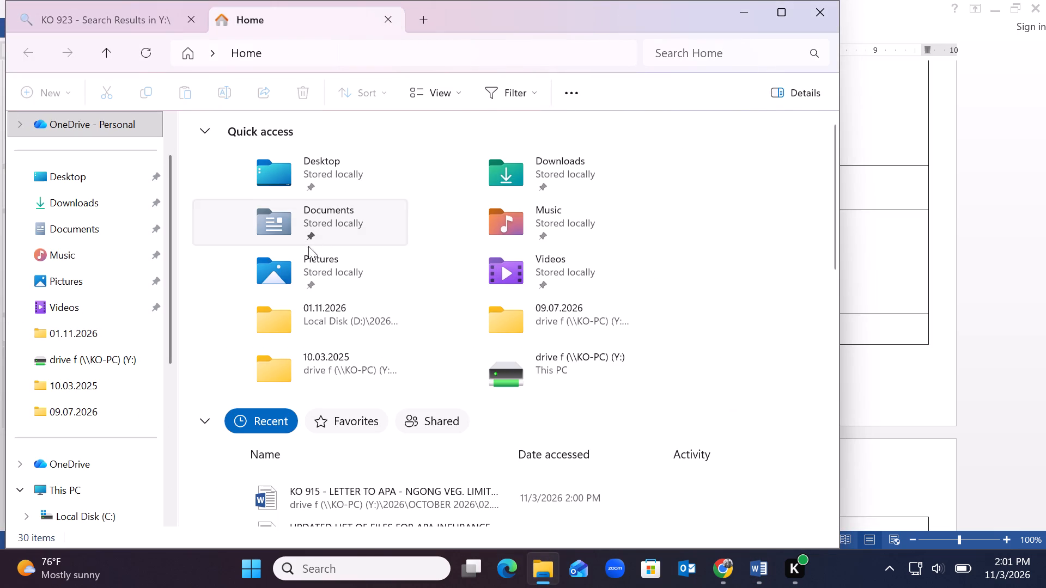
{"action": "double_click", "coordinate": [100, 362]}
{"action": "left_click", "coordinate": [70, 7]}
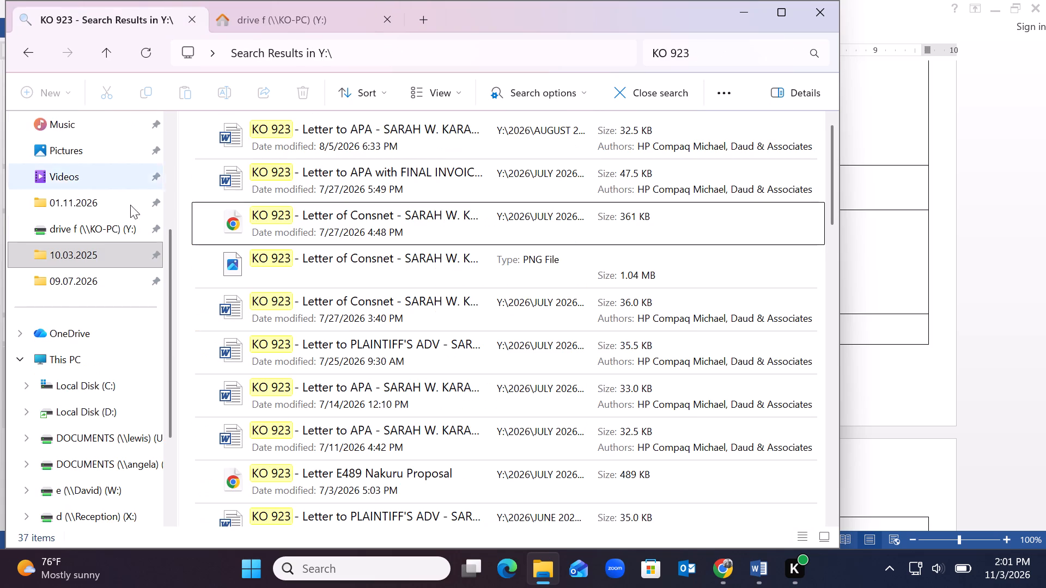
{"action": "left_click", "coordinate": [762, 566]}
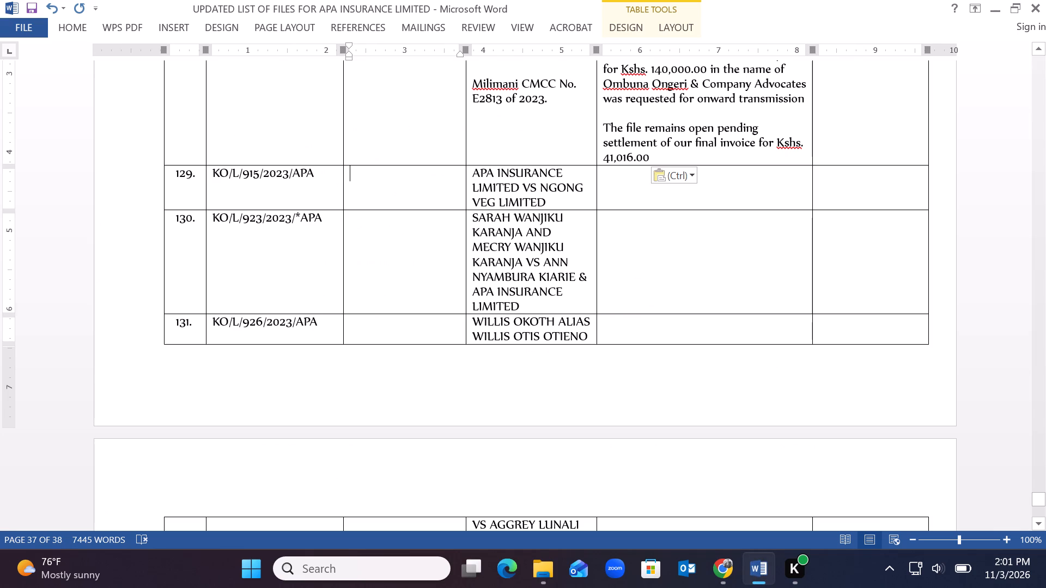
{"action": "left_click", "coordinate": [545, 561]}
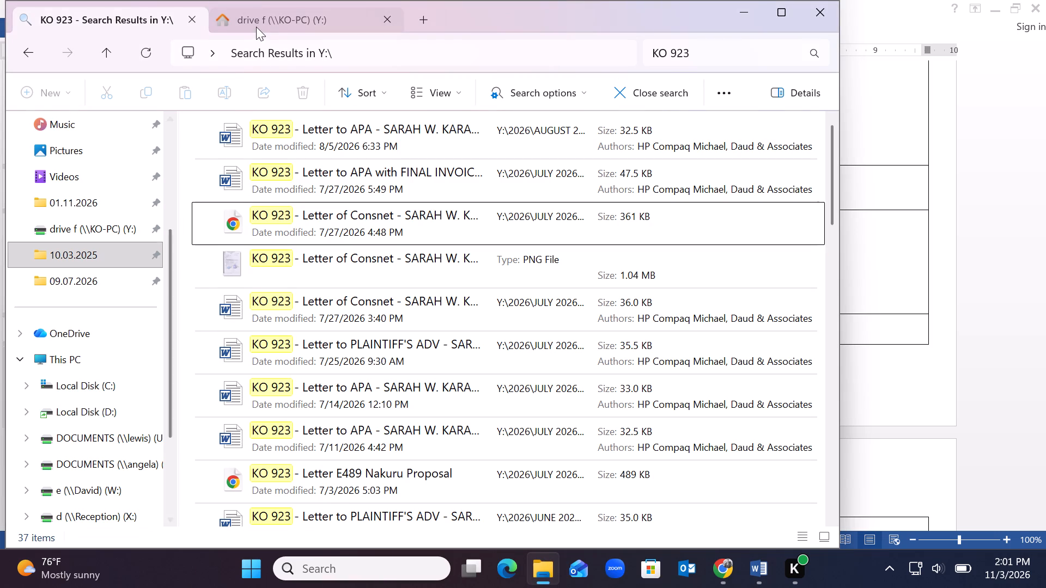
{"action": "left_click", "coordinate": [265, 17]}
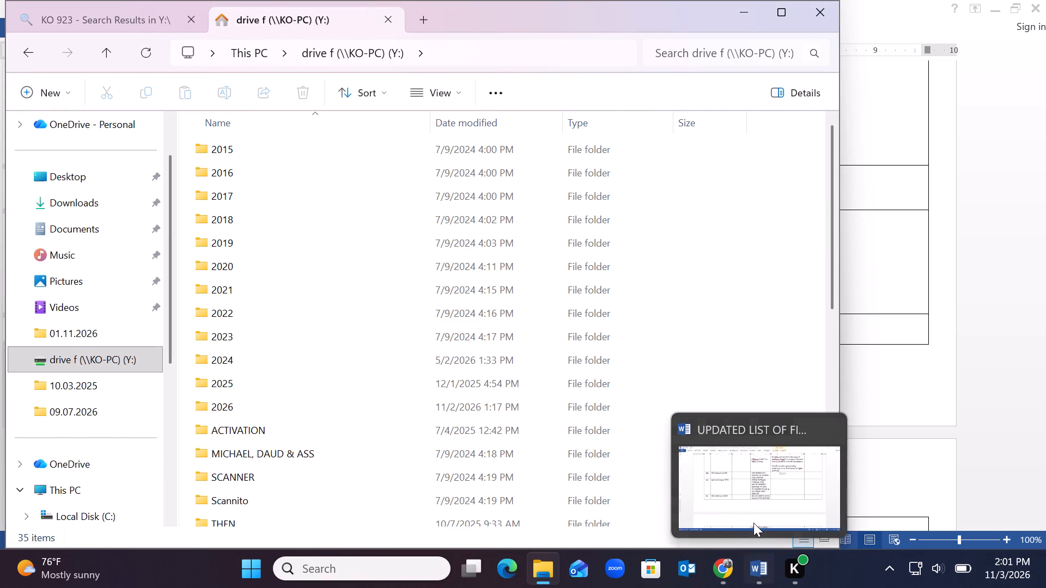
In the Word file list, remove the asterisk from row 130's reference, making it KO/L/923/2023/APA.
{"action": "left_click", "coordinate": [753, 522]}
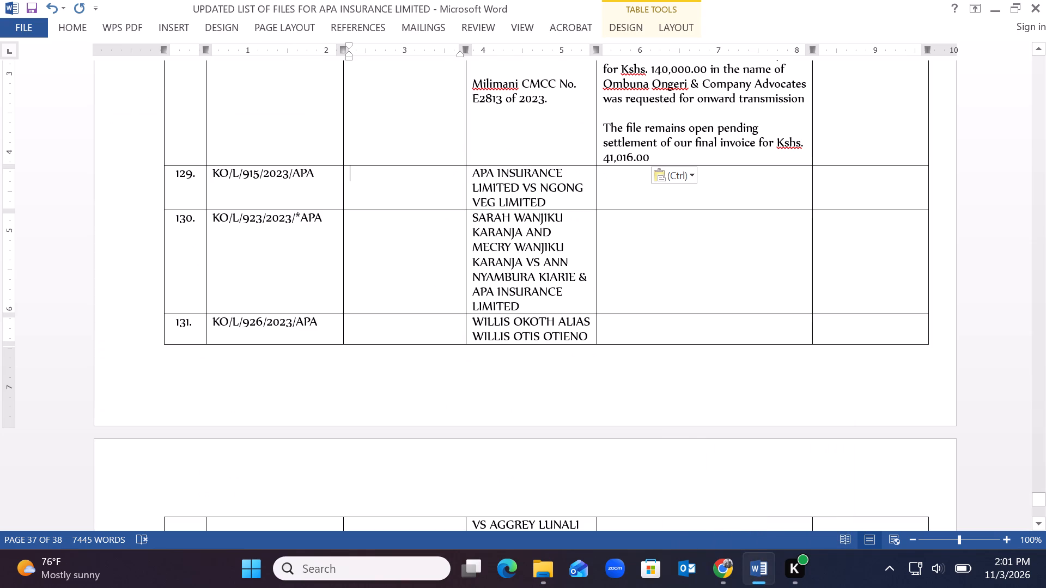
{"action": "left_click", "coordinate": [303, 213]}
{"action": "key", "text": "BackSpace"}
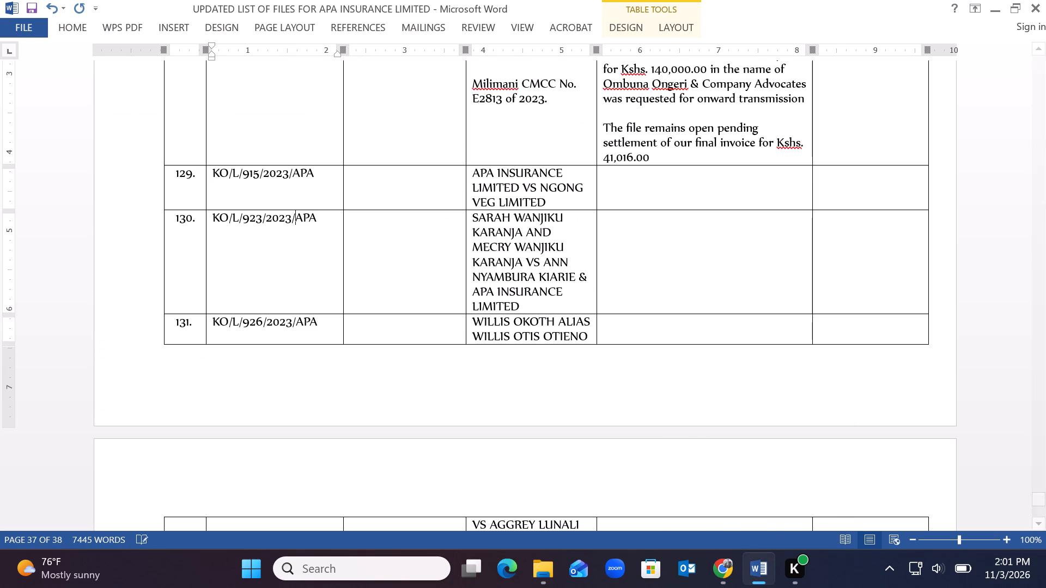
In File Explorer, search drive Y: for KO 915.
{"action": "scroll", "coordinate": [515, 258], "scroll_direction": "up", "scroll_amount": 1}
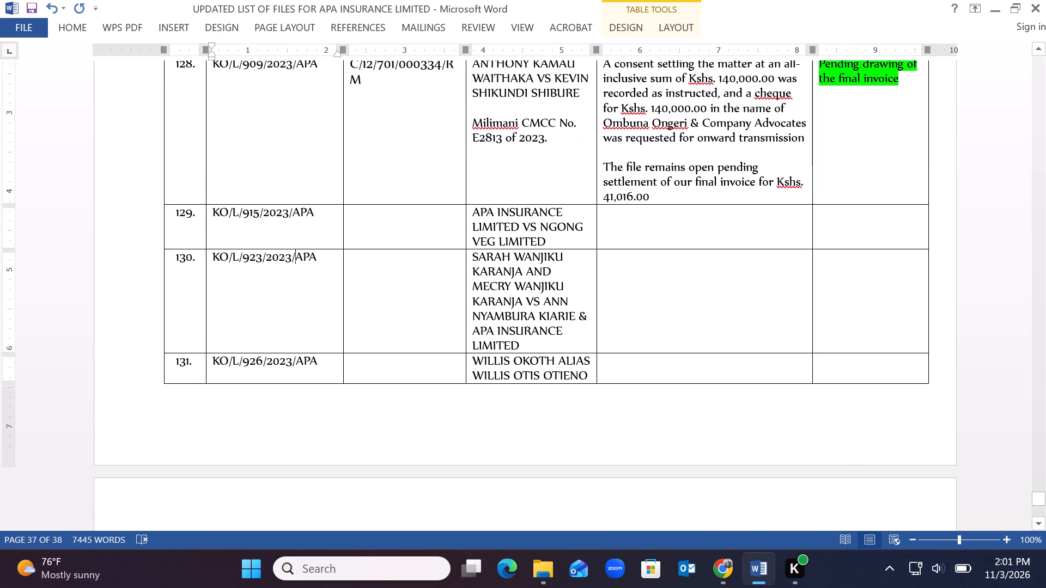
{"action": "left_click", "coordinate": [550, 579]}
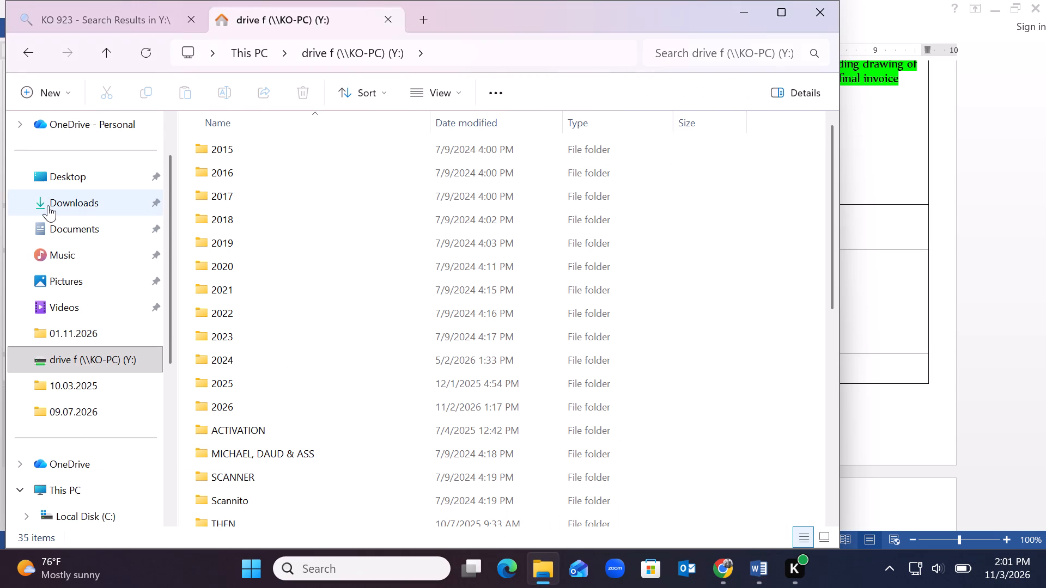
{"action": "left_click", "coordinate": [80, 3]}
{"action": "left_click", "coordinate": [723, 51]}
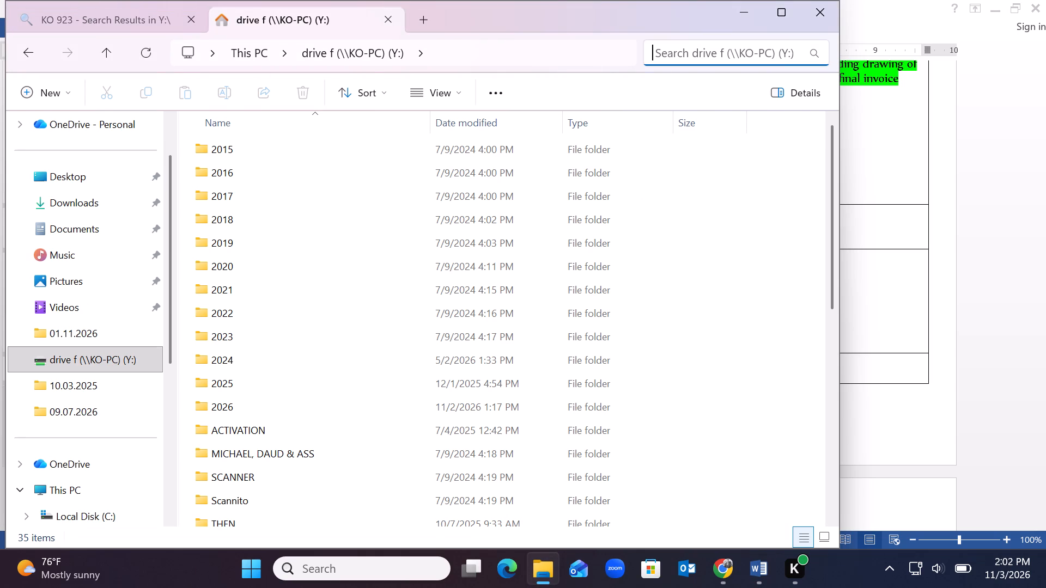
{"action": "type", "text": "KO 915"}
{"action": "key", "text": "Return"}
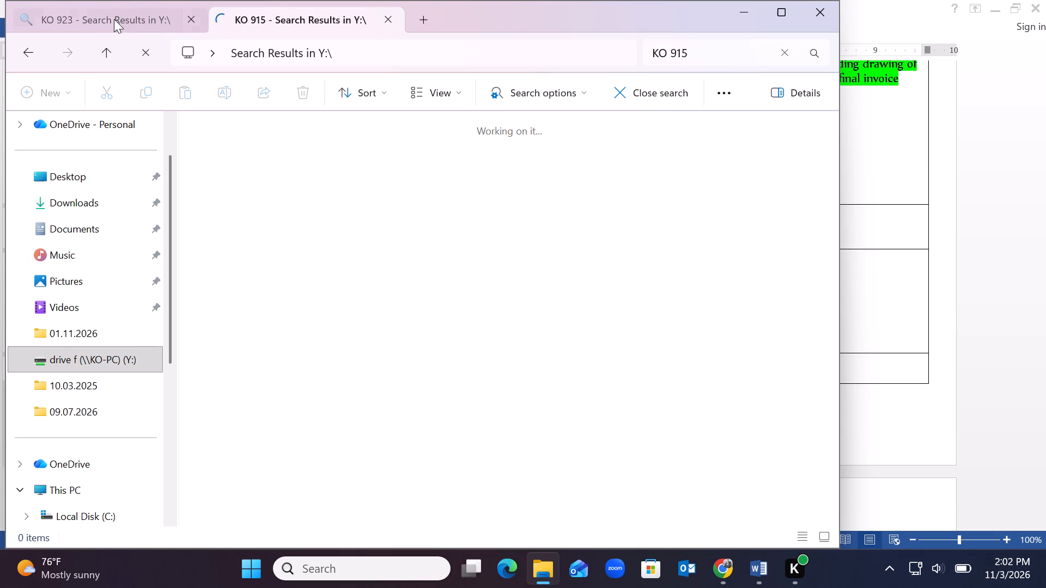
Open the August 2026 KO 923 letter to APA from the existing KO 923 search results.
{"action": "left_click", "coordinate": [97, 15]}
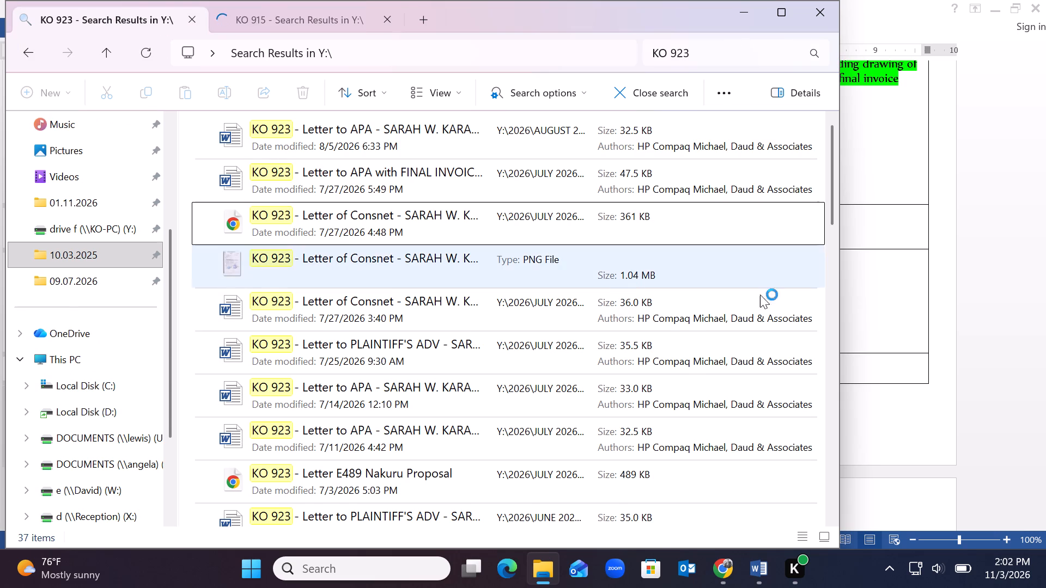
{"action": "left_click", "coordinate": [768, 566]}
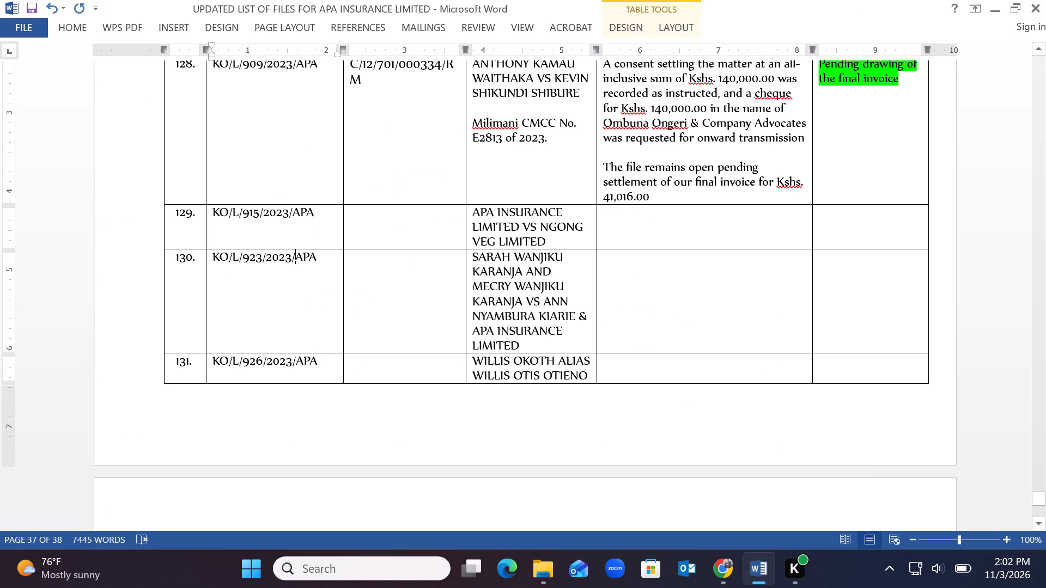
{"action": "left_click", "coordinate": [545, 573]}
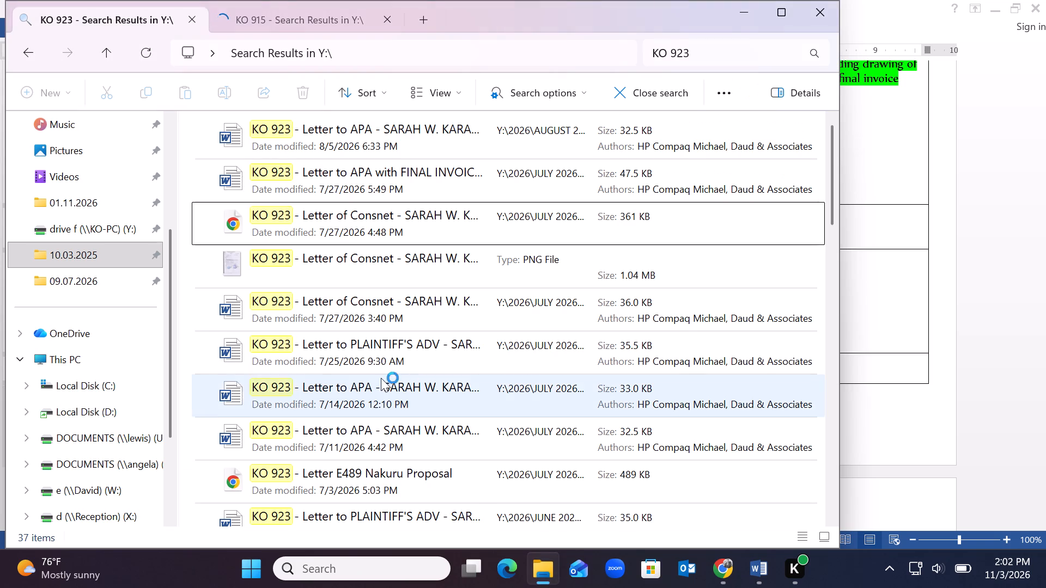
{"action": "double_click", "coordinate": [462, 139]}
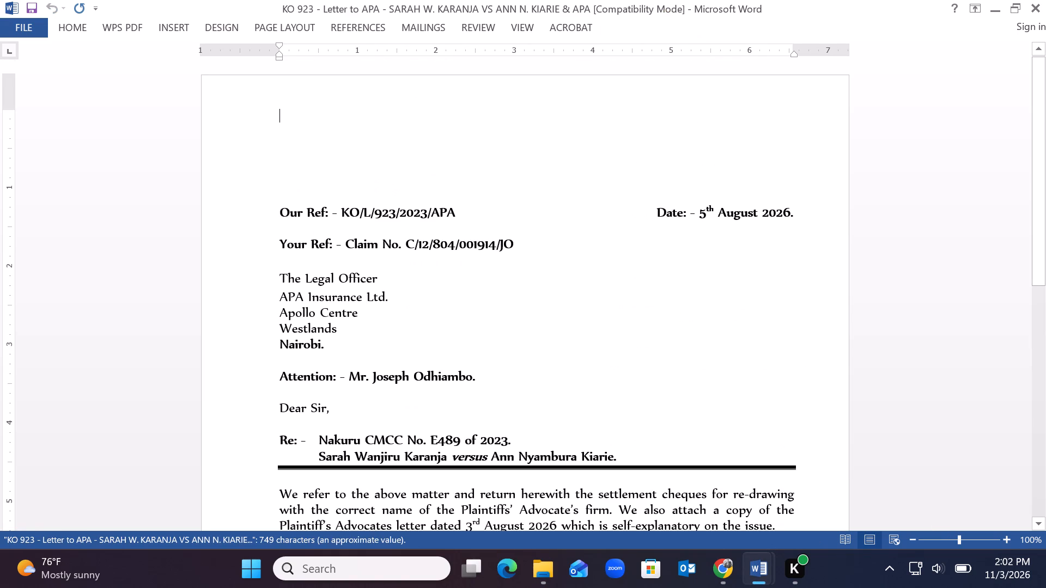
{"action": "left_click_drag", "start_coordinate": [404, 244], "coordinate": [509, 247]}
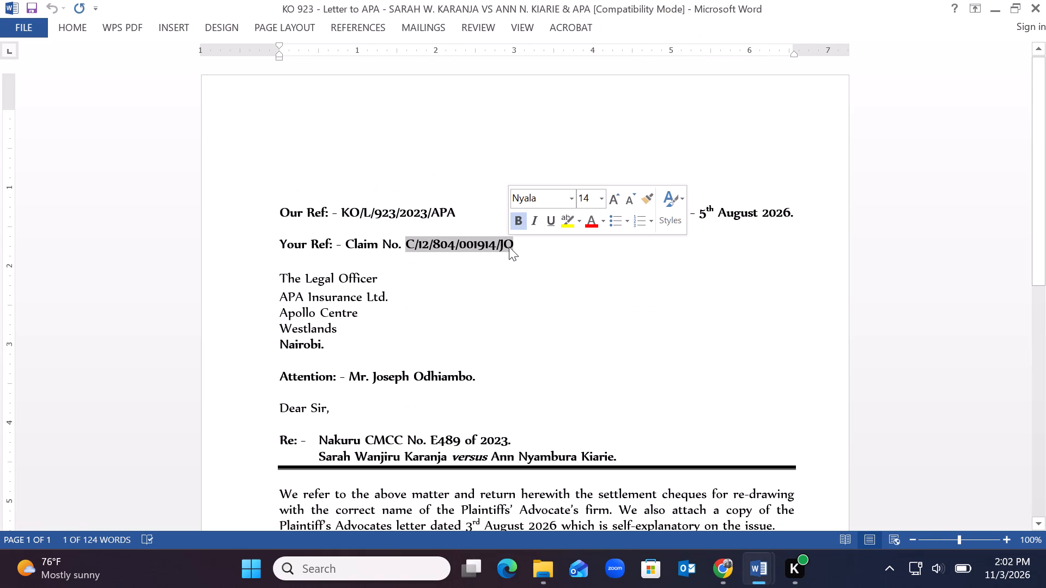
{"action": "key", "text": "ctrl+c"}
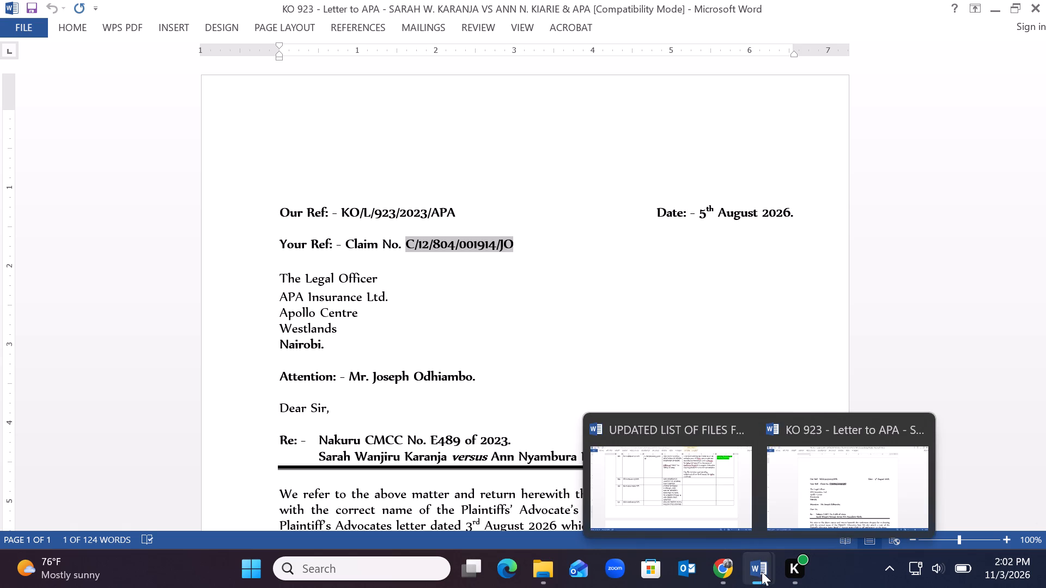
{"action": "left_click", "coordinate": [635, 491]}
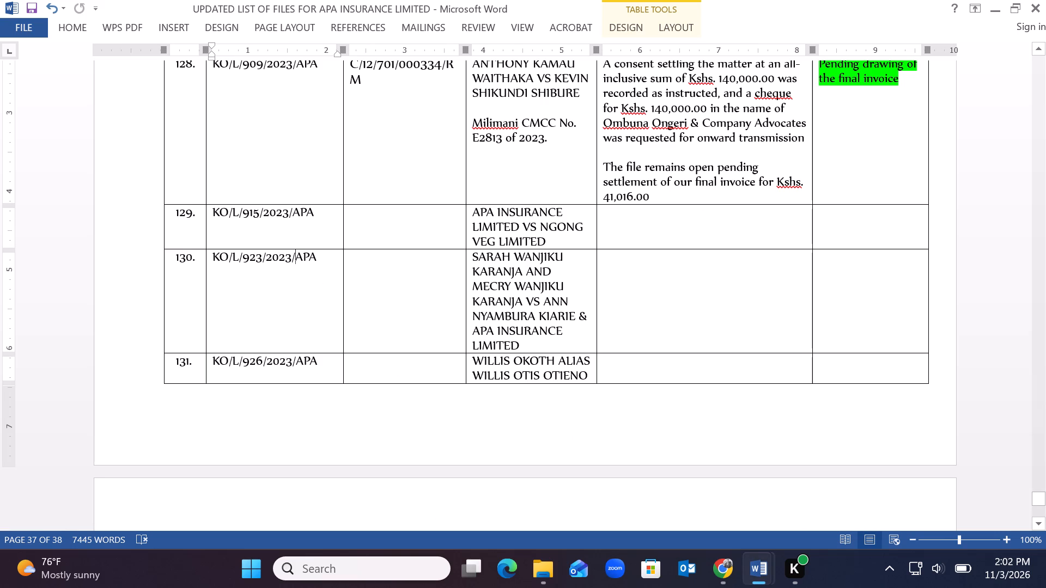
{"action": "left_click", "coordinate": [372, 284]}
{"action": "key", "text": "ctrl+v"}
{"action": "left_click", "coordinate": [486, 277]}
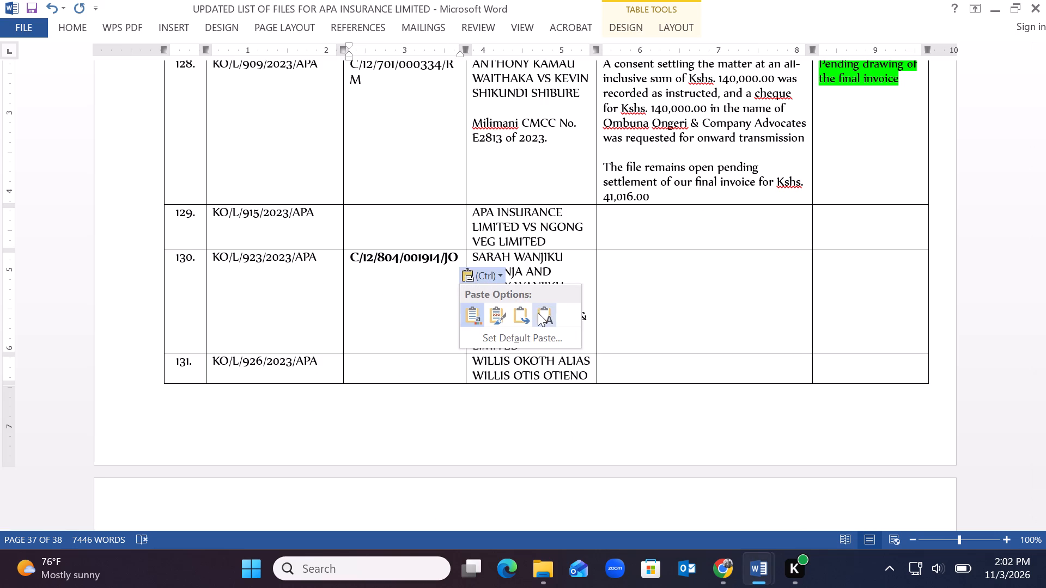
{"action": "left_click", "coordinate": [540, 313]}
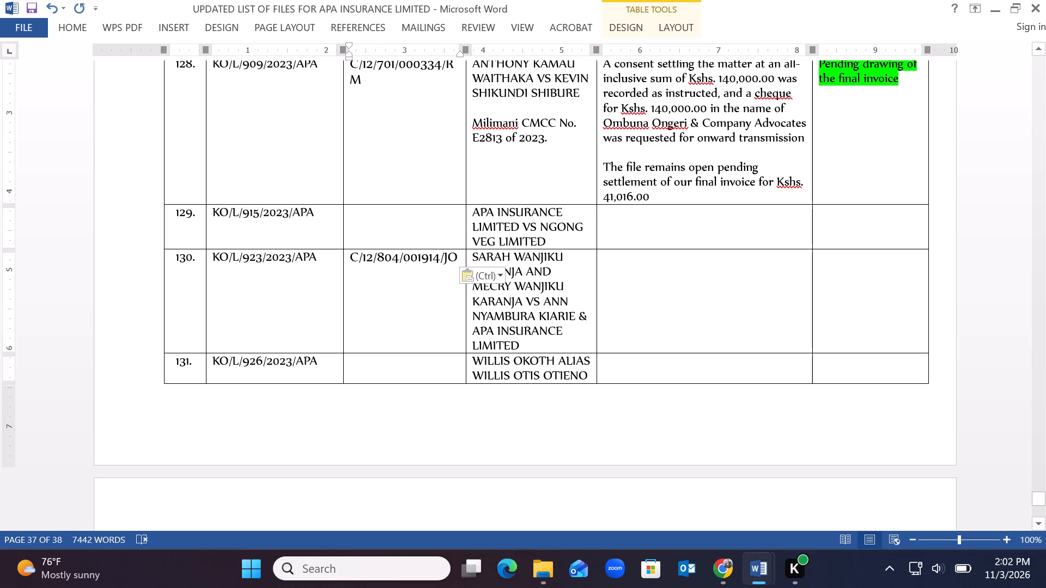
{"action": "left_click", "coordinate": [536, 339]}
{"action": "key", "text": "Return"}
{"action": "key", "text": "Return"}
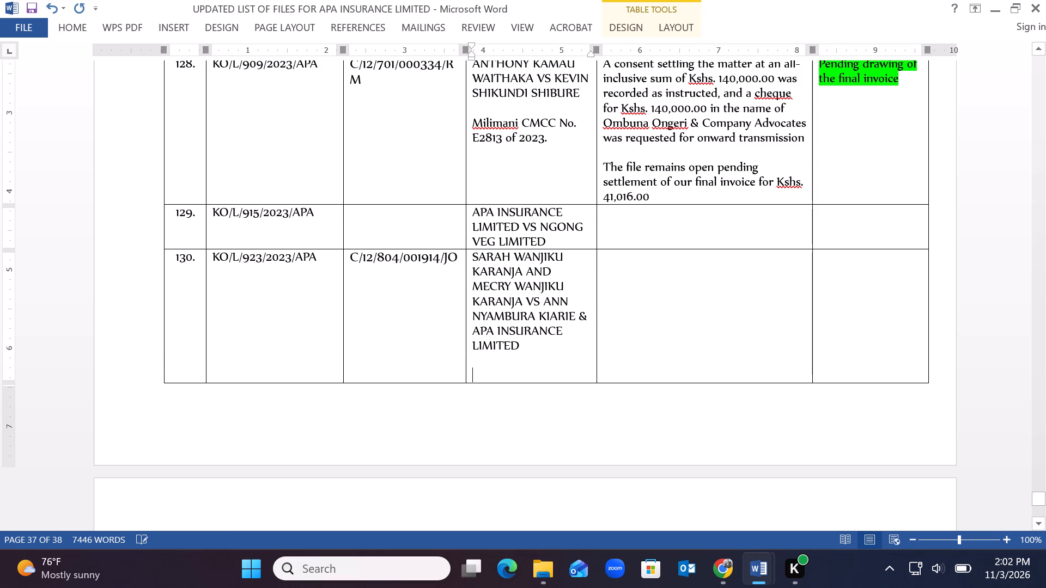
{"action": "left_click", "coordinate": [813, 495]}
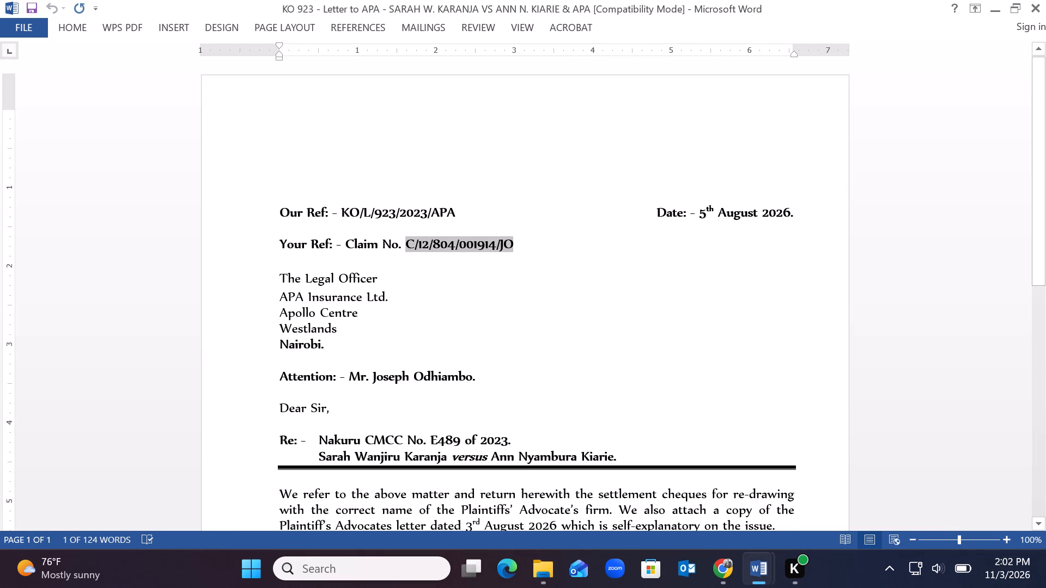
{"action": "scroll", "coordinate": [464, 421], "scroll_direction": "down", "scroll_amount": 2}
{"action": "left_click_drag", "start_coordinate": [317, 365], "coordinate": [524, 362]}
{"action": "key", "text": "ctrl+c"}
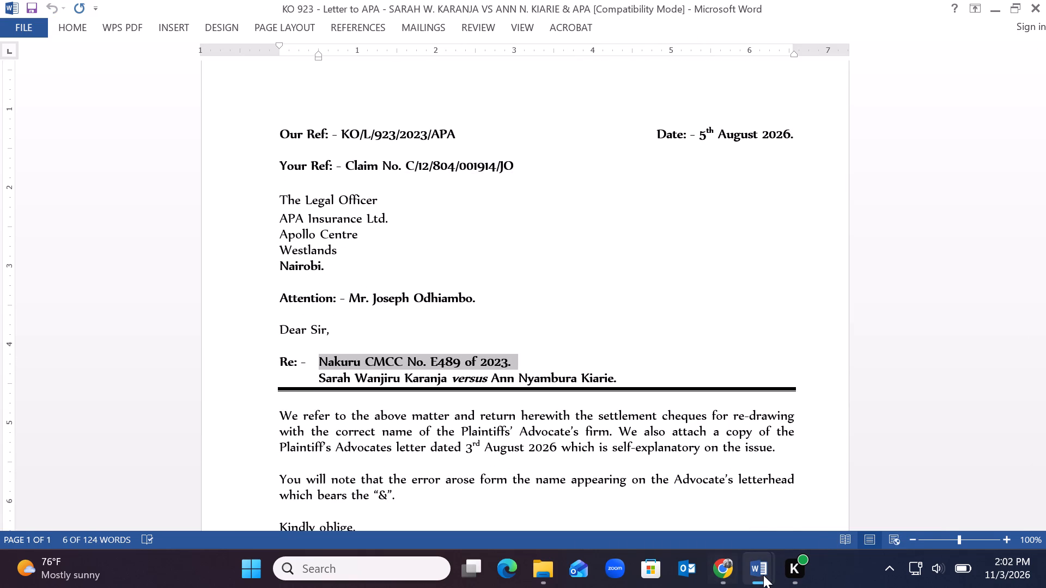
{"action": "left_click", "coordinate": [655, 510]}
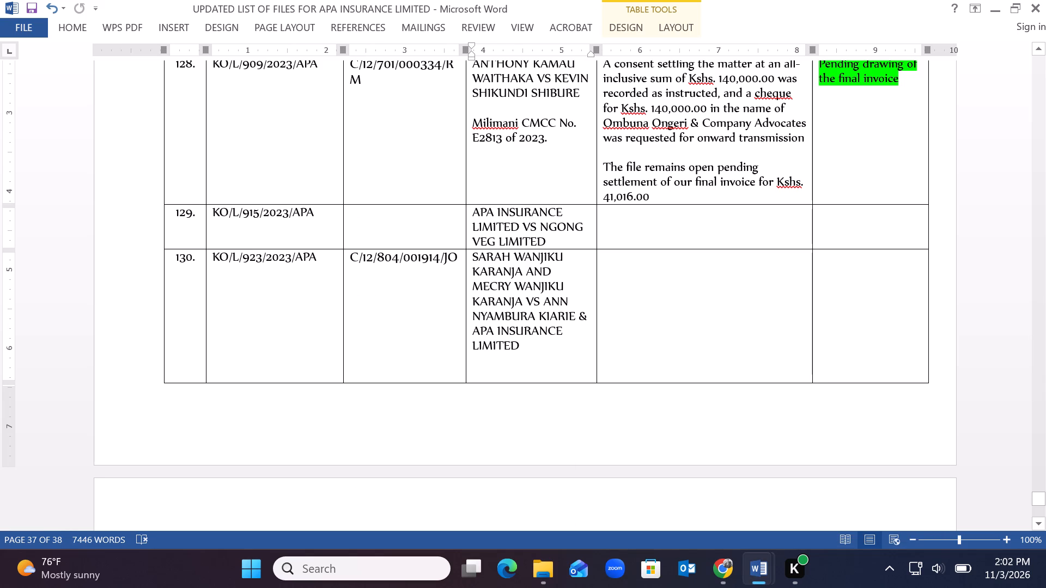
{"action": "key", "text": "ctrl+v"}
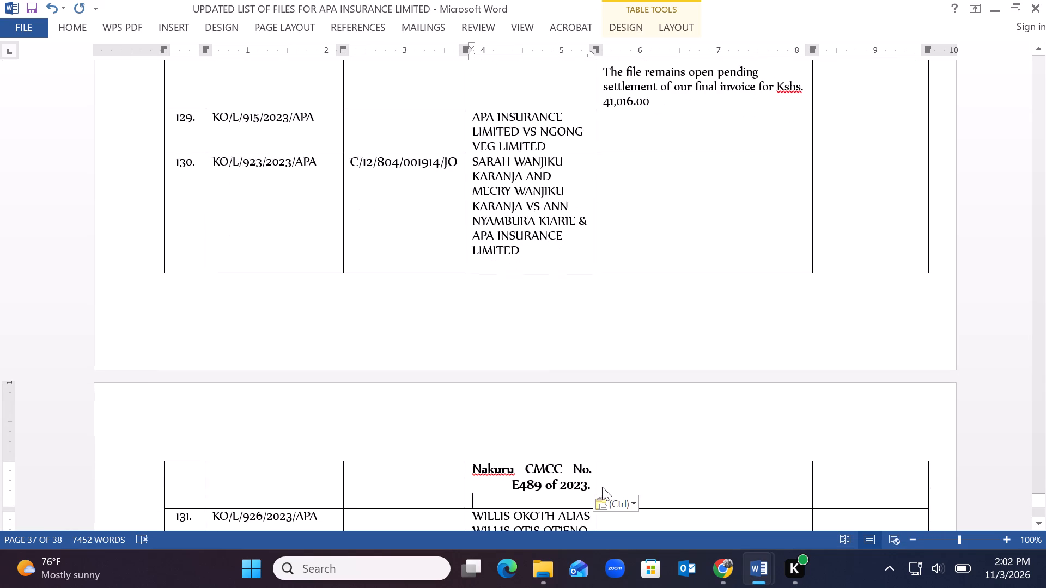
{"action": "left_click", "coordinate": [607, 499]}
{"action": "left_click", "coordinate": [678, 457]}
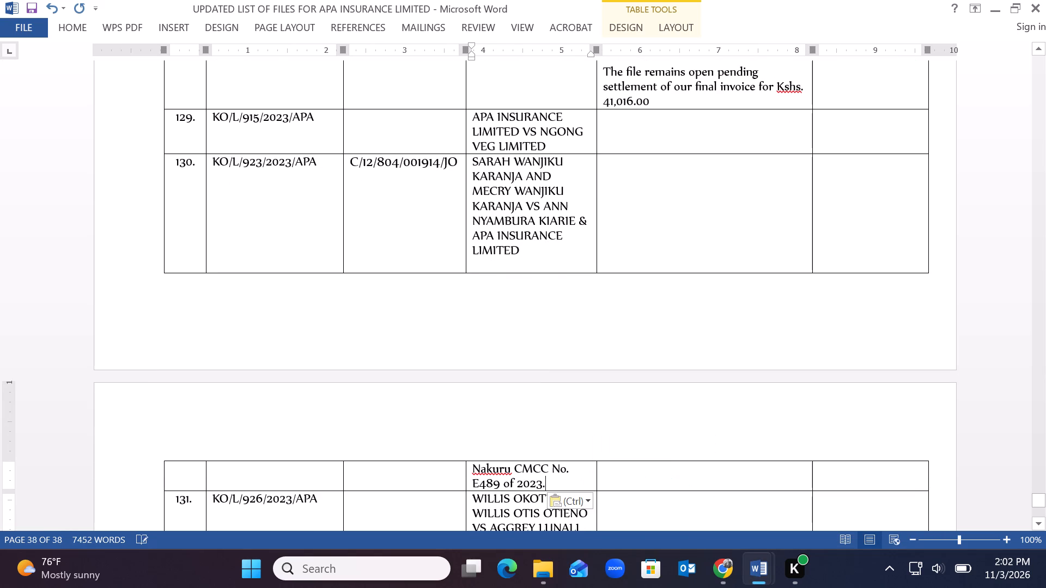
Read the body of the August 2026 KO 923 letter for details to use in row 130's empty status cell.
{"action": "left_click", "coordinate": [648, 192]}
{"action": "left_click", "coordinate": [832, 499]}
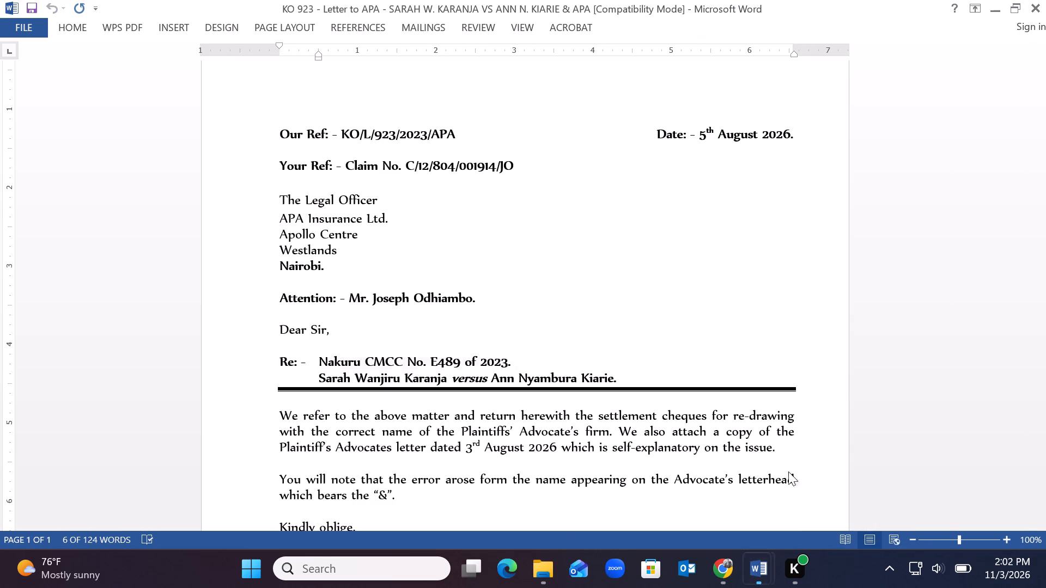
{"action": "scroll", "coordinate": [679, 432], "scroll_direction": "down", "scroll_amount": 5}
{"action": "scroll", "coordinate": [669, 432], "scroll_direction": "up", "scroll_amount": 4}
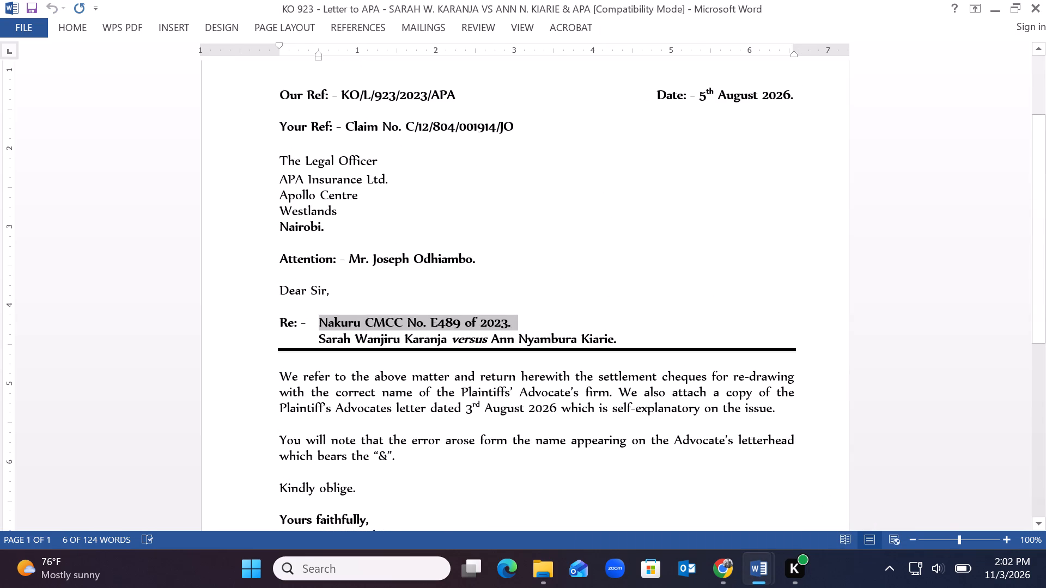
{"action": "scroll", "coordinate": [658, 376], "scroll_direction": "down", "scroll_amount": 2}
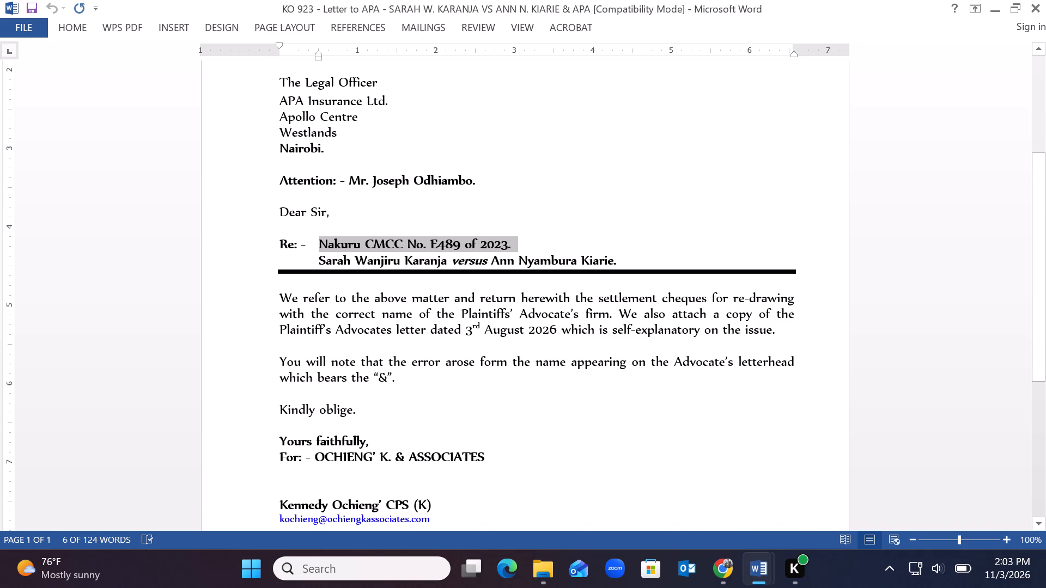
{"action": "scroll", "coordinate": [654, 406], "scroll_direction": "down", "scroll_amount": 13}
{"action": "scroll", "coordinate": [621, 395], "scroll_direction": "up", "scroll_amount": 9}
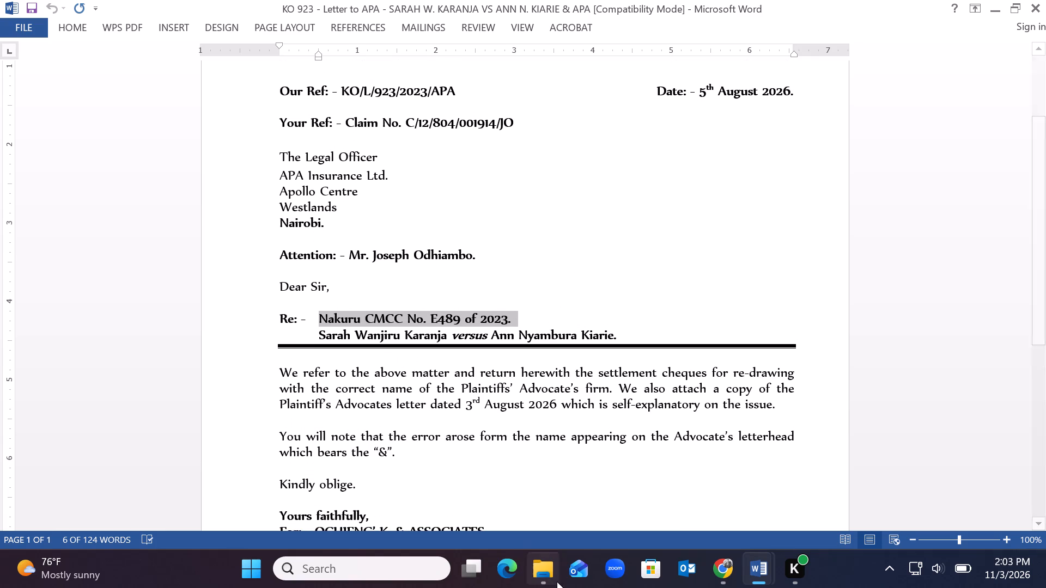
From the File Explorer search results, open the KO 923 letter to APA with the final invoice.
{"action": "left_click", "coordinate": [539, 570]}
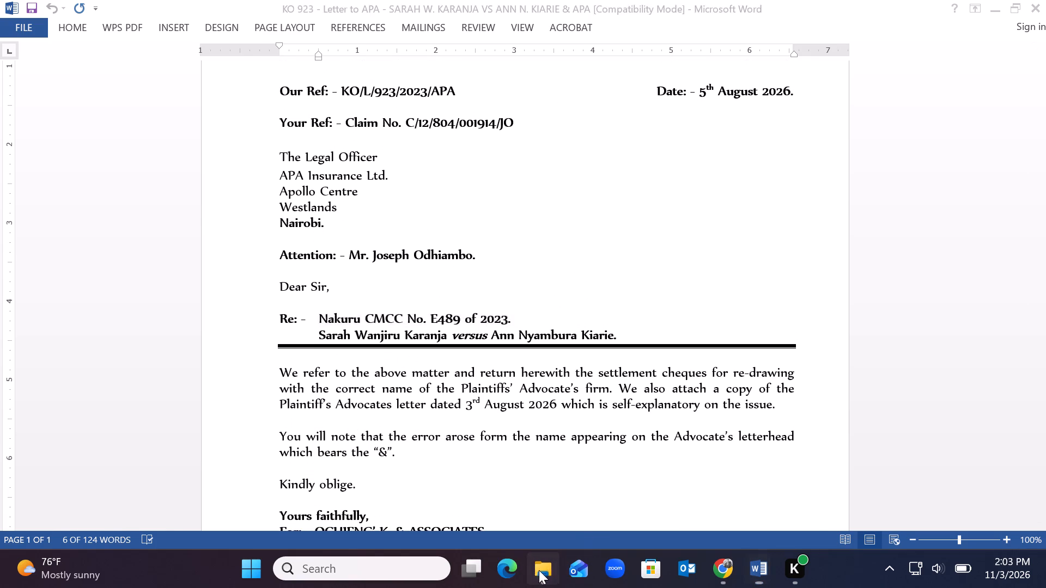
{"action": "double_click", "coordinate": [355, 186]}
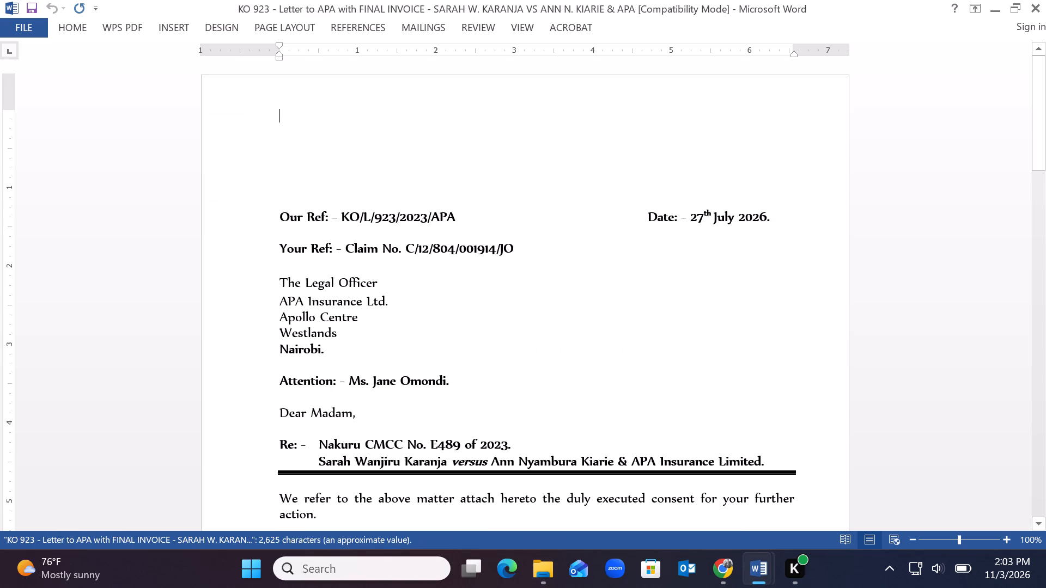
{"action": "scroll", "coordinate": [422, 209], "scroll_direction": "down", "scroll_amount": 4}
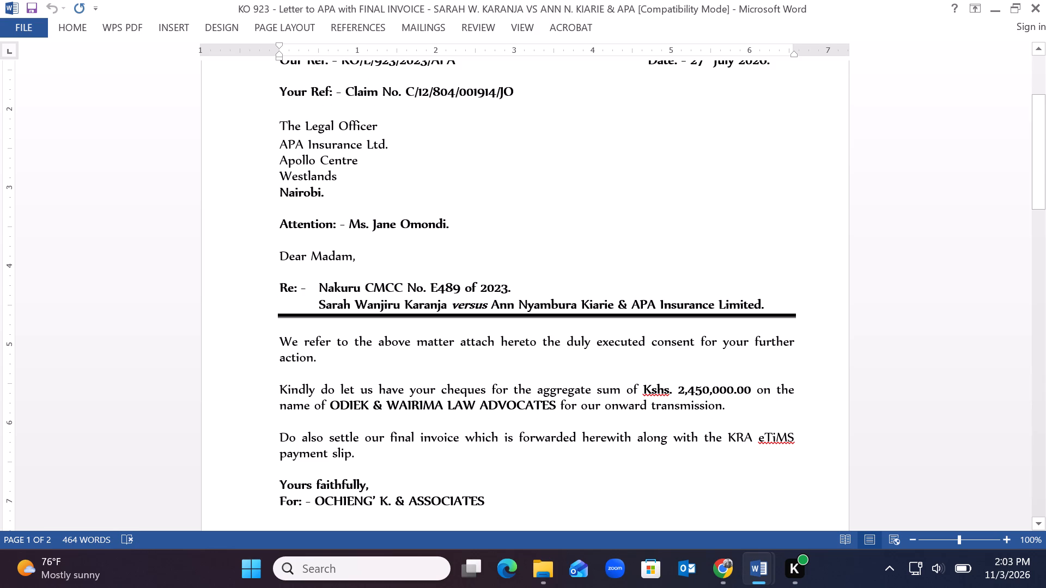
{"action": "left_click_drag", "start_coordinate": [279, 340], "coordinate": [811, 465]}
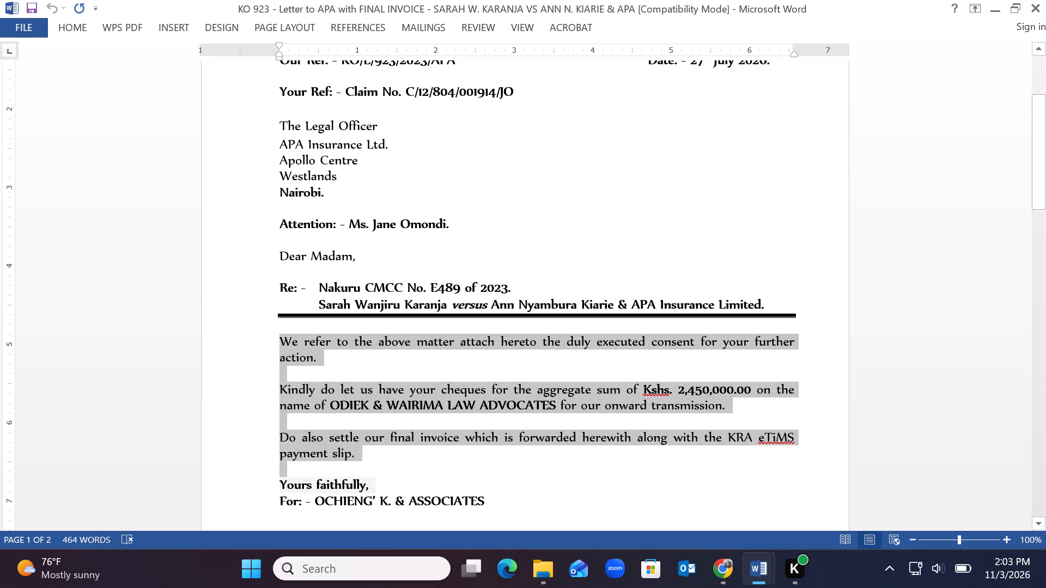
{"action": "left_click_drag", "start_coordinate": [811, 465], "coordinate": [484, 437]}
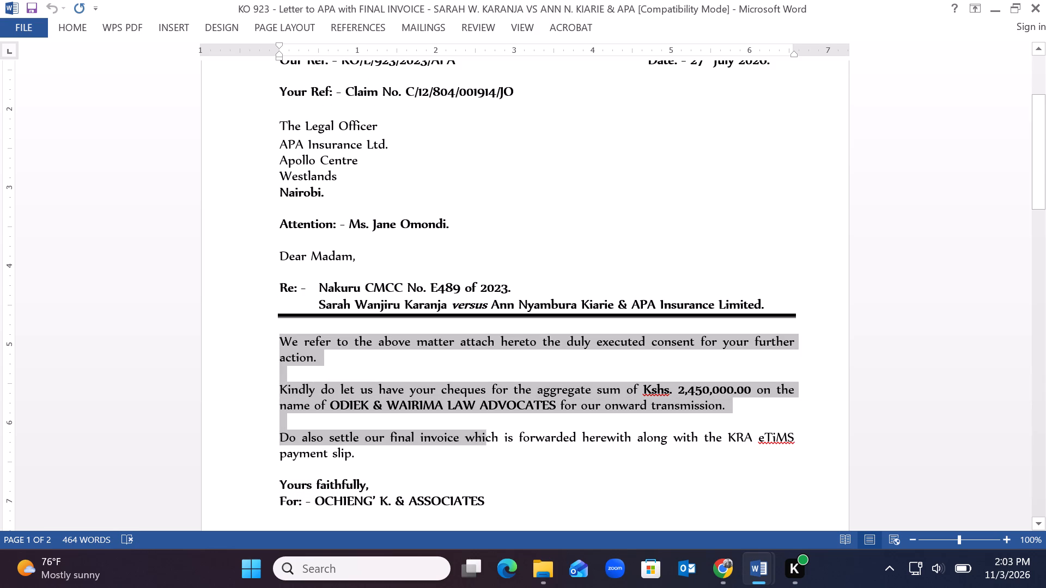
{"action": "left_click_drag", "start_coordinate": [484, 437], "coordinate": [459, 458]}
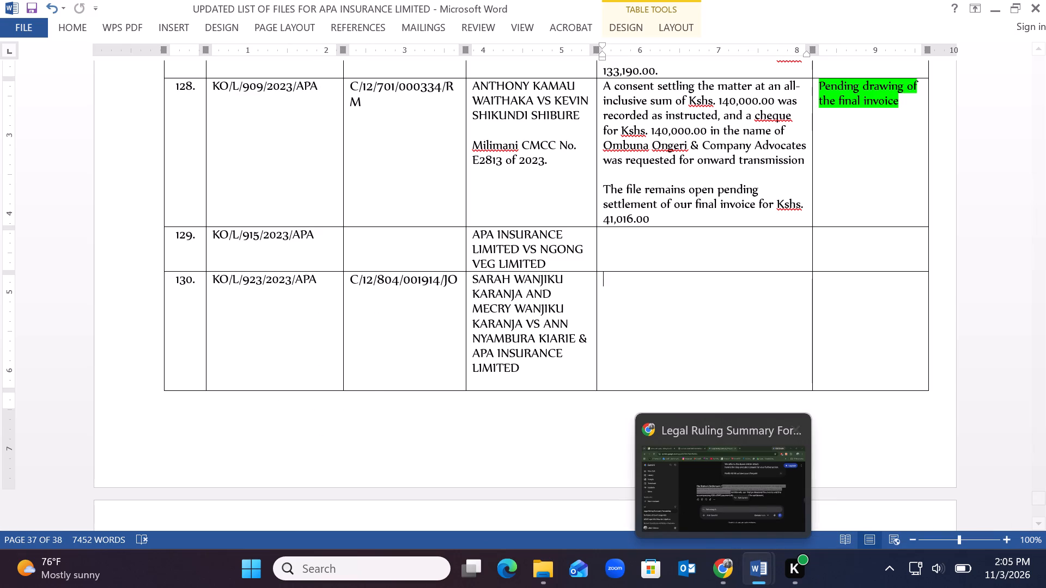
{"action": "left_click", "coordinate": [656, 307]}
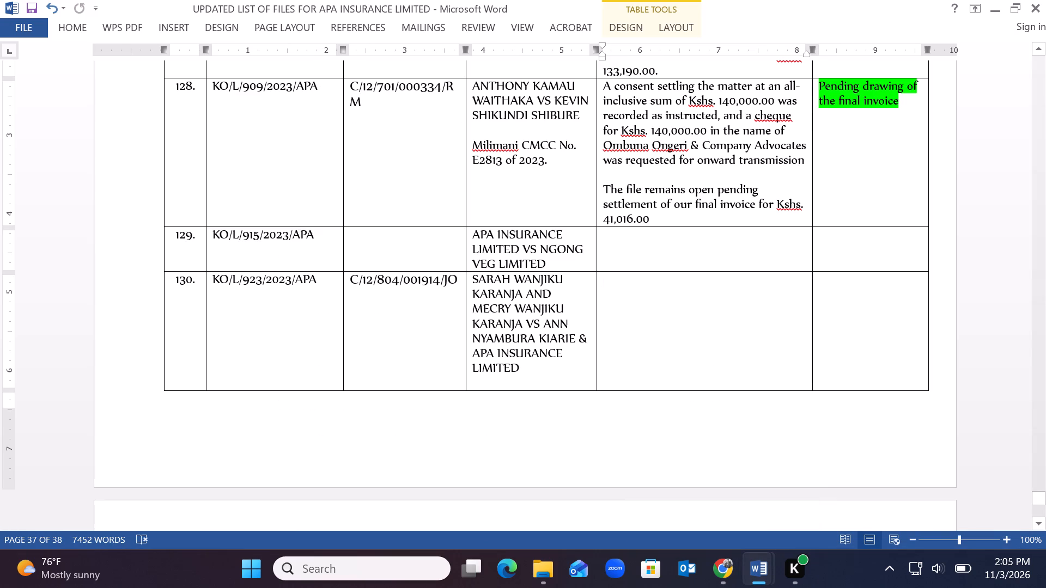
{"action": "key", "text": "ctrl+v"}
{"action": "left_click", "coordinate": [731, 378]}
{"action": "left_click", "coordinate": [784, 415]}
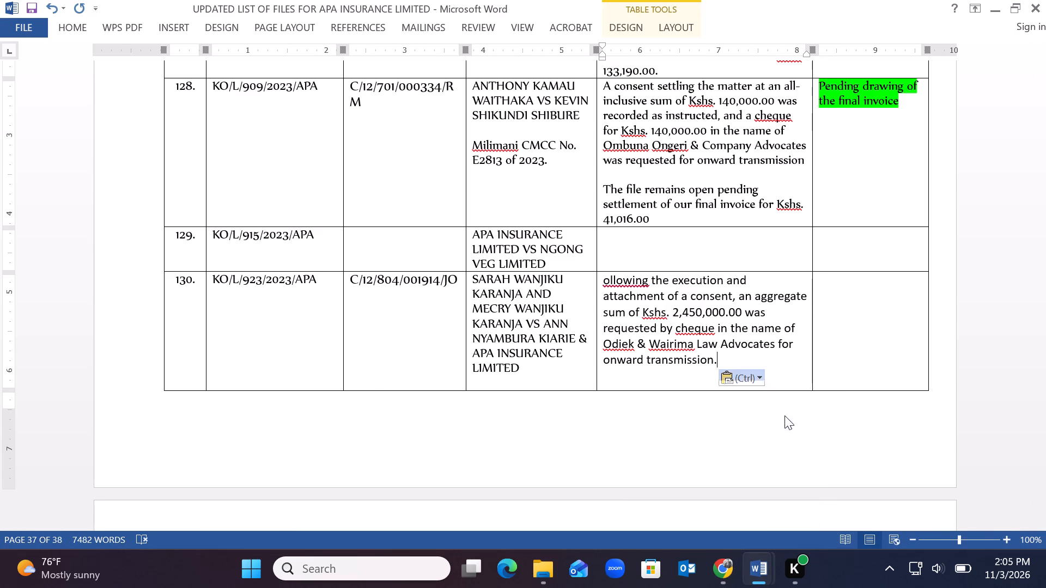
Add the missing capital F so row 130's status entry begins with "Following".
{"action": "left_click", "coordinate": [606, 284]}
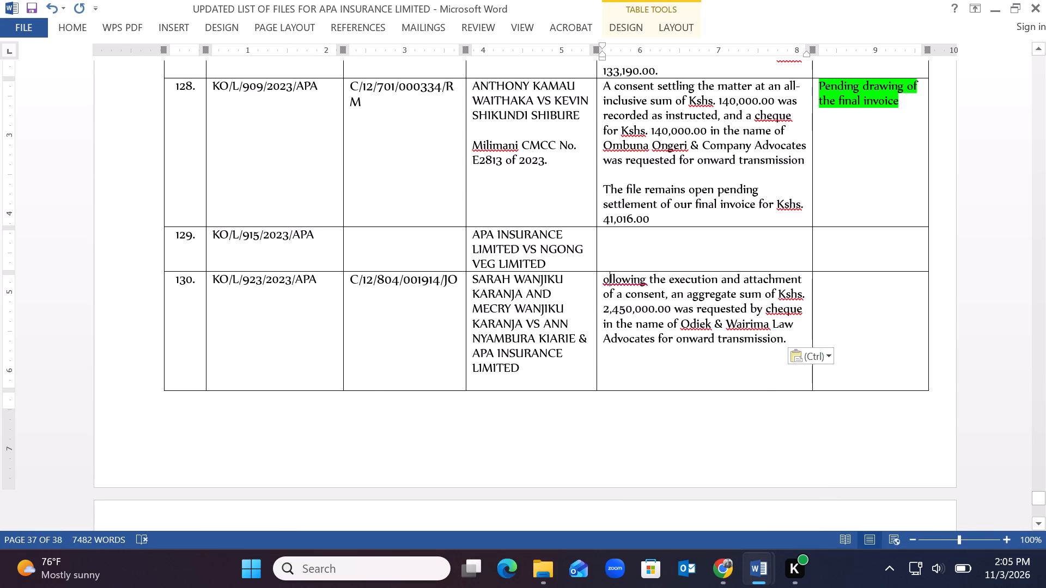
{"action": "left_click", "coordinate": [601, 281]}
{"action": "left_click", "coordinate": [605, 284]}
{"action": "key", "text": "BackSpace"}
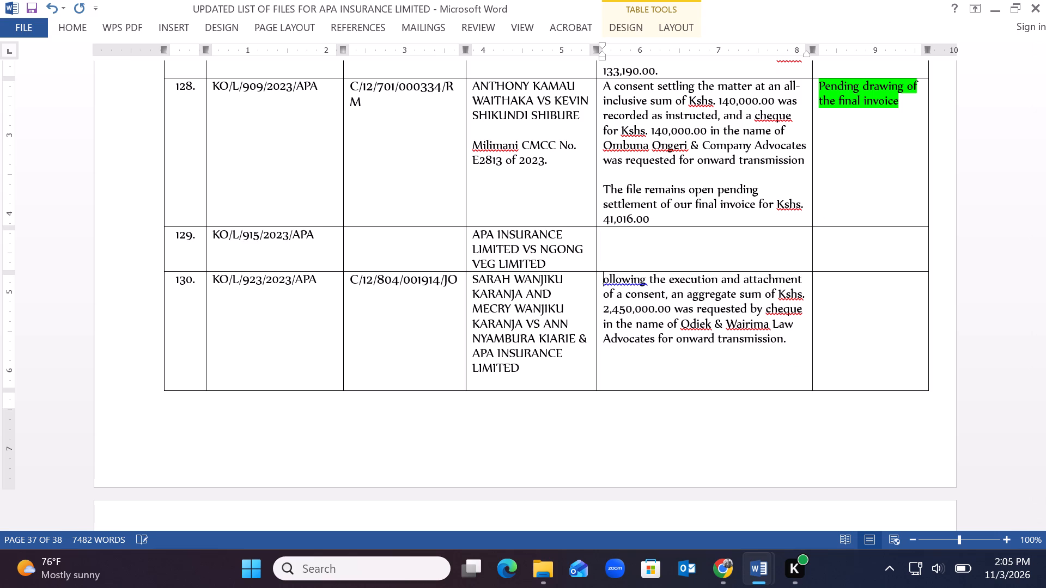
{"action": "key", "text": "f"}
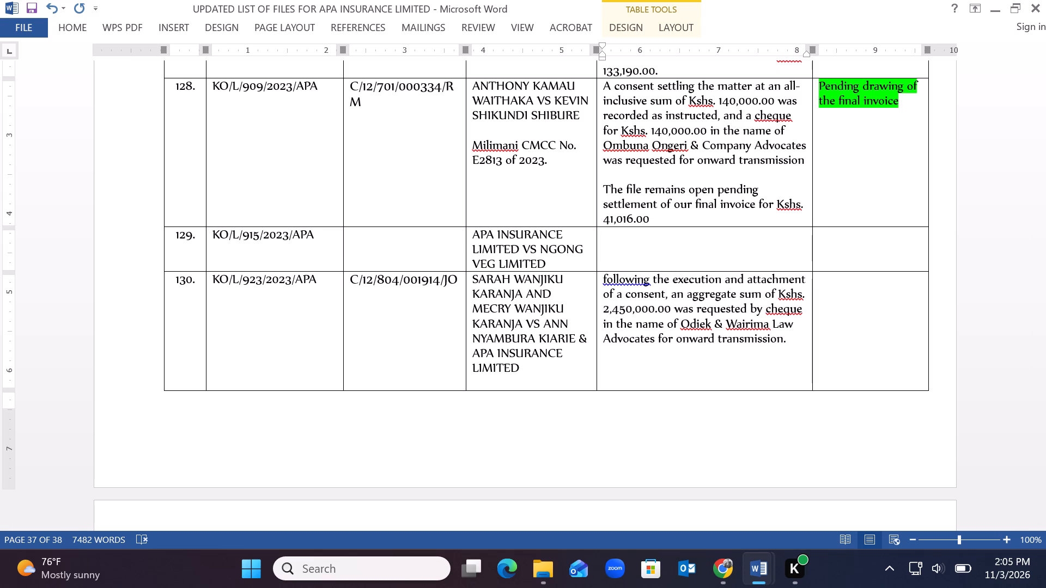
{"action": "key", "text": "BackSpace"}
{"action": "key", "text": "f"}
{"action": "key", "text": "BackSpace"}
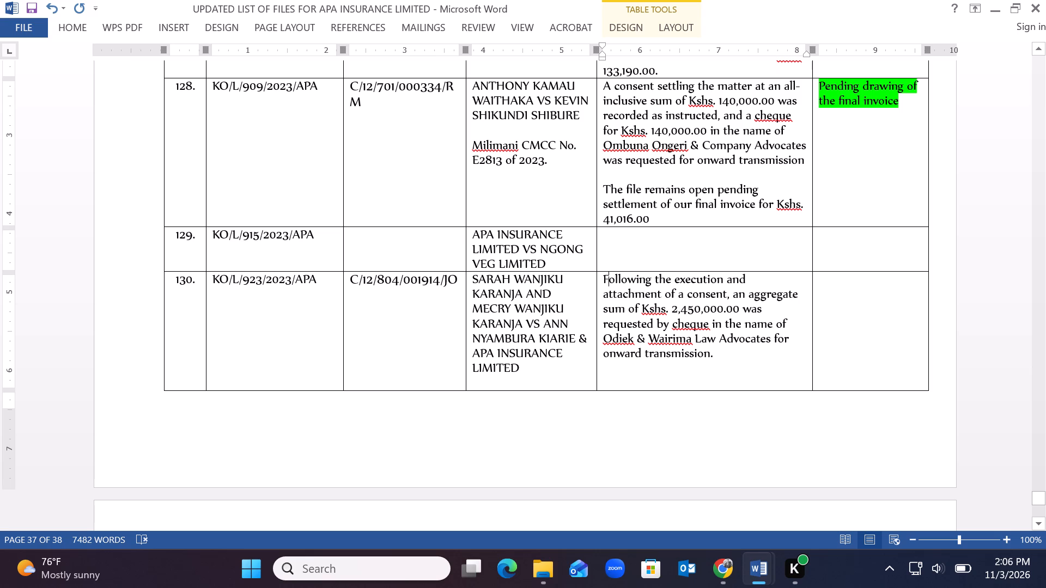
Reword row 130's status after "consent," to read "we requested an aggregate sum of Kshs. 2,450,000. by cheque".
{"action": "left_click_drag", "start_coordinate": [740, 311], "coordinate": [653, 336]}
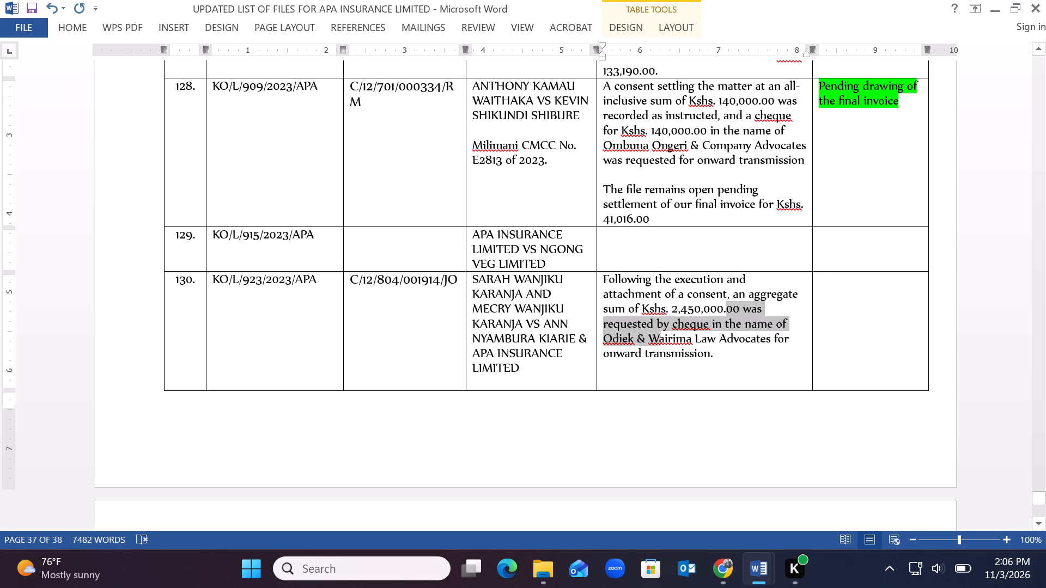
{"action": "left_click_drag", "start_coordinate": [653, 336], "coordinate": [652, 329]}
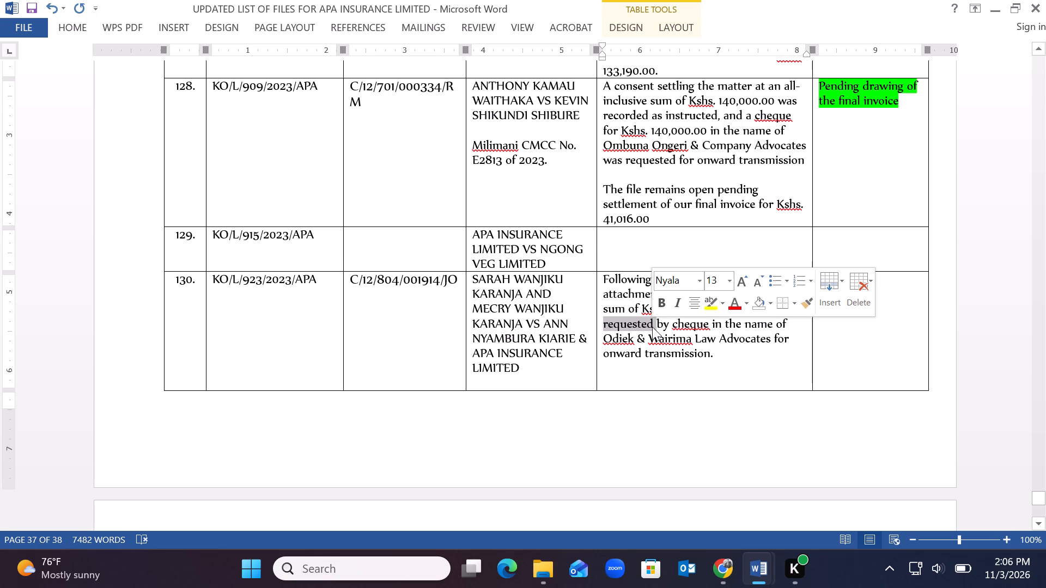
{"action": "key", "text": "ctrl+c"}
{"action": "key", "text": "BackSpace"}
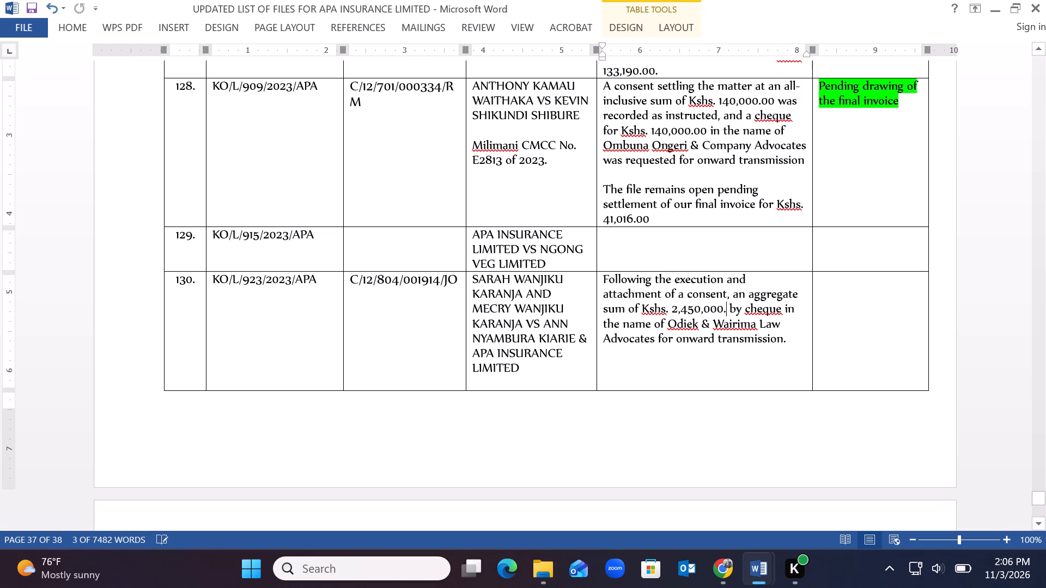
{"action": "left_click", "coordinate": [733, 296]}
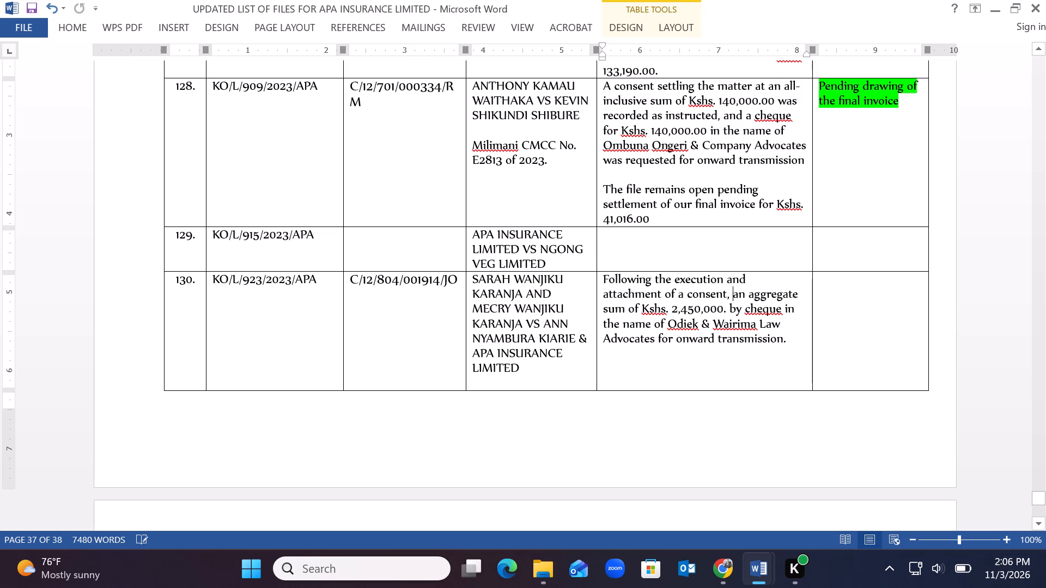
{"action": "key", "text": "ctrl+v"}
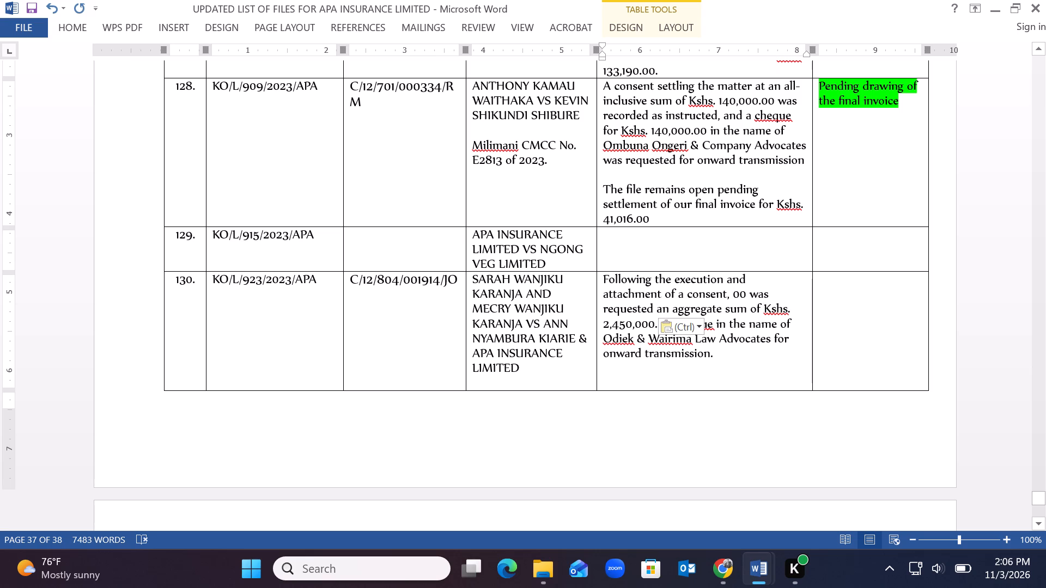
{"action": "left_click", "coordinate": [756, 295]}
{"action": "key", "text": "BackSpace"}
{"action": "key", "text": "BackSpace"}
{"action": "key", "text": "BackSpace"}
{"action": "key", "text": "BackSpace"}
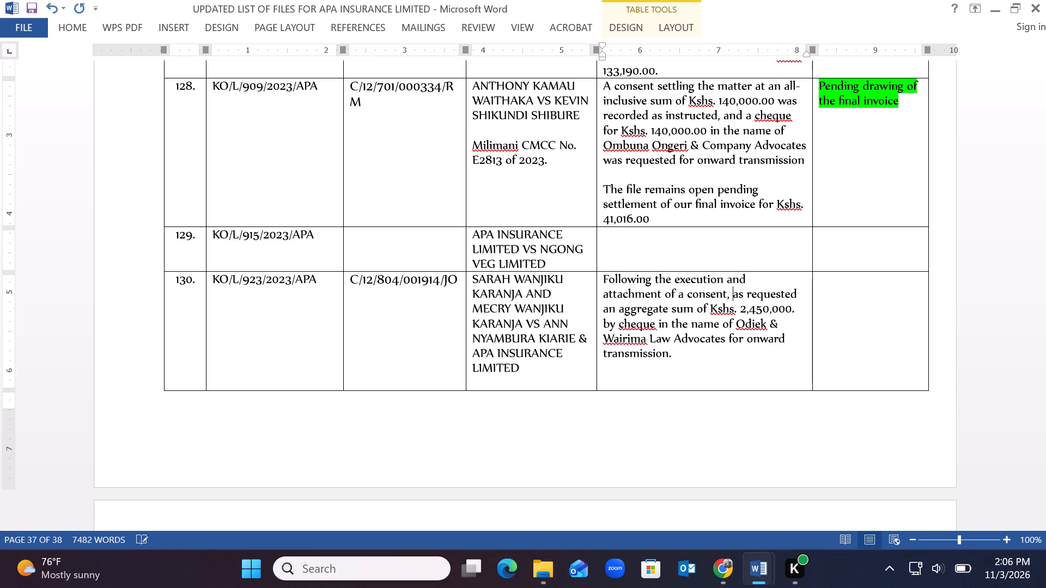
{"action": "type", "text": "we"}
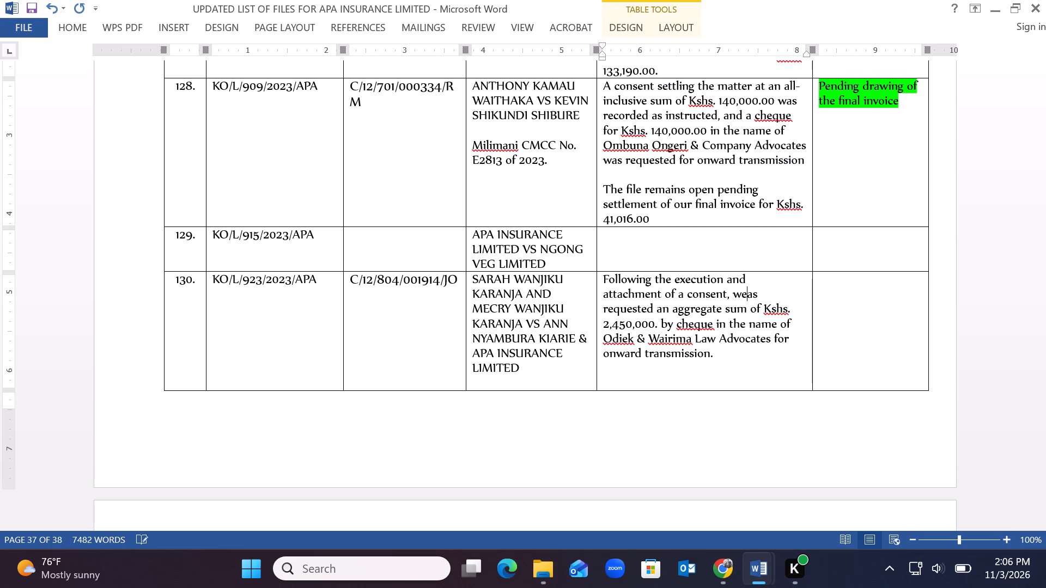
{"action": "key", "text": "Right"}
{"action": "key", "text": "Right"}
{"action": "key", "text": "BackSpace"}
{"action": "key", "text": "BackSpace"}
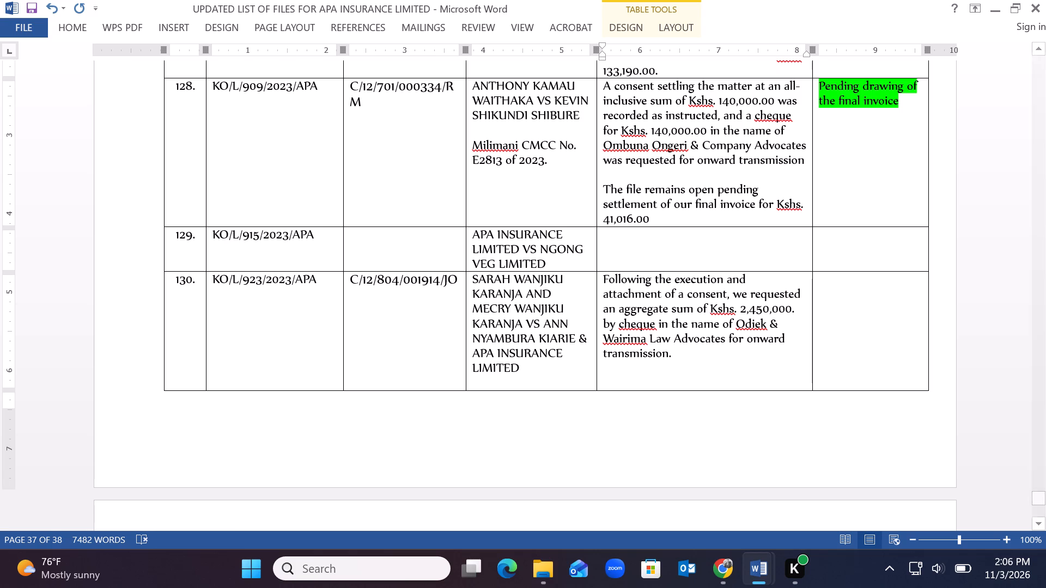
Copy row 128's closing sentence about the open file and final invoice into a separate paragraph at the end of row 130's status.
{"action": "left_click_drag", "start_coordinate": [605, 190], "coordinate": [615, 192]}
{"action": "left_click_drag", "start_coordinate": [615, 192], "coordinate": [675, 218]}
{"action": "key", "text": "ctrl+c"}
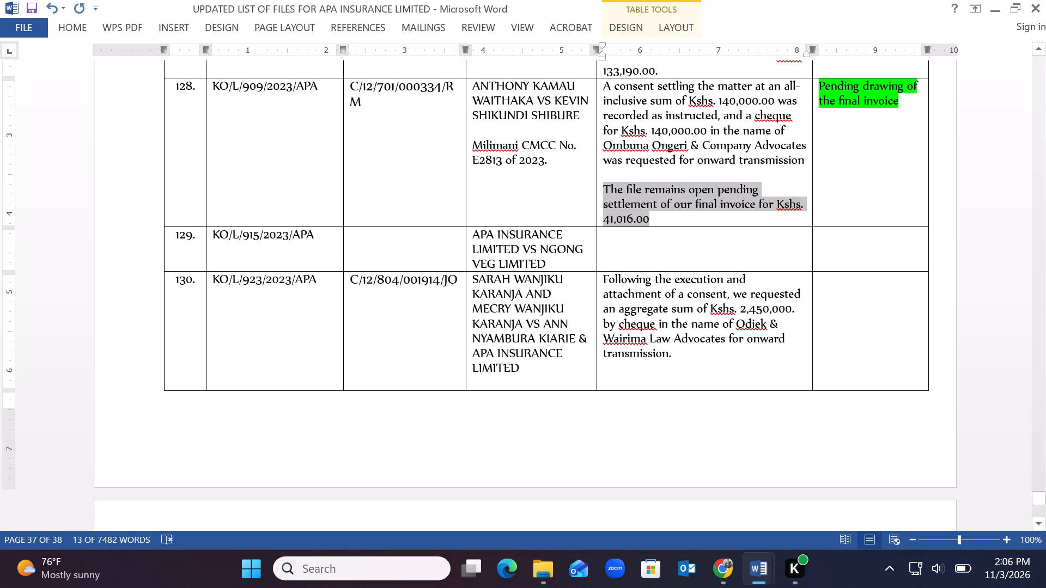
{"action": "left_click", "coordinate": [697, 363]}
{"action": "key", "text": "Return"}
{"action": "key", "text": "Return"}
{"action": "key", "text": "ctrl+v"}
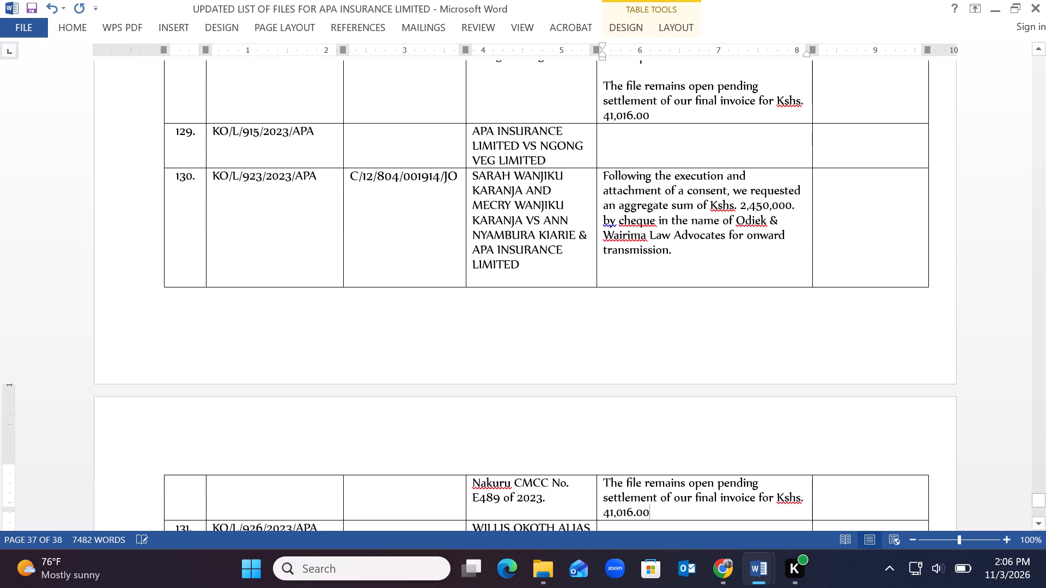
Copy row 128's green-highlighted note "Pending drawing of the final invoice" into the last column of row 130.
{"action": "scroll", "coordinate": [790, 193], "scroll_direction": "up", "scroll_amount": 3}
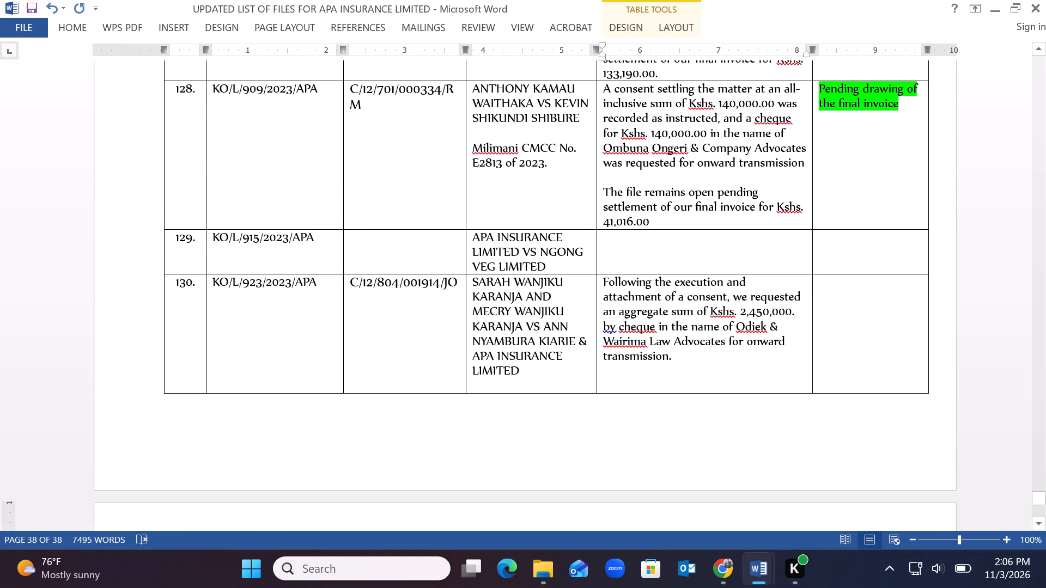
{"action": "left_click_drag", "start_coordinate": [819, 89], "coordinate": [892, 114]}
{"action": "key", "text": "ctrl+c"}
{"action": "scroll", "coordinate": [887, 130], "scroll_direction": "down", "scroll_amount": 4}
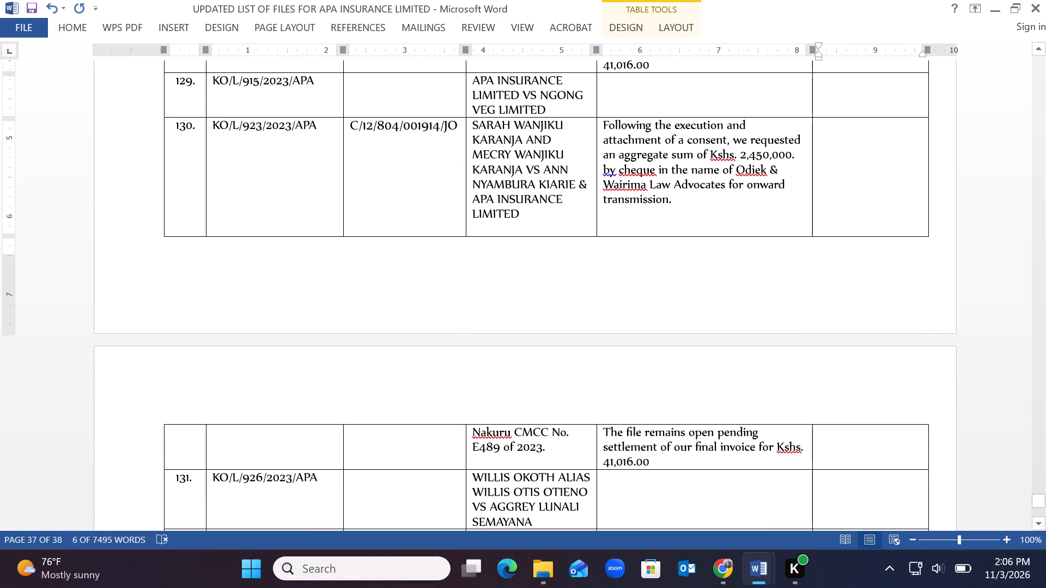
{"action": "left_click", "coordinate": [836, 137]}
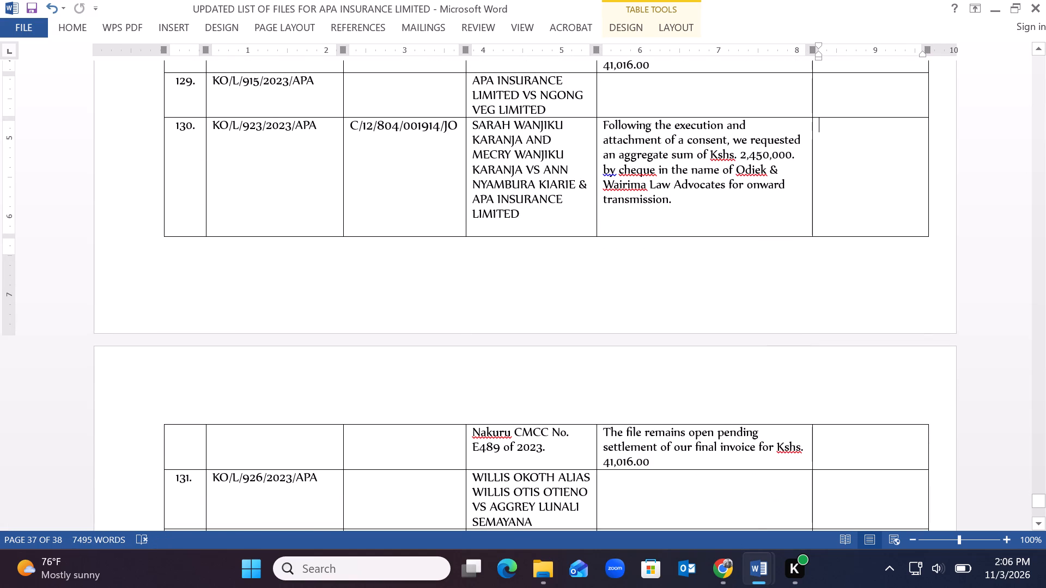
{"action": "key", "text": "ctrl+v"}
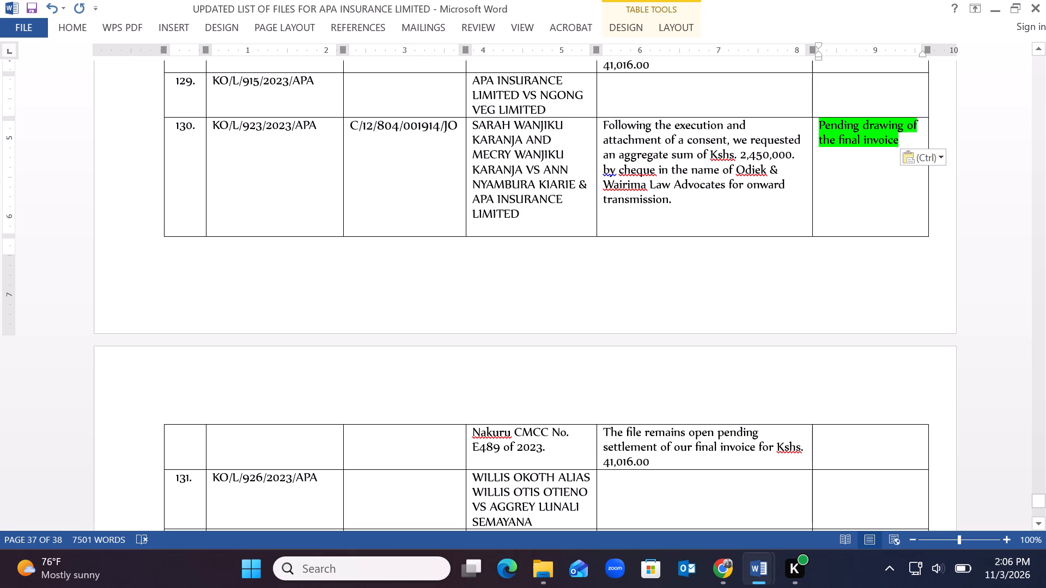
Close the two open KO 923 letters, keeping the file list open.
{"action": "left_click", "coordinate": [829, 431]}
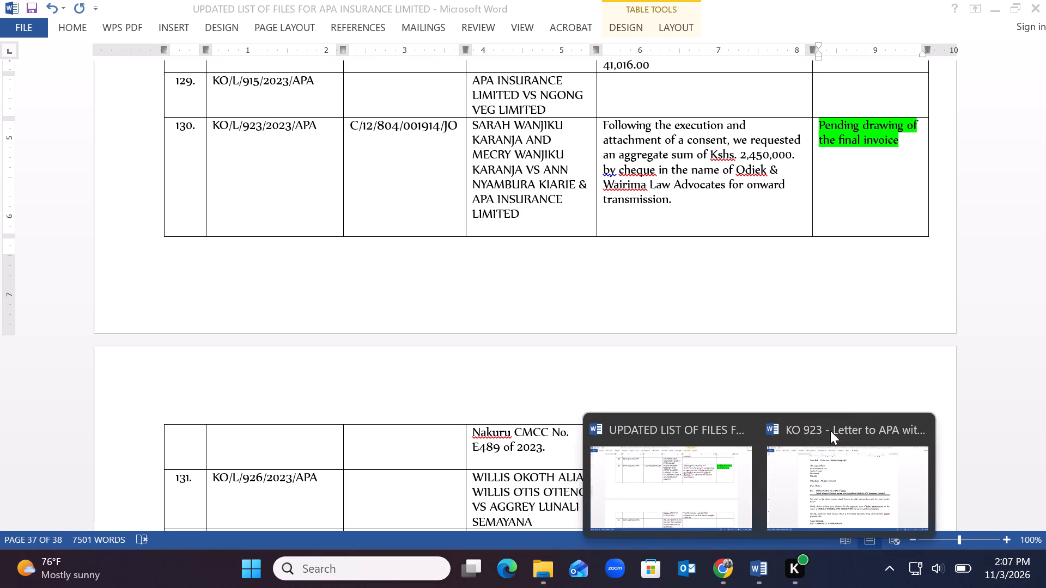
{"action": "left_click", "coordinate": [913, 428]}
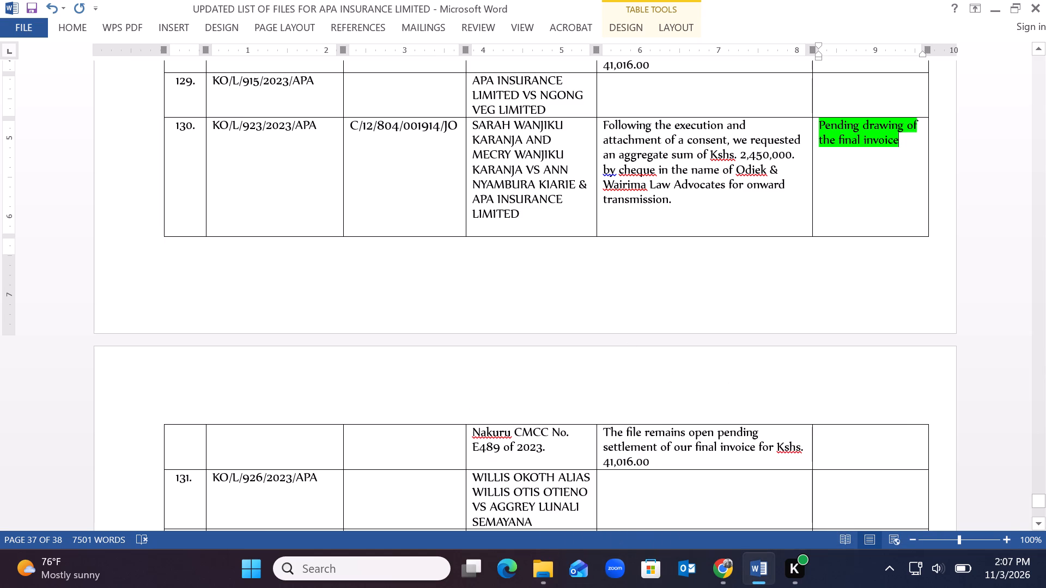
In File Explorer, search the shared Y: drive for KO 926.
{"action": "left_click", "coordinate": [535, 577]}
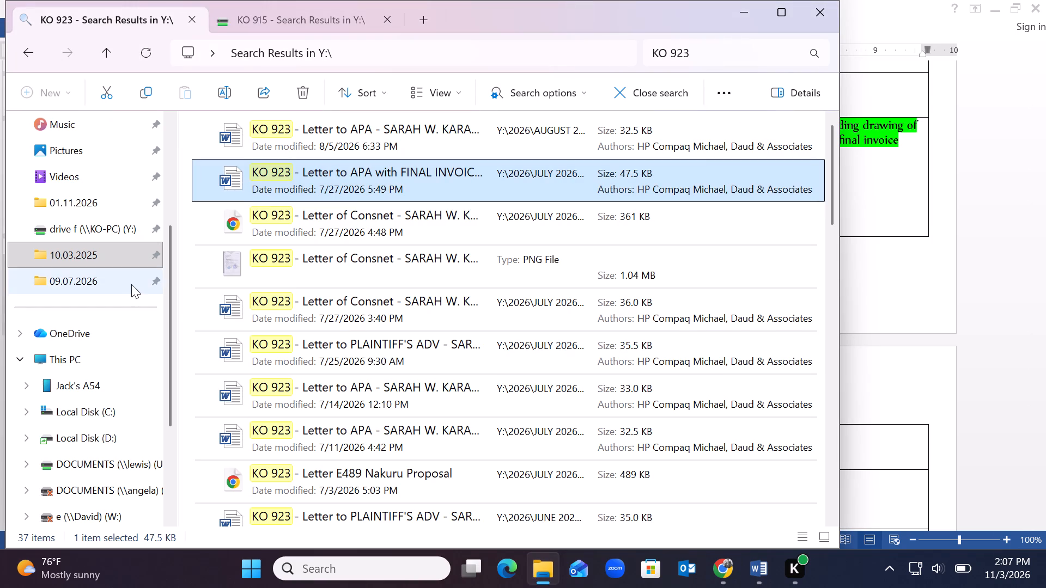
{"action": "left_click", "coordinate": [698, 63]}
{"action": "key", "text": "BackSpace"}
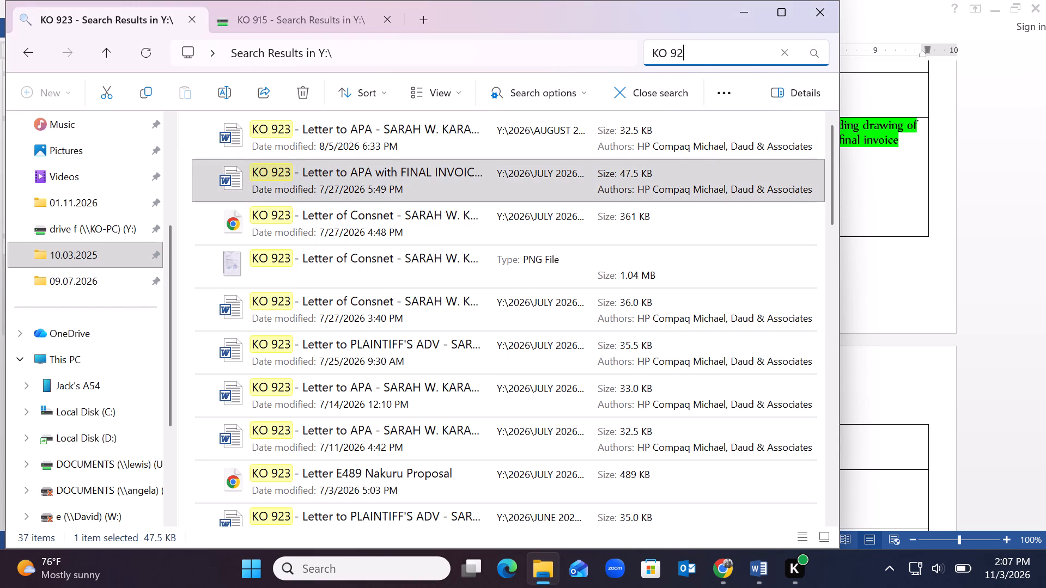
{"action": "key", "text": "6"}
{"action": "key", "text": "Return"}
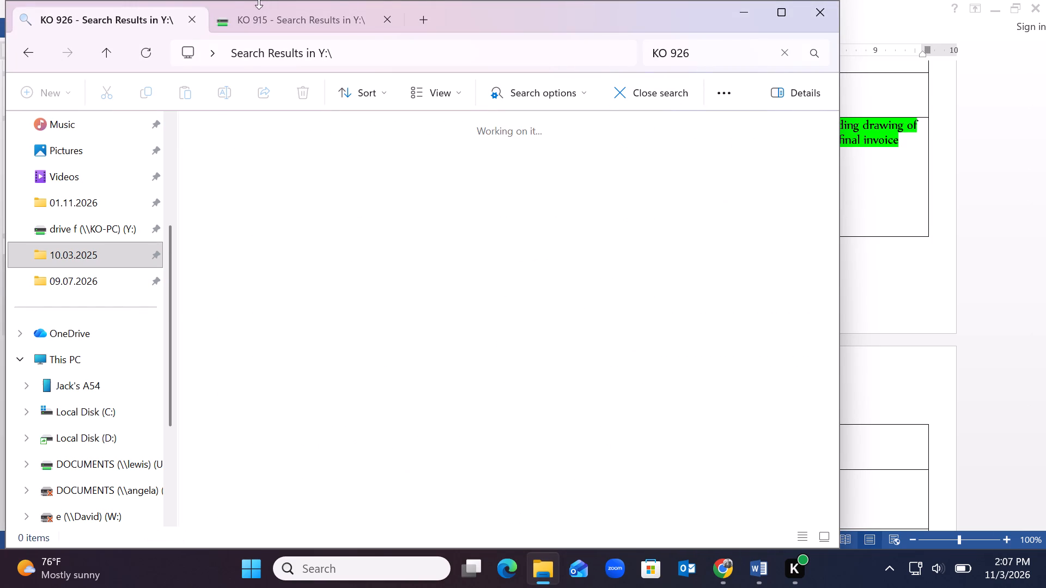
Open the KO 915 letter to APA on Ngong Veg. Limited from the KO 915 search results and review its body paragraphs.
{"action": "left_click", "coordinate": [250, 15]}
{"action": "double_click", "coordinate": [397, 141]}
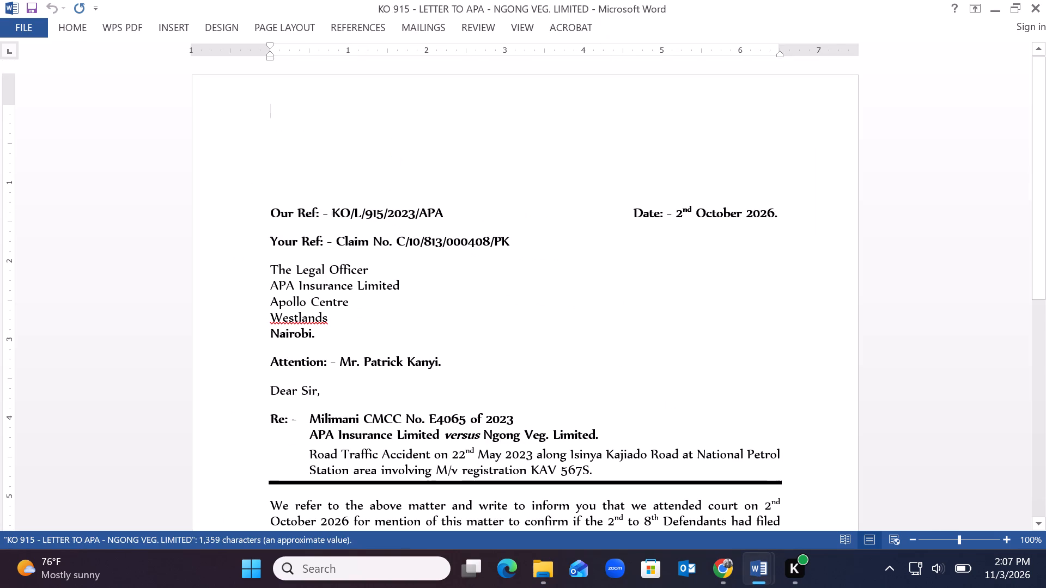
{"action": "scroll", "coordinate": [659, 253], "scroll_direction": "down", "scroll_amount": 7}
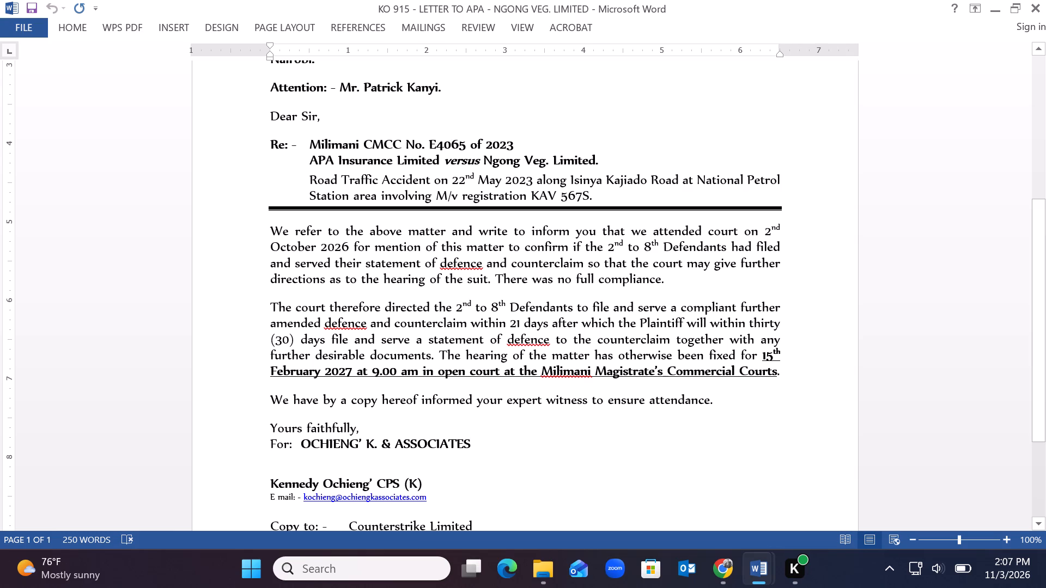
{"action": "left_click_drag", "start_coordinate": [273, 232], "coordinate": [822, 411]}
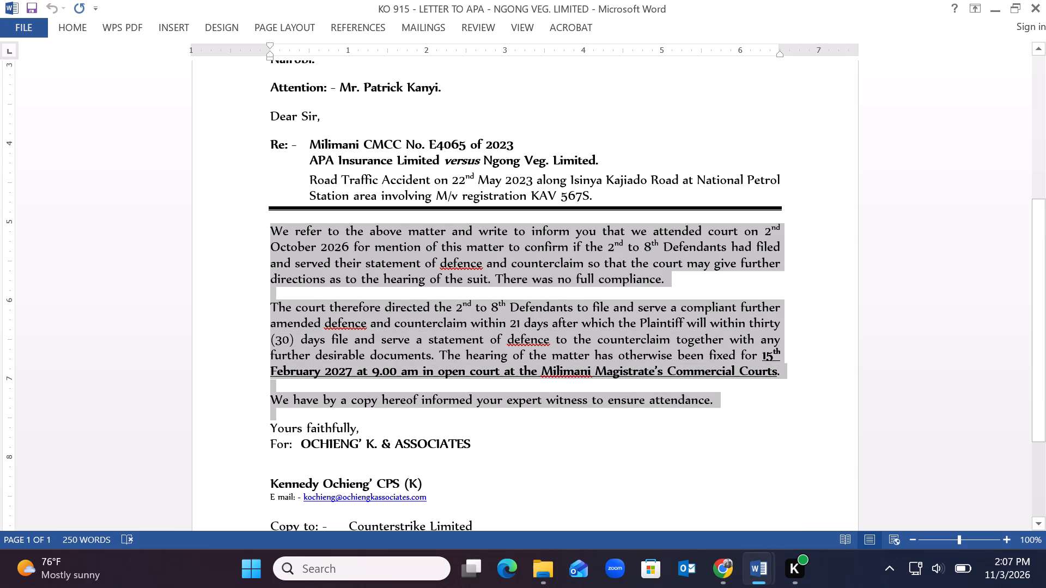
{"action": "left_click_drag", "start_coordinate": [822, 411], "coordinate": [821, 411]}
{"action": "left_click", "coordinate": [788, 424]}
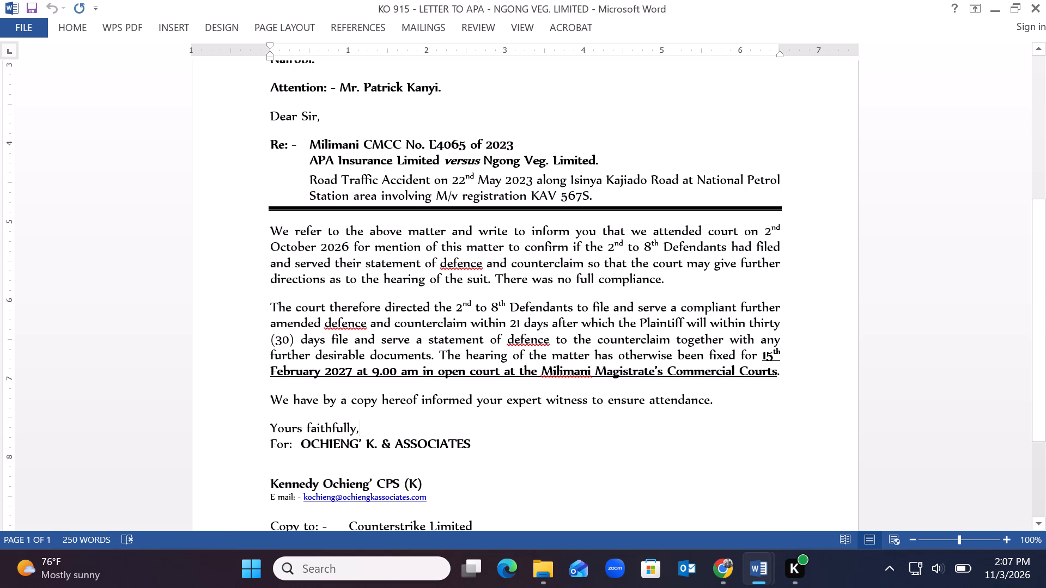
Copy the letter's clause "hearing of the matter has otherwise been fixed for 15th February 2027" into row 129's status cell.
{"action": "left_click_drag", "start_coordinate": [467, 357], "coordinate": [733, 366]}
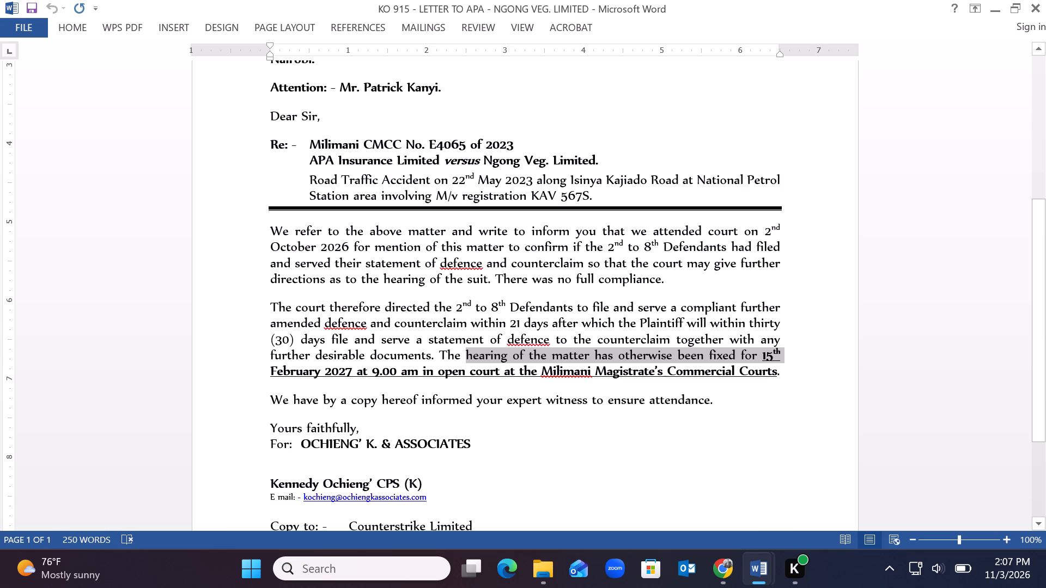
{"action": "left_click_drag", "start_coordinate": [733, 366], "coordinate": [352, 375]}
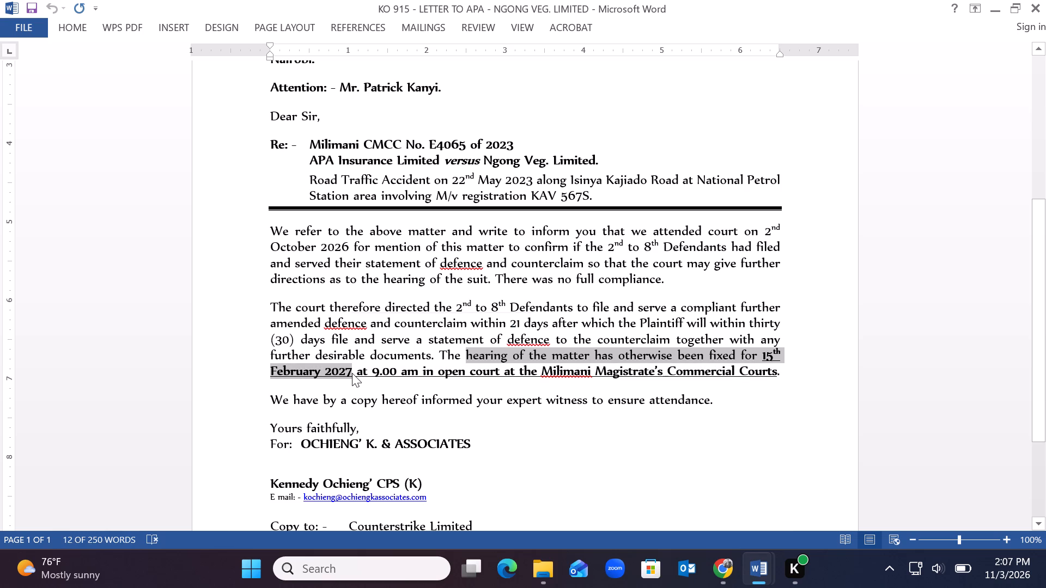
{"action": "key", "text": "ctrl+c"}
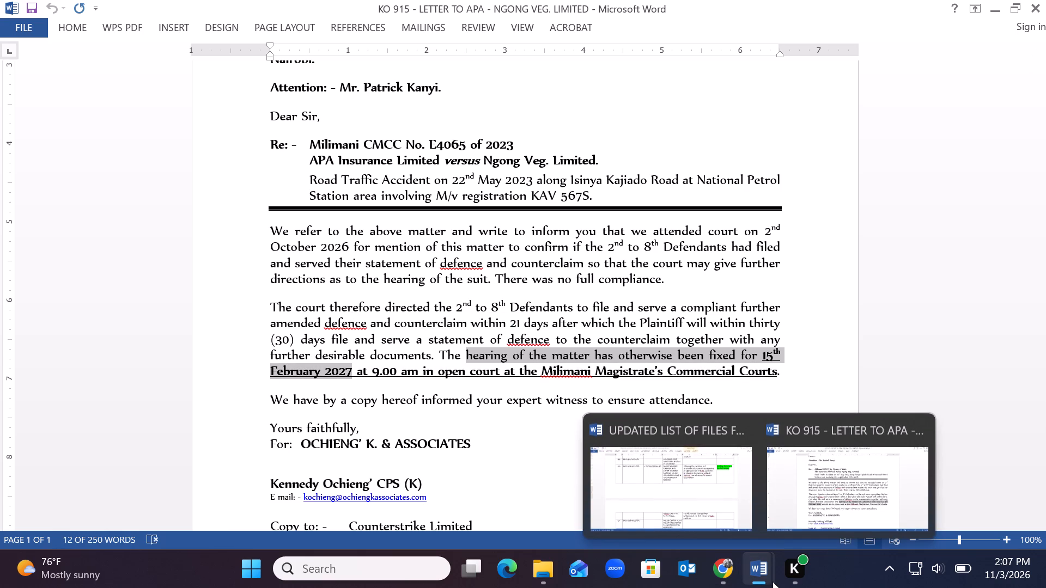
{"action": "left_click", "coordinate": [694, 501]}
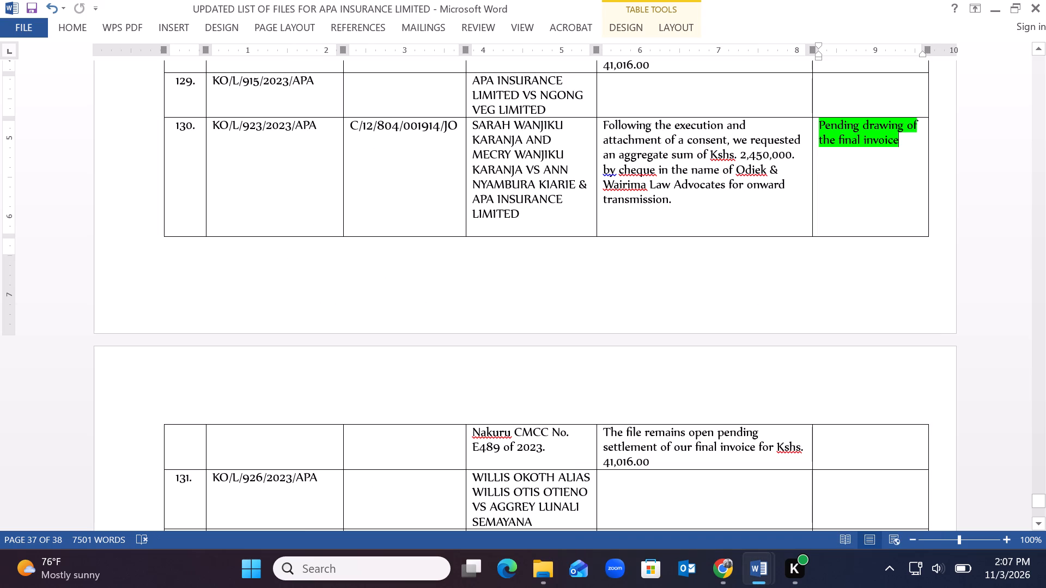
{"action": "scroll", "coordinate": [385, 366], "scroll_direction": "up", "scroll_amount": 4}
{"action": "left_click", "coordinate": [614, 253]}
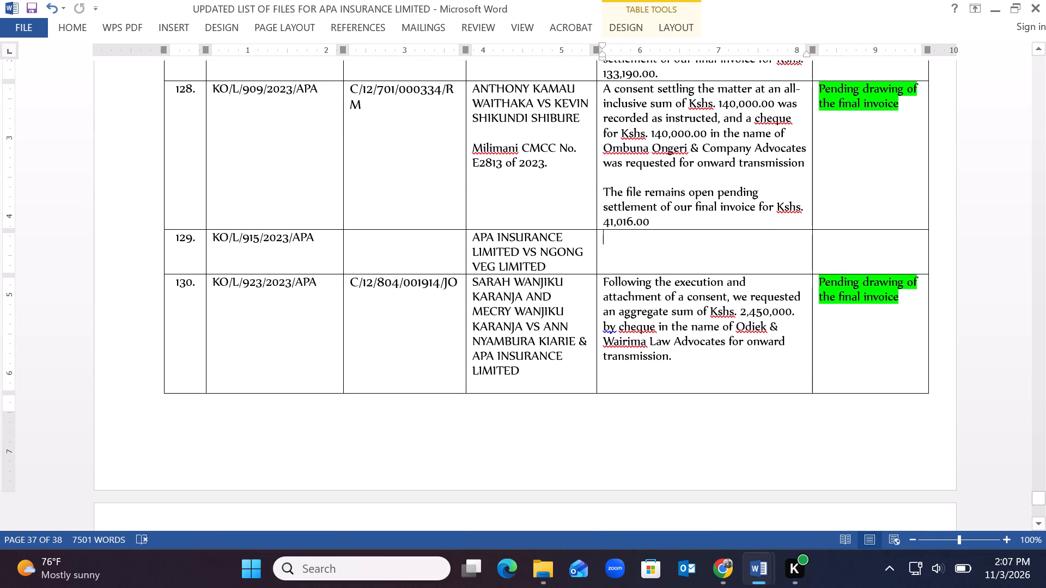
{"action": "key", "text": "ctrl+v"}
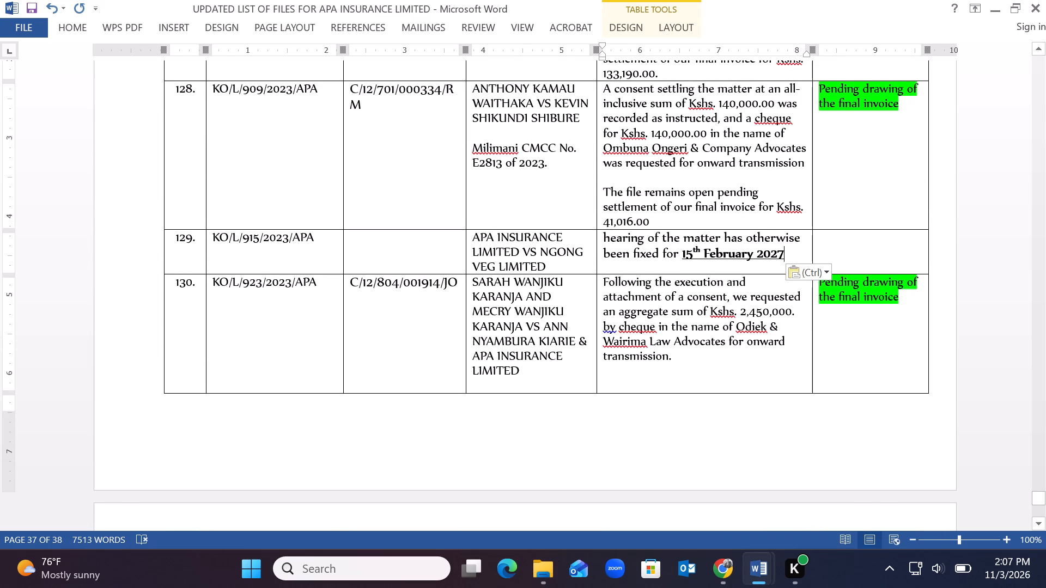
Capitalise the first word of row 129's status so it reads "Hearing".
{"action": "left_click", "coordinate": [609, 238]}
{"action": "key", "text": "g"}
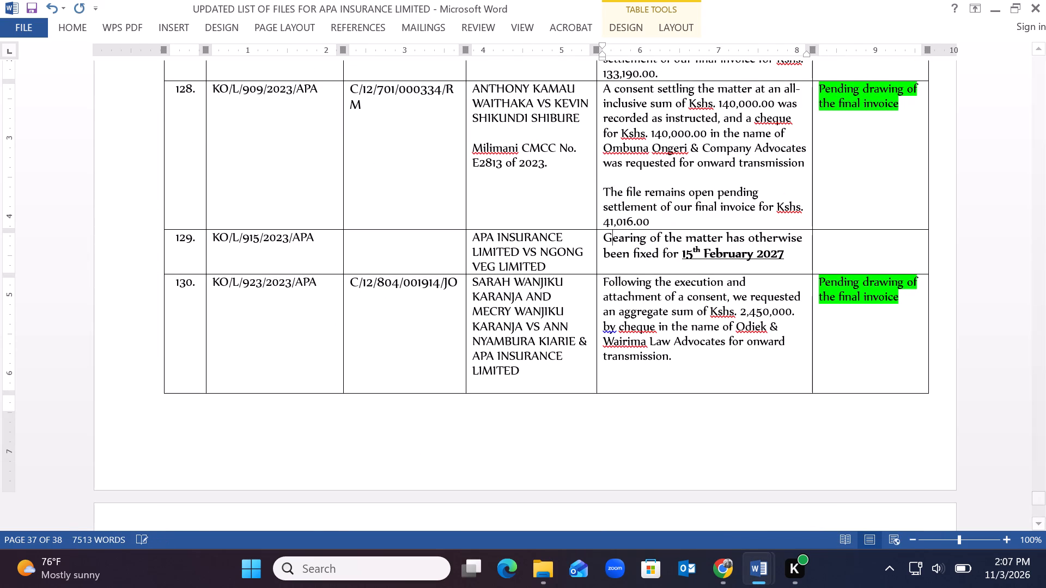
{"action": "key", "text": "BackSpace"}
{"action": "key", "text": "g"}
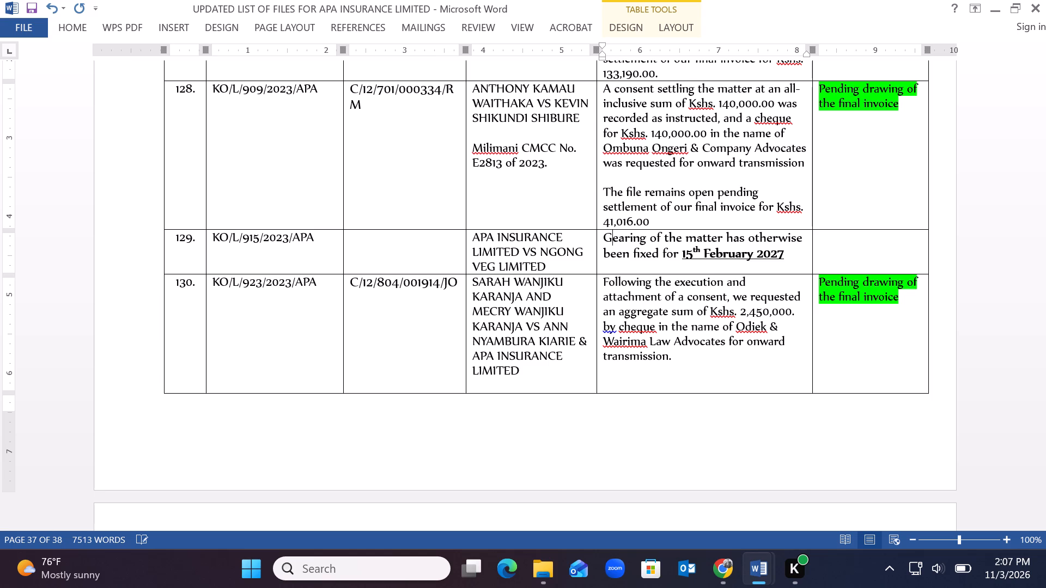
{"action": "key", "text": "BackSpace"}
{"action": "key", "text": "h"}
Delete "has otherwise been fixed for" from row 129's status.
{"action": "left_click_drag", "start_coordinate": [729, 242], "coordinate": [659, 252]}
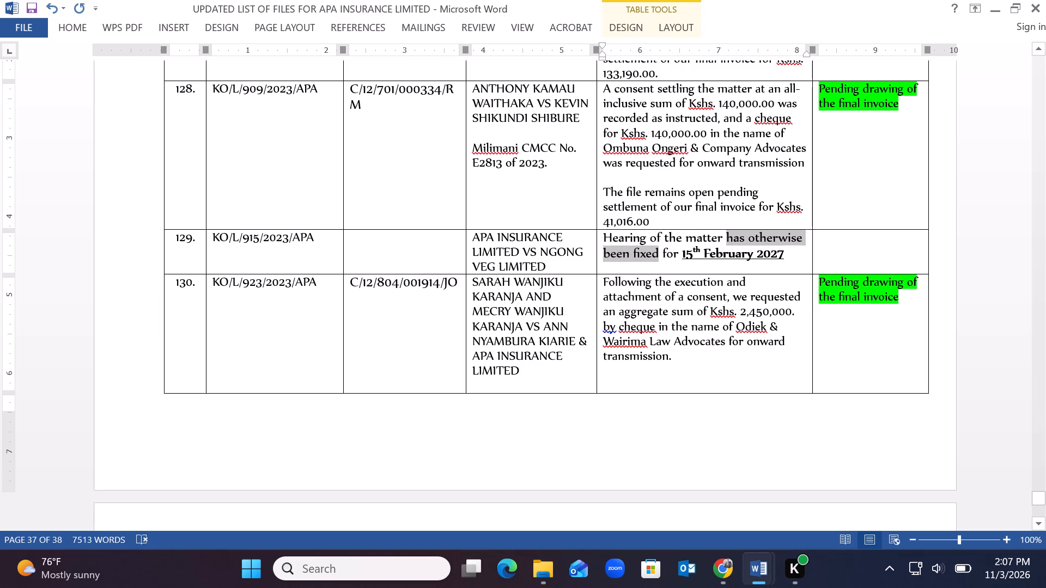
{"action": "left_click_drag", "start_coordinate": [659, 252], "coordinate": [668, 255]}
{"action": "left_click_drag", "start_coordinate": [668, 255], "coordinate": [677, 255]}
{"action": "key", "text": "BackSpace"}
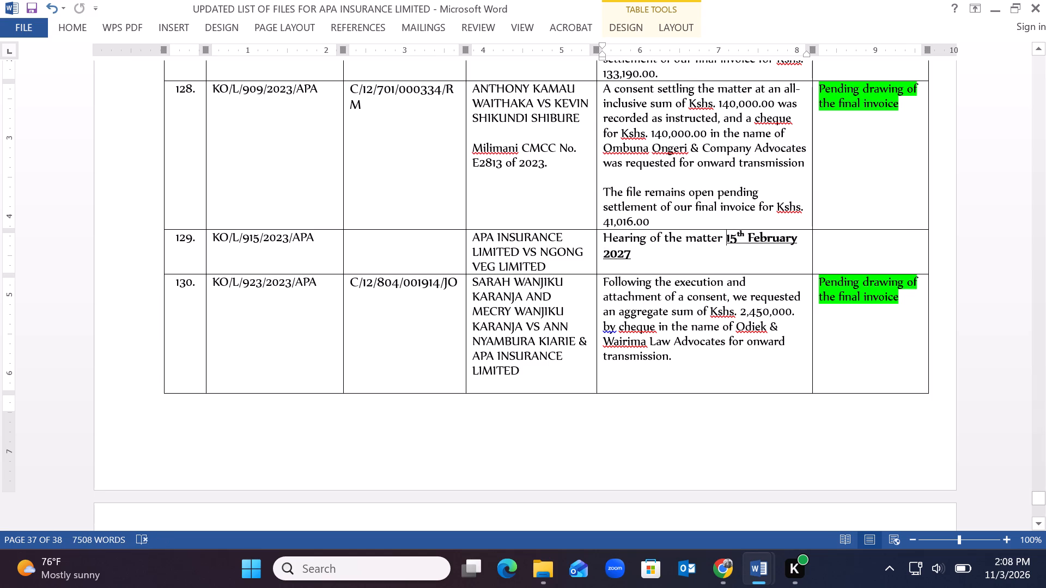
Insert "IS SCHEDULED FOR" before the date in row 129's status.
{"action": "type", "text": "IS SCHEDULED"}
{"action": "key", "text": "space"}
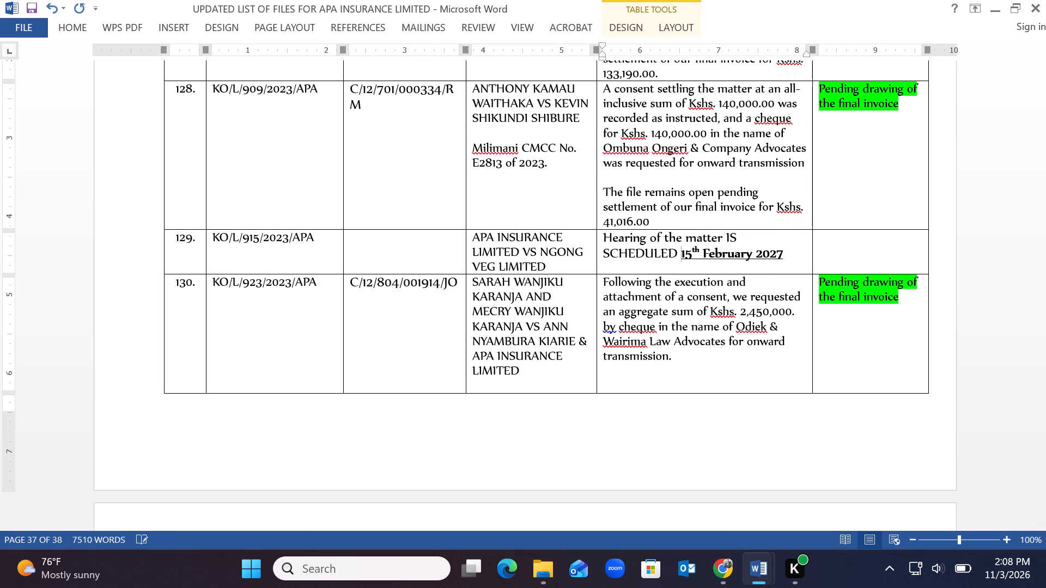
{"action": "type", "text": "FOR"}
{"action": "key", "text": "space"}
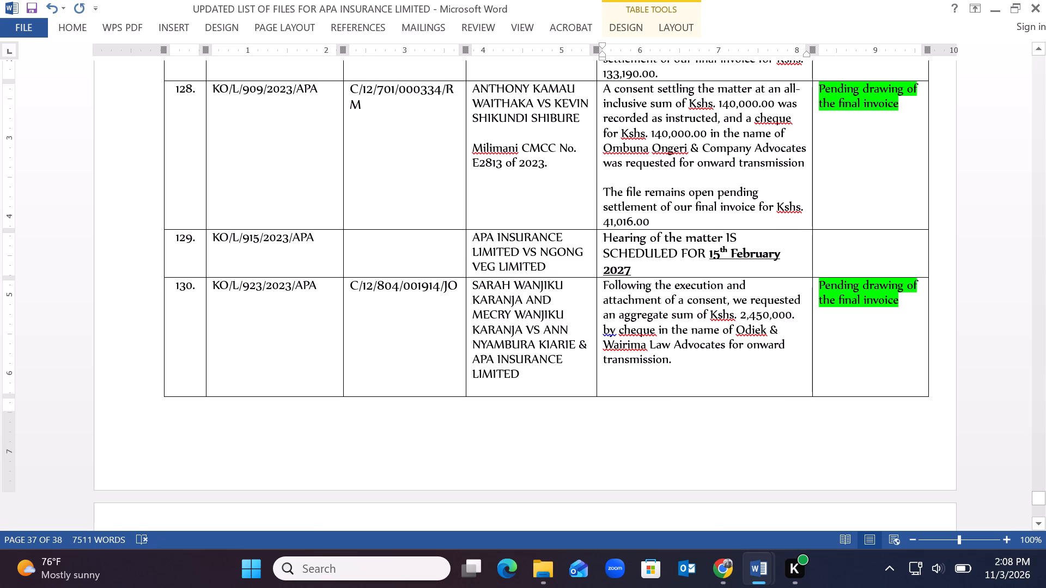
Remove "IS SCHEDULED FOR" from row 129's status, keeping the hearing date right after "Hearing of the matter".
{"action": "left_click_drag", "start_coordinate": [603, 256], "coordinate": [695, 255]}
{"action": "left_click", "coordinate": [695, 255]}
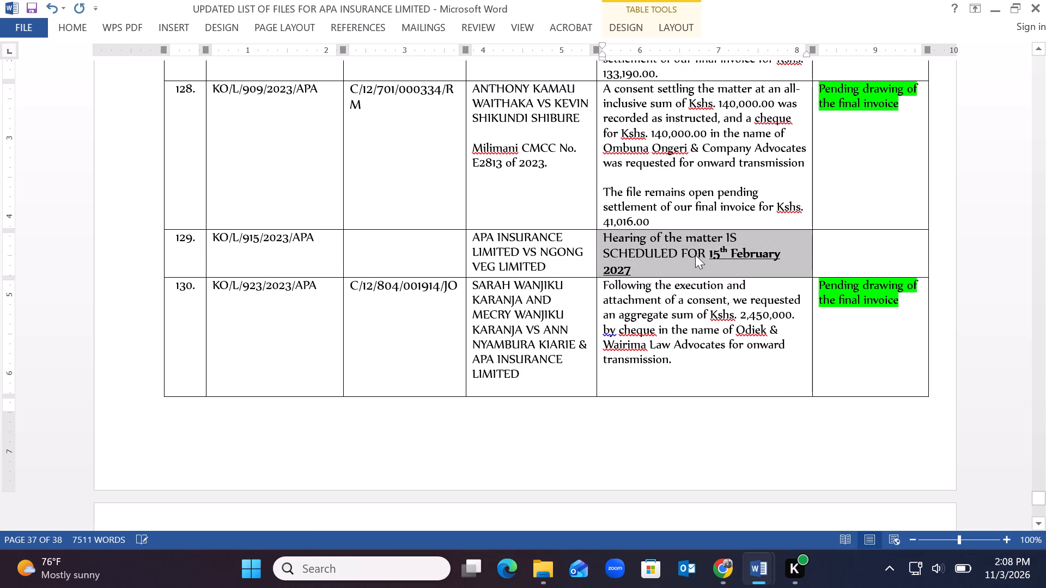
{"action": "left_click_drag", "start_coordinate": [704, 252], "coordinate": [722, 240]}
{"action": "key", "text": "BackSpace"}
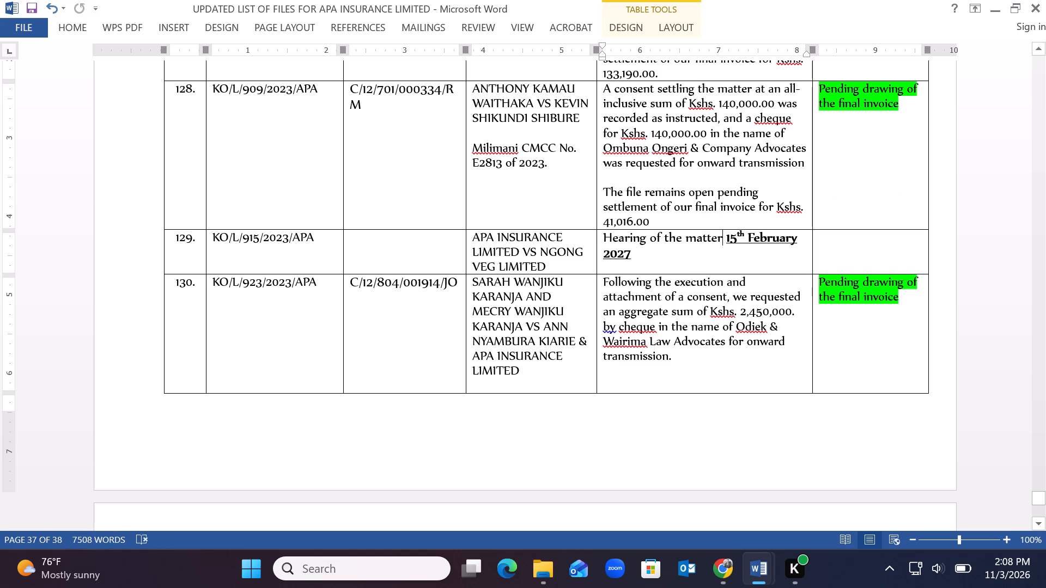
{"action": "left_click", "coordinate": [348, 254]}
{"action": "left_click", "coordinate": [366, 250]}
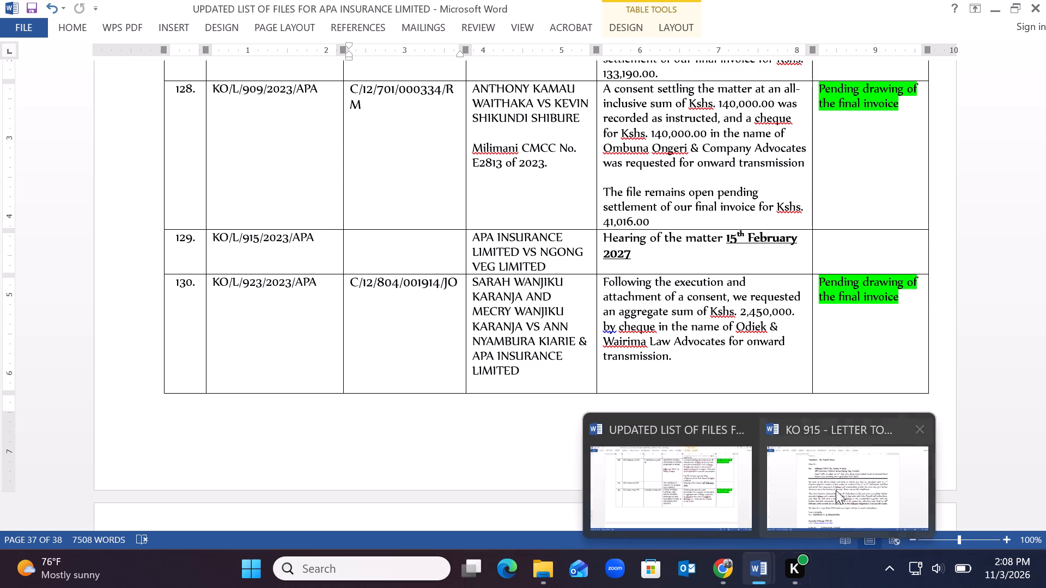
{"action": "left_click", "coordinate": [836, 489]}
{"action": "scroll", "coordinate": [494, 328], "scroll_direction": "up", "scroll_amount": 5}
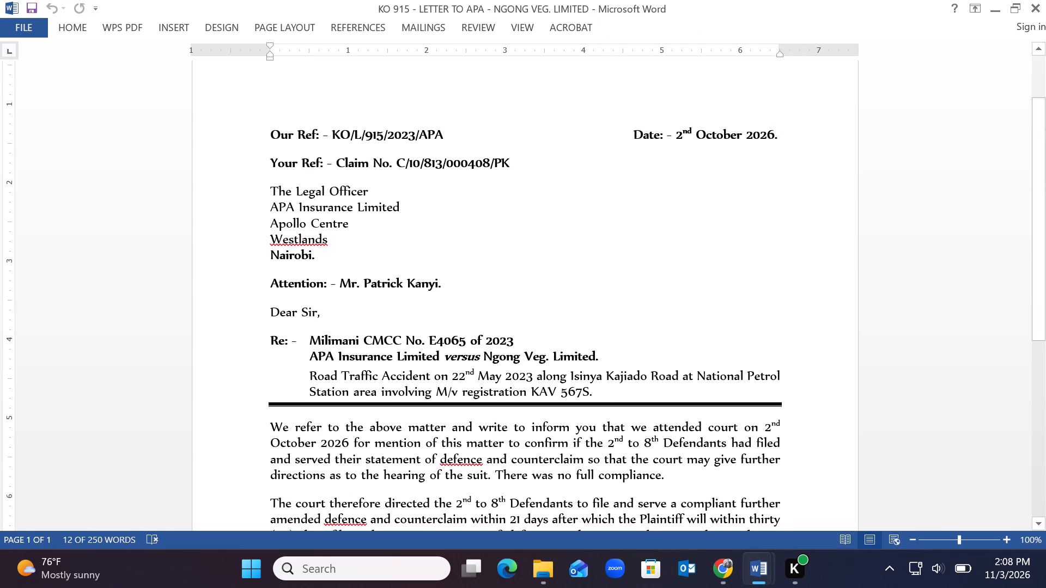
{"action": "left_click_drag", "start_coordinate": [396, 163], "coordinate": [521, 165]}
{"action": "key", "text": "ctrl+c"}
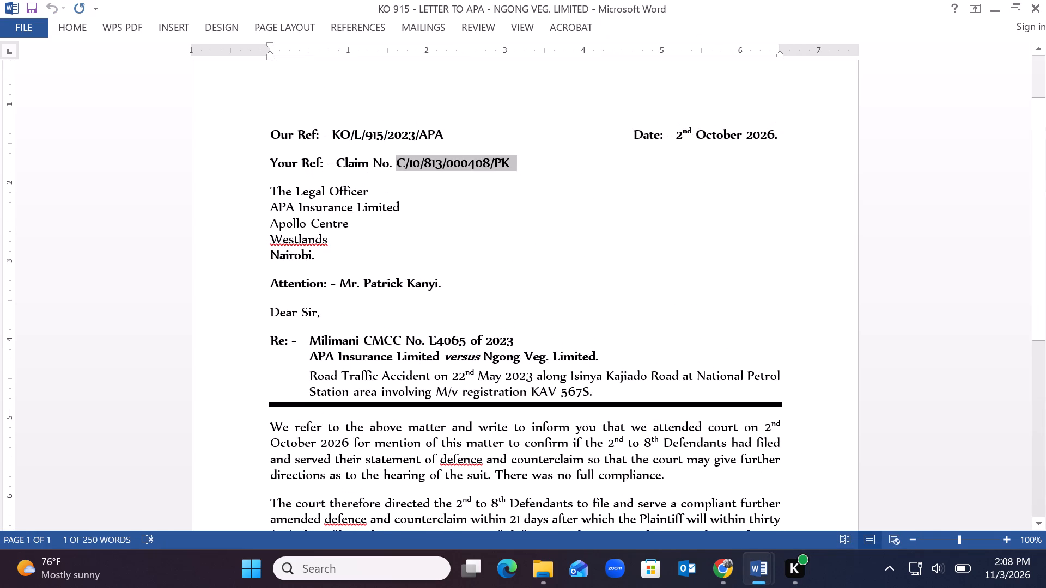
{"action": "left_click", "coordinate": [697, 525]}
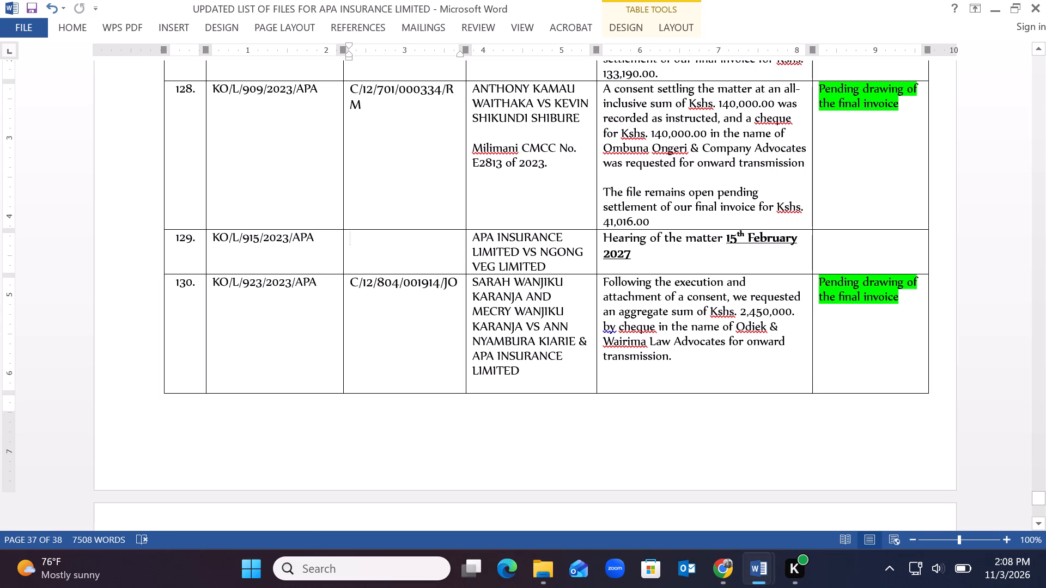
{"action": "key", "text": "ctrl+v"}
{"action": "left_click", "coordinate": [402, 273]}
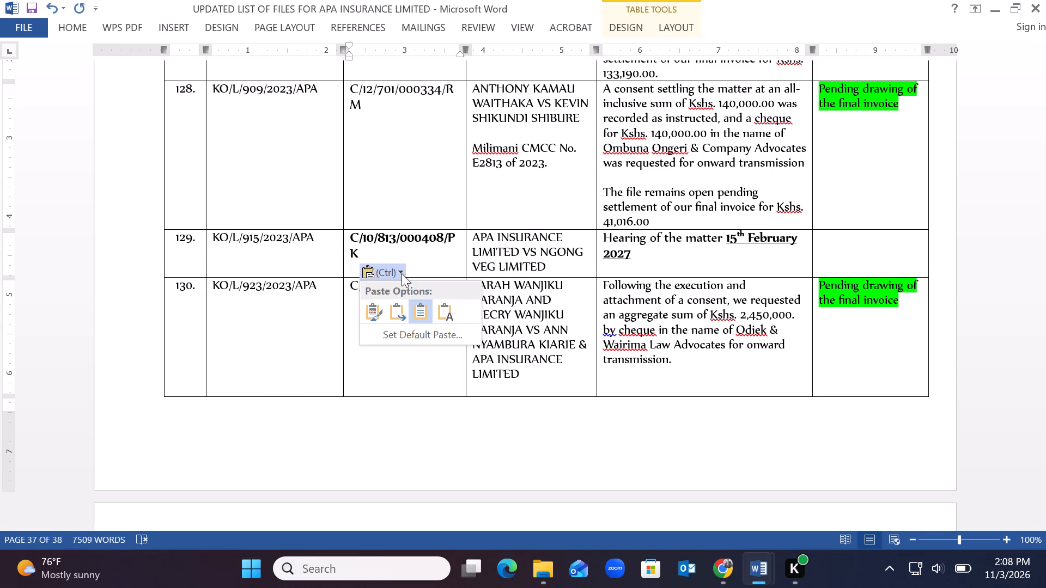
{"action": "left_click", "coordinate": [442, 313]}
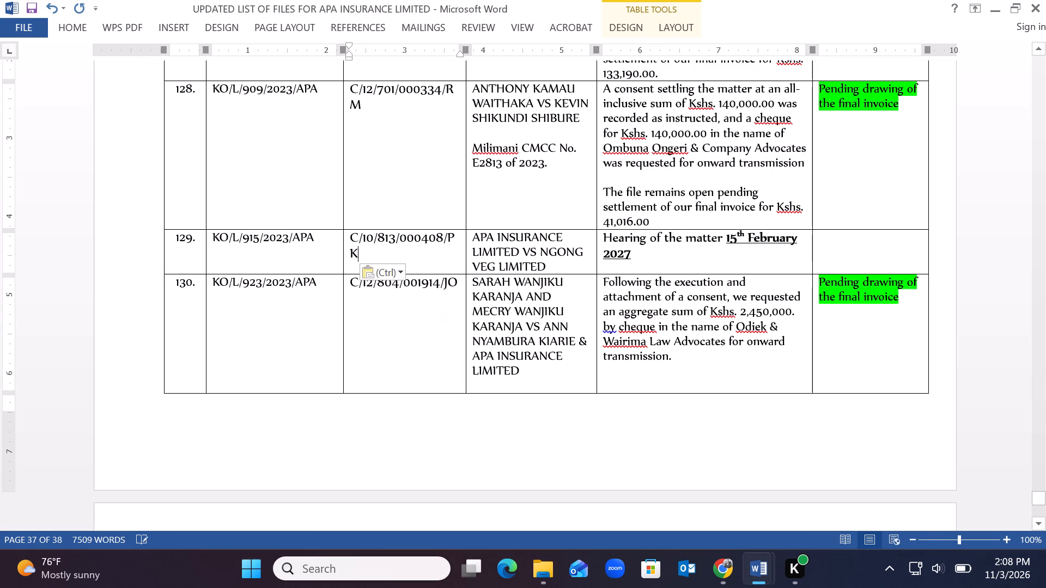
Add the letter's case number "Milimani CMCC No. E4065 of 2023" as unformatted text below row 129's party names, separated by a blank line.
{"action": "left_click", "coordinate": [566, 267]}
{"action": "key", "text": "Return"}
{"action": "key", "text": "Return"}
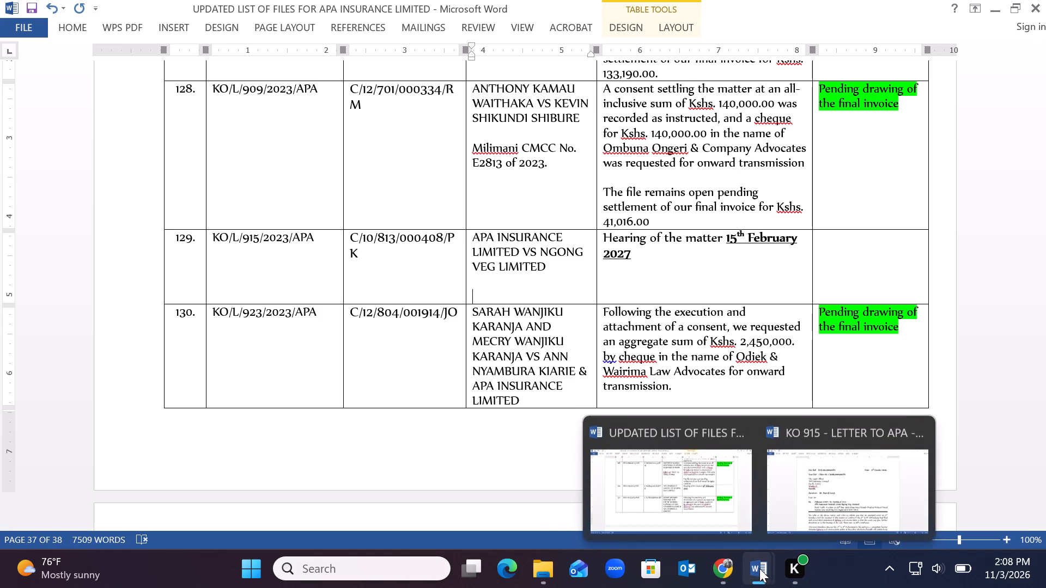
{"action": "left_click", "coordinate": [816, 518]}
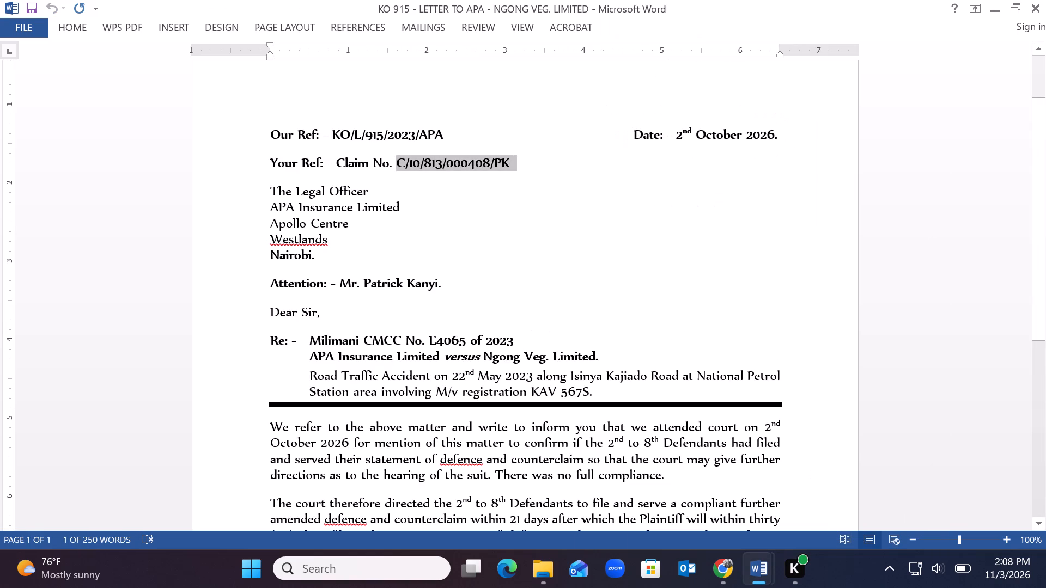
{"action": "left_click_drag", "start_coordinate": [307, 346], "coordinate": [503, 347]}
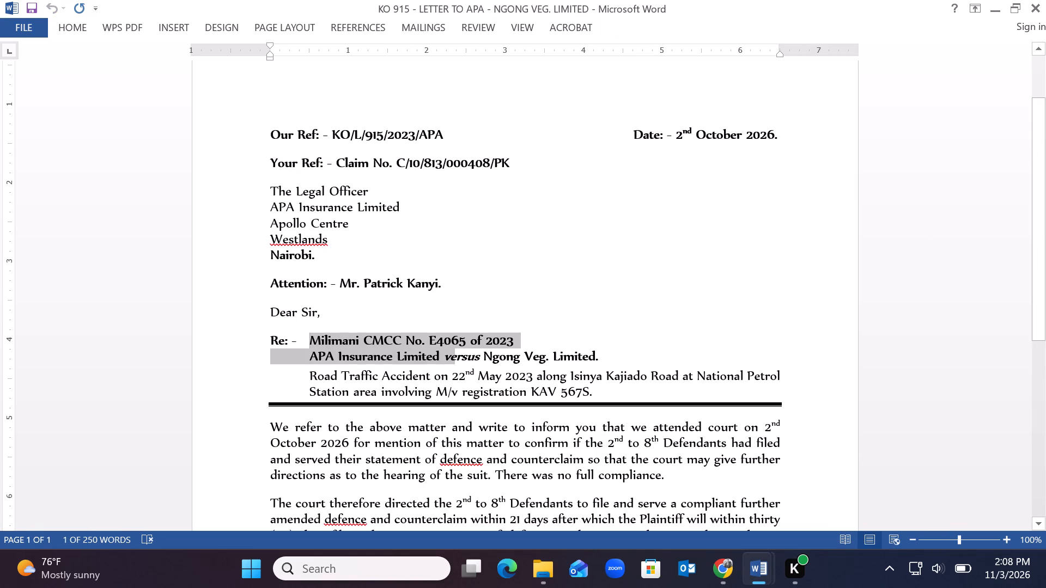
{"action": "left_click_drag", "start_coordinate": [503, 347], "coordinate": [548, 344]}
{"action": "key", "text": "ctrl+c"}
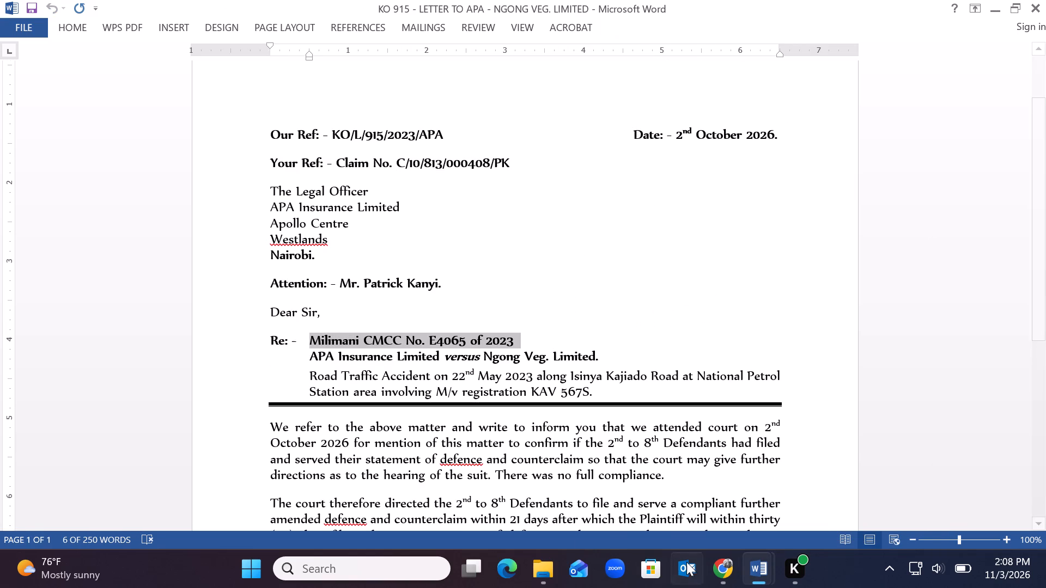
{"action": "left_click", "coordinate": [604, 484]}
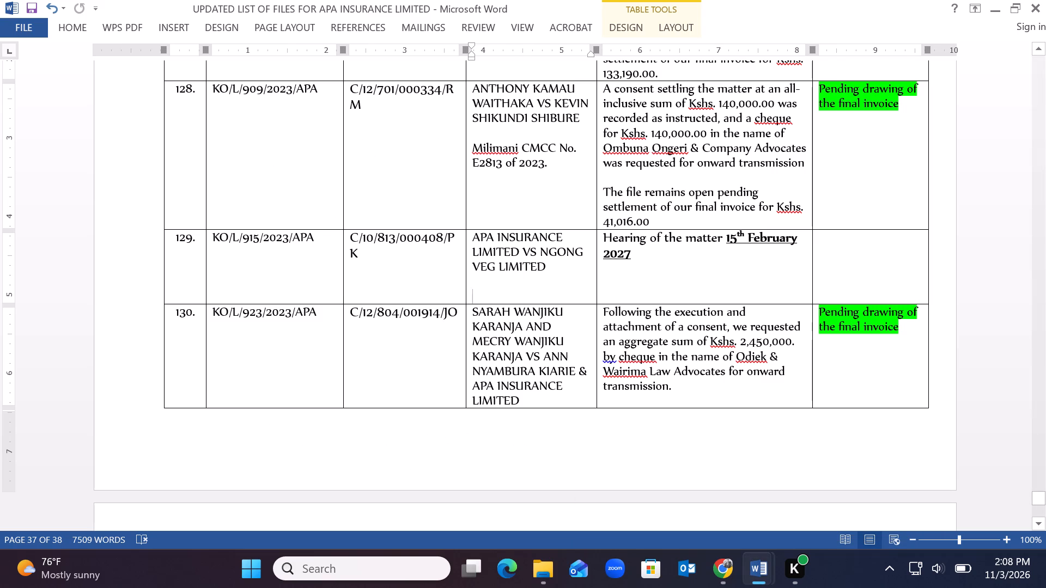
{"action": "key", "text": "ctrl+v"}
{"action": "left_click", "coordinate": [574, 348]}
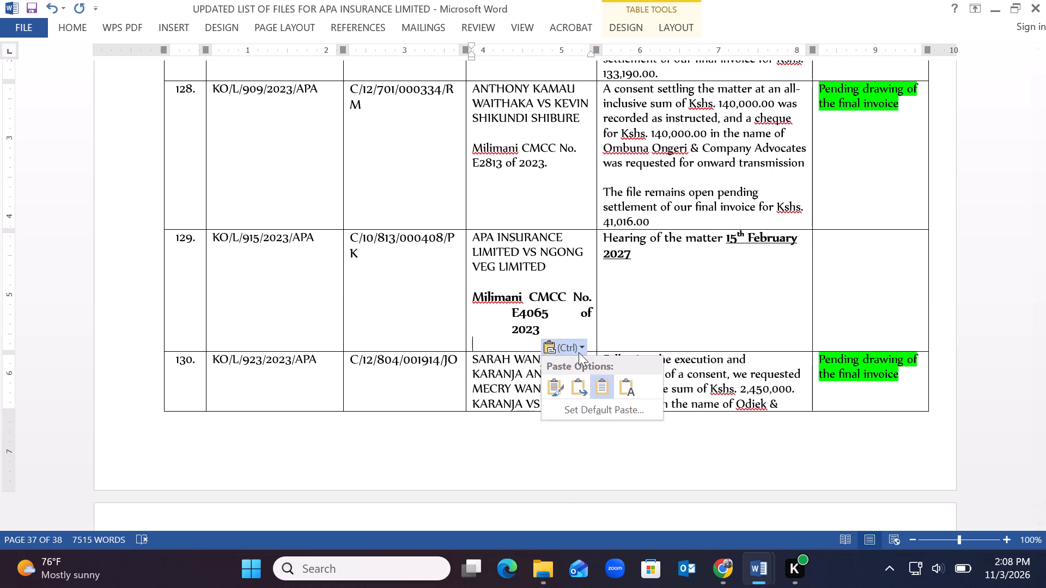
{"action": "left_click", "coordinate": [623, 383]}
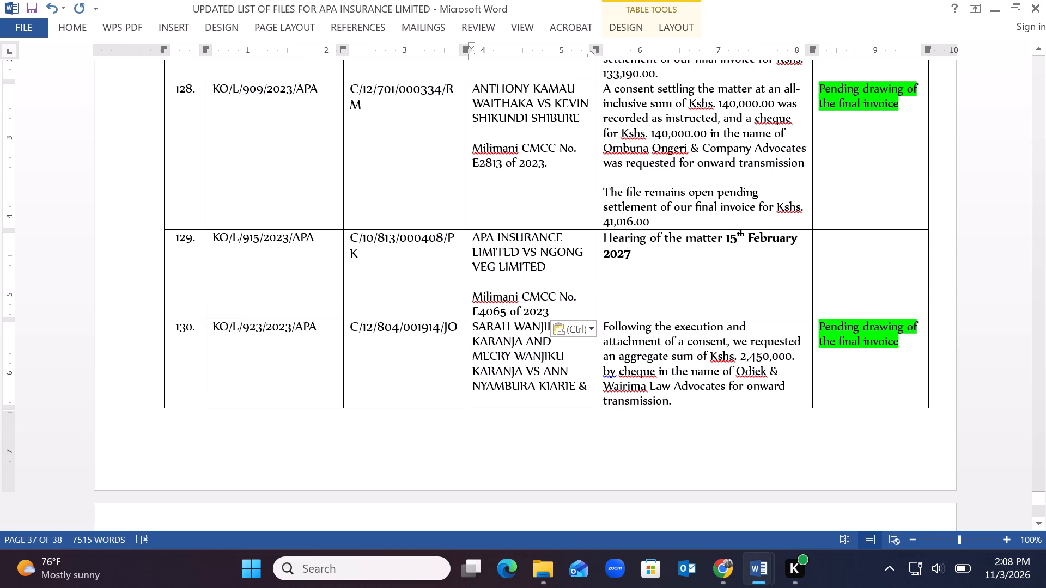
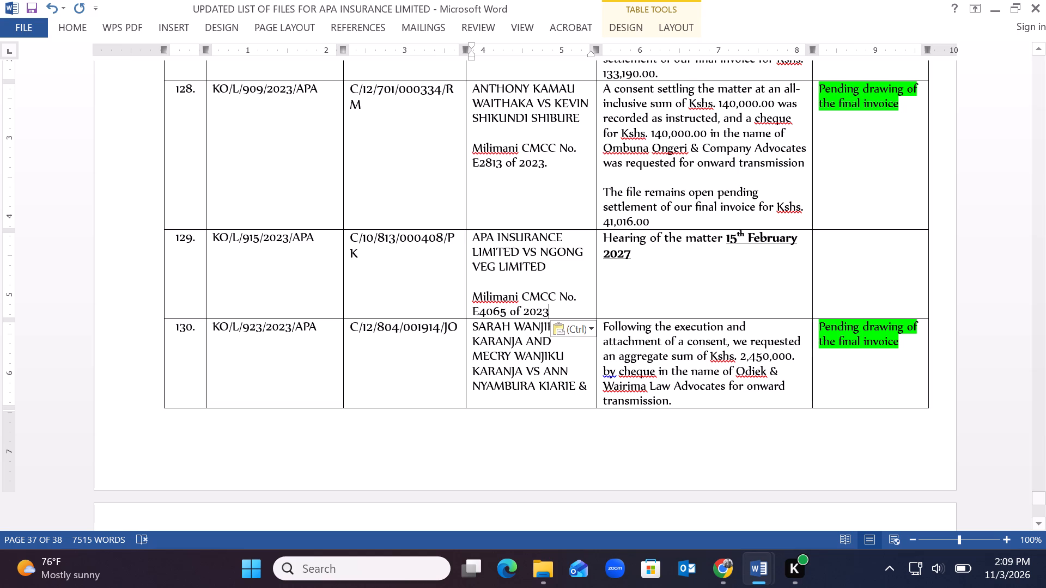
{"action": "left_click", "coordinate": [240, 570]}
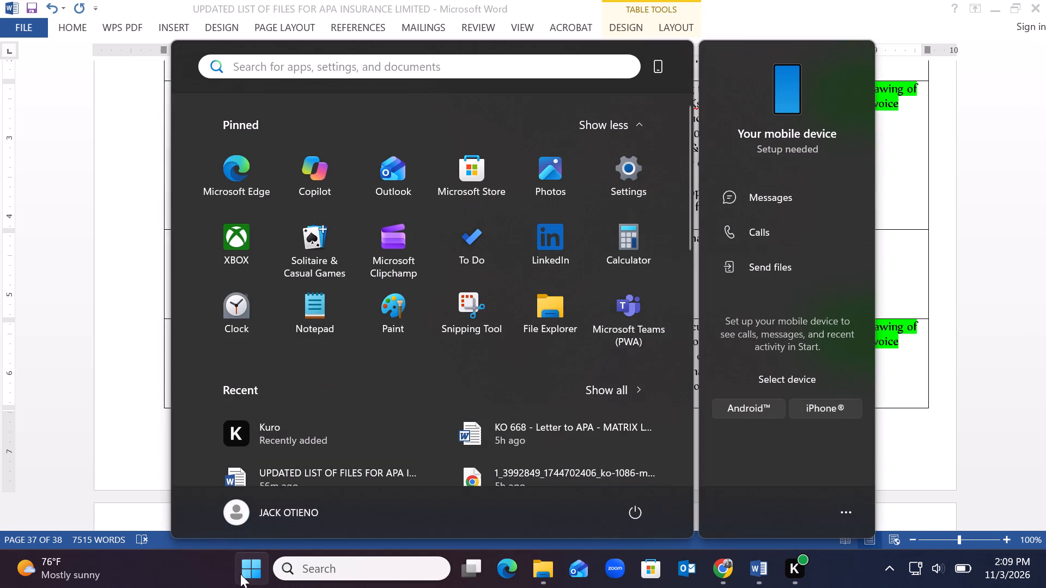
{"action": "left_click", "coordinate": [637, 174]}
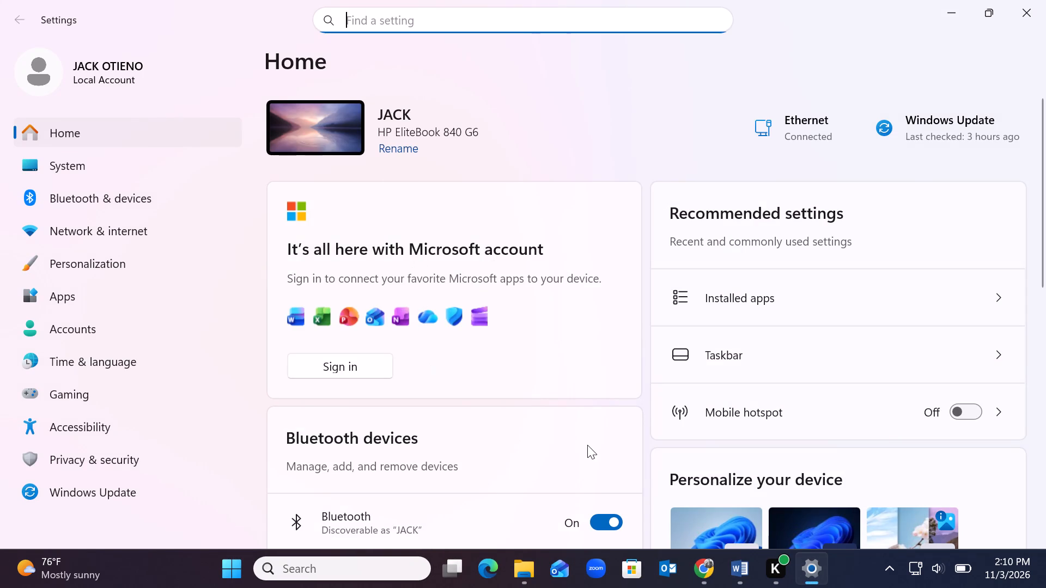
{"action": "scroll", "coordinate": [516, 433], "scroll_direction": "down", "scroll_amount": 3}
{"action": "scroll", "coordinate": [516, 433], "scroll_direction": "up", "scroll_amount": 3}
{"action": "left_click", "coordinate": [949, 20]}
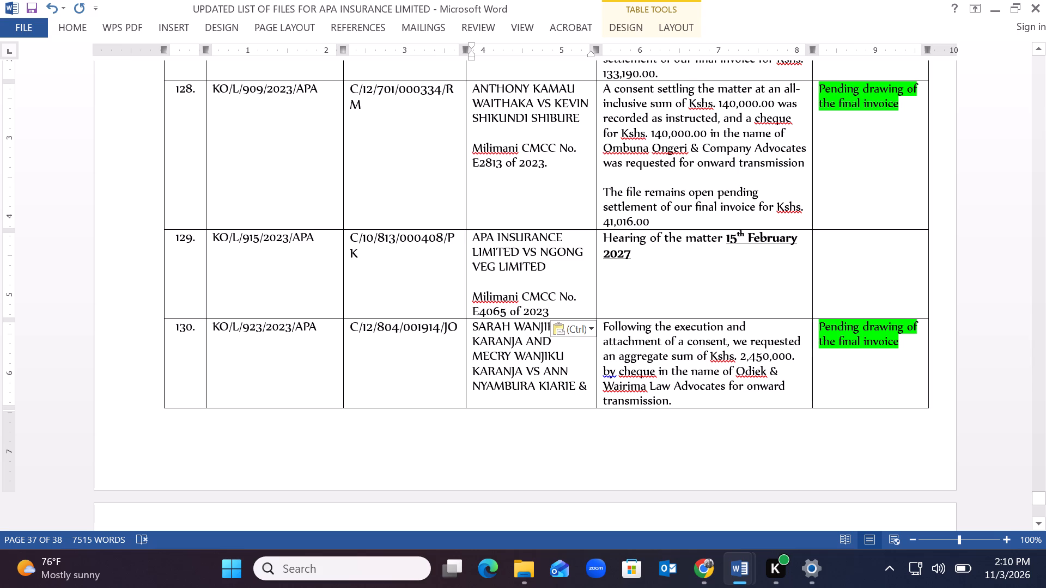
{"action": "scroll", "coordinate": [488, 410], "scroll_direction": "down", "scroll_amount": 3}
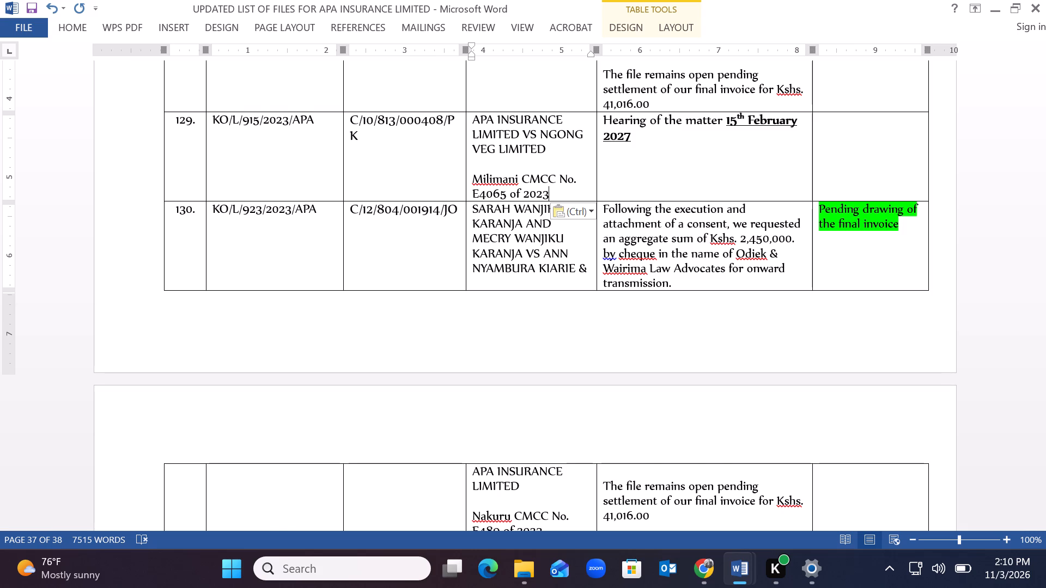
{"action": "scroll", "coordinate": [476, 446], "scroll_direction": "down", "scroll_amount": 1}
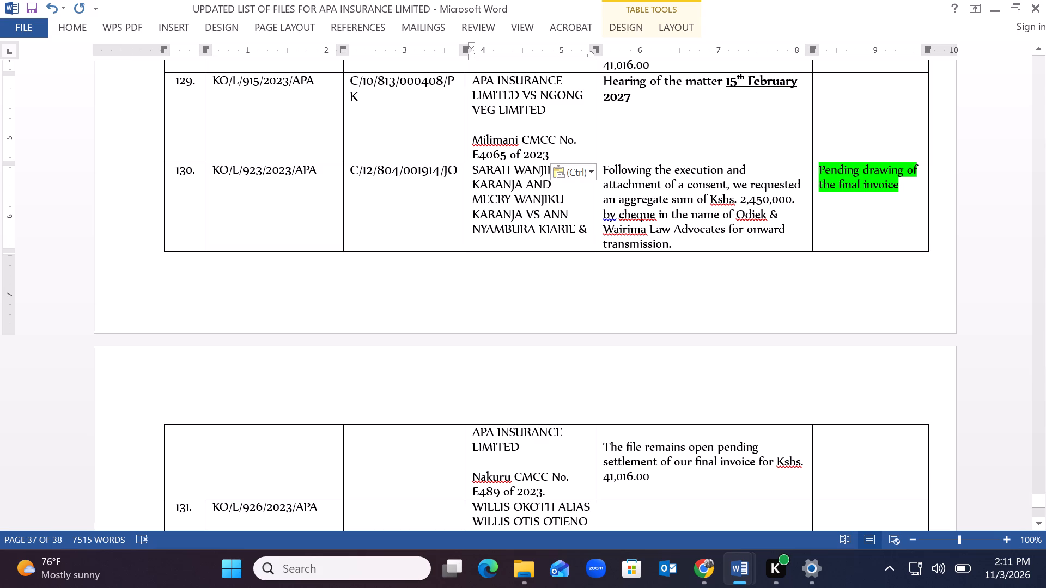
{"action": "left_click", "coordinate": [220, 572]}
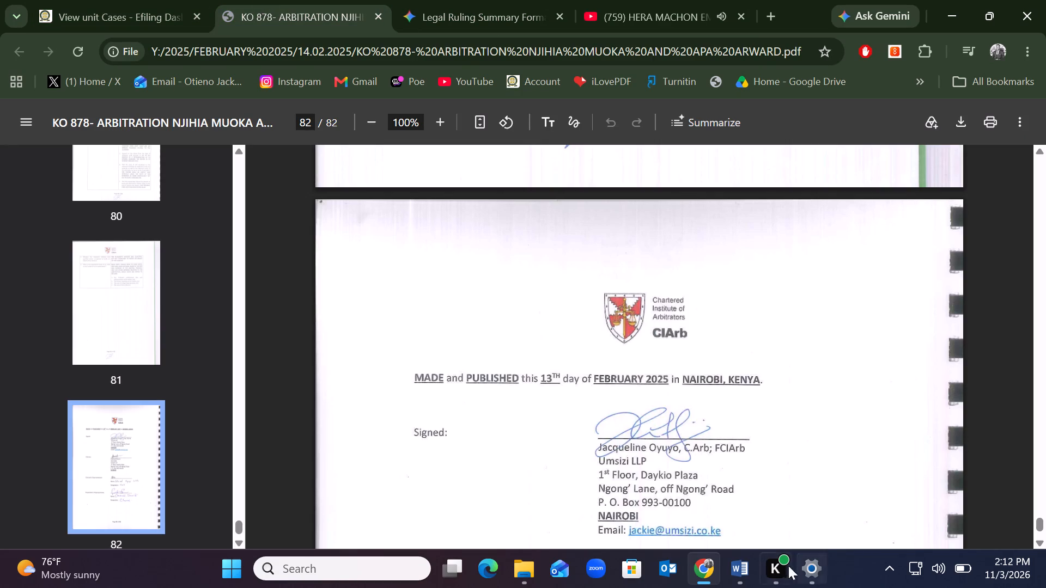
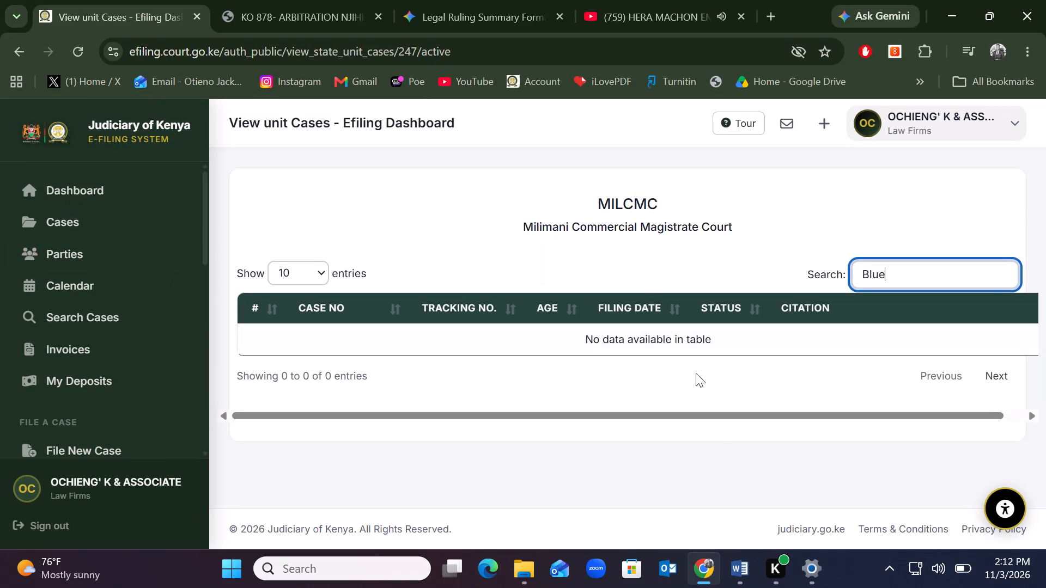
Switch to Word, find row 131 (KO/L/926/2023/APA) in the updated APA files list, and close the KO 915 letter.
{"action": "left_click", "coordinate": [743, 585]}
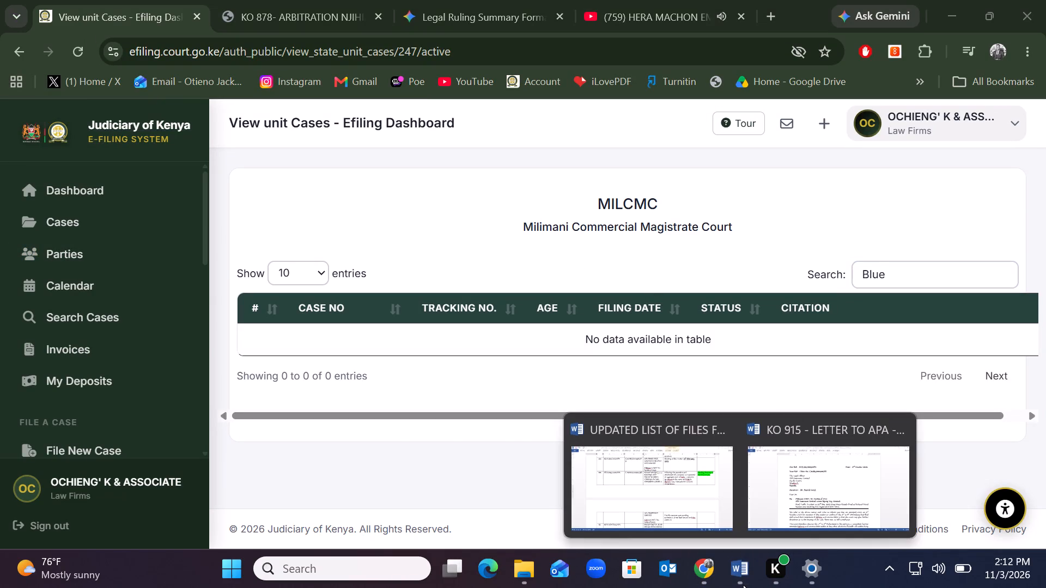
{"action": "left_click", "coordinate": [828, 484]}
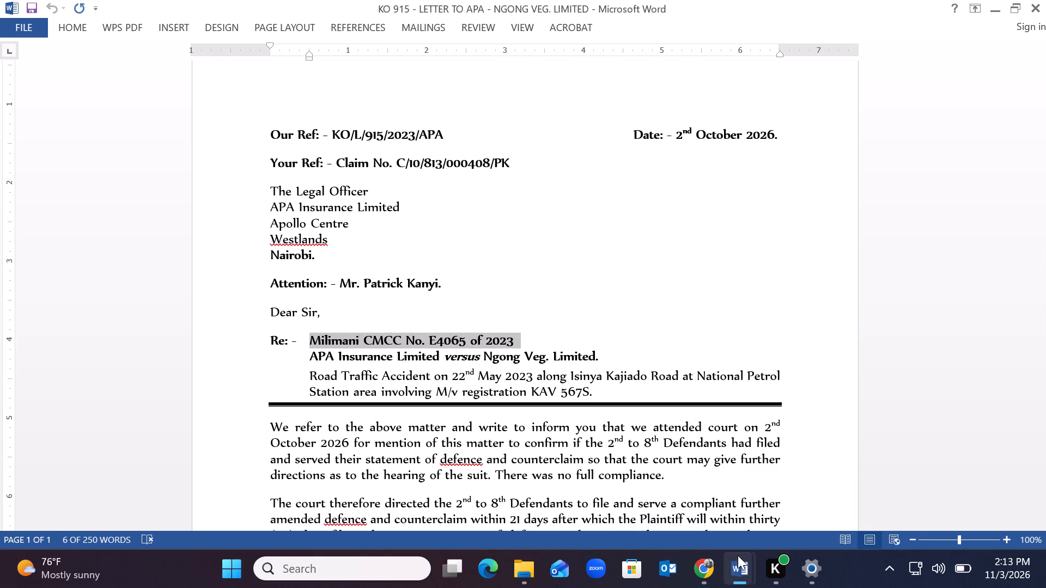
{"action": "left_click", "coordinate": [644, 502]}
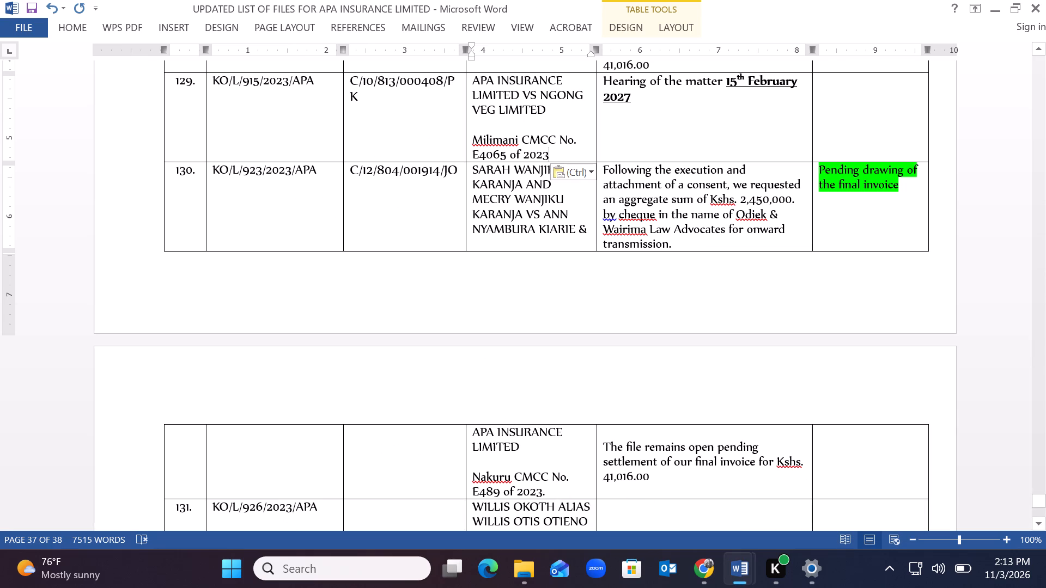
{"action": "scroll", "coordinate": [418, 358], "scroll_direction": "down", "scroll_amount": 4}
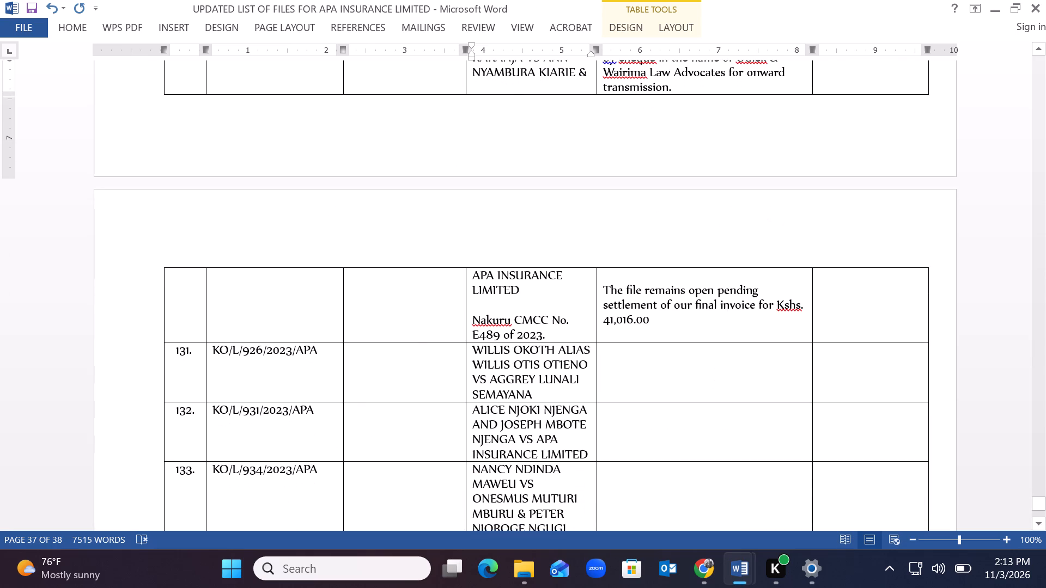
{"action": "scroll", "coordinate": [418, 359], "scroll_direction": "up", "scroll_amount": 6}
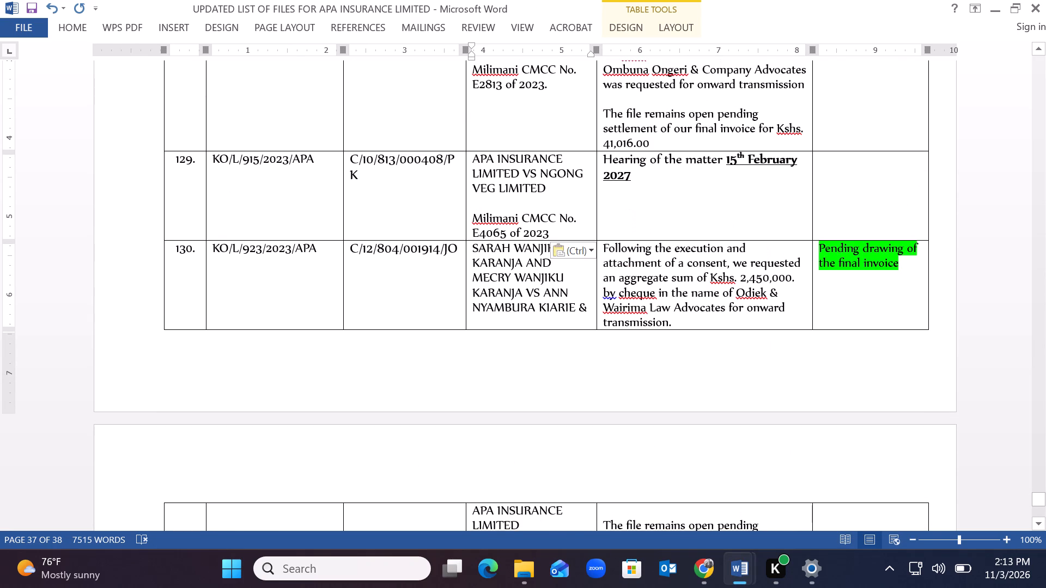
{"action": "scroll", "coordinate": [418, 360], "scroll_direction": "down", "scroll_amount": 4}
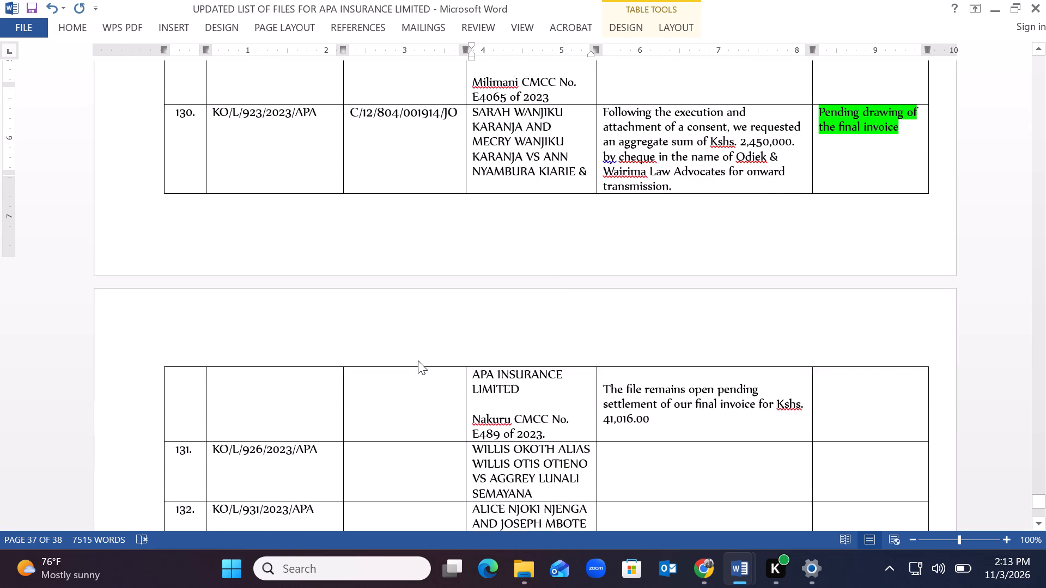
{"action": "scroll", "coordinate": [418, 360], "scroll_direction": "down", "scroll_amount": 4}
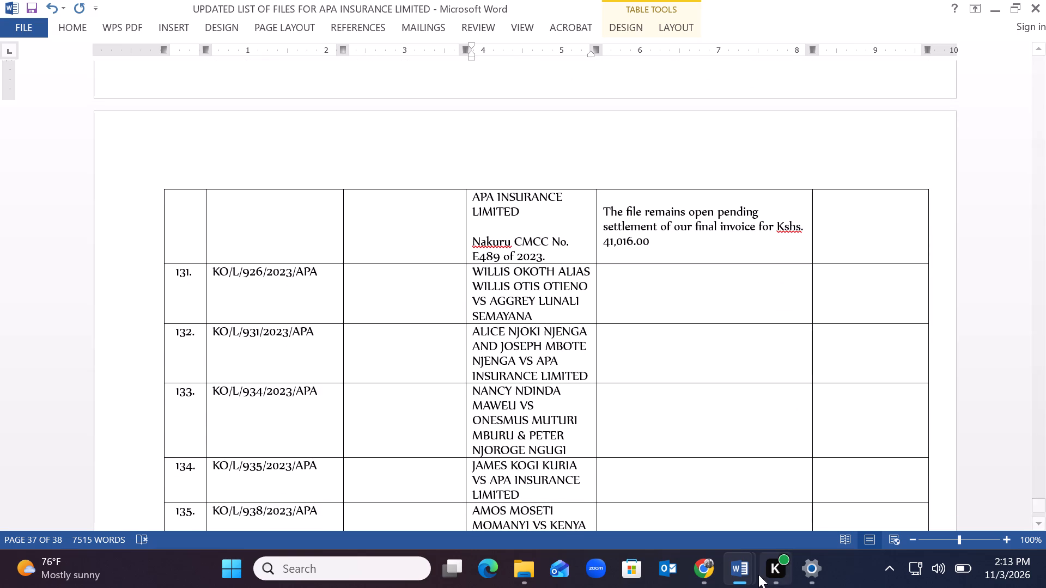
{"action": "left_click", "coordinate": [904, 430]}
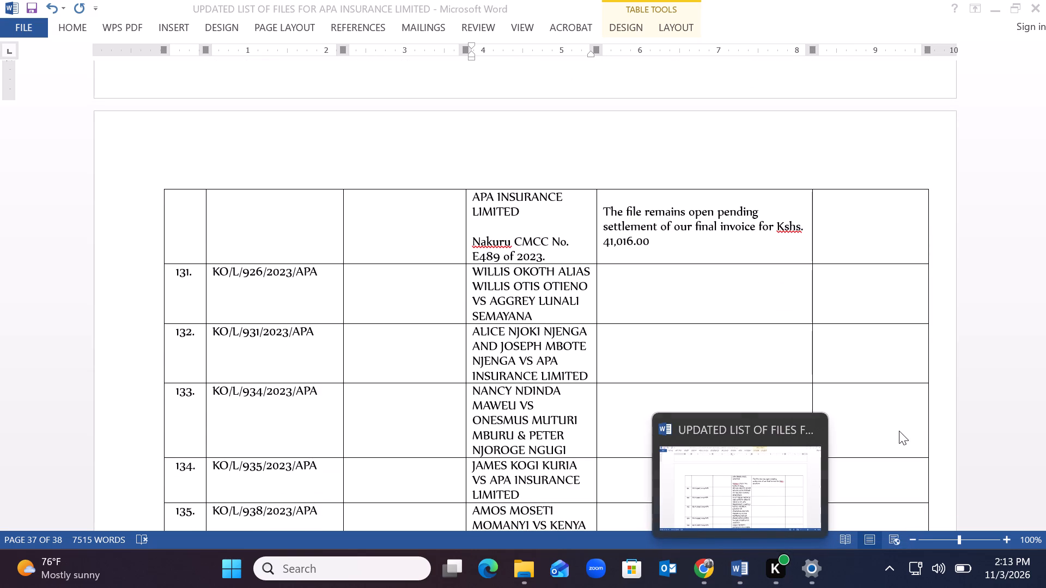
Open the January 2026 KO 926 letter to APA with interim invoice on appeal from the Y: drive search results and read it.
{"action": "left_click", "coordinate": [510, 577]}
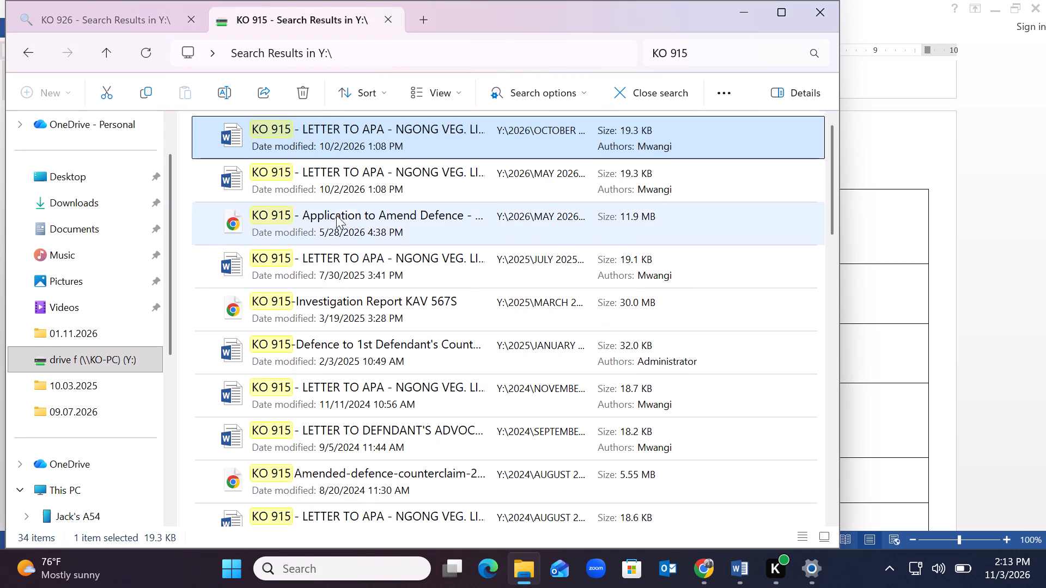
{"action": "left_click", "coordinate": [70, 1]}
{"action": "left_click", "coordinate": [75, 13]}
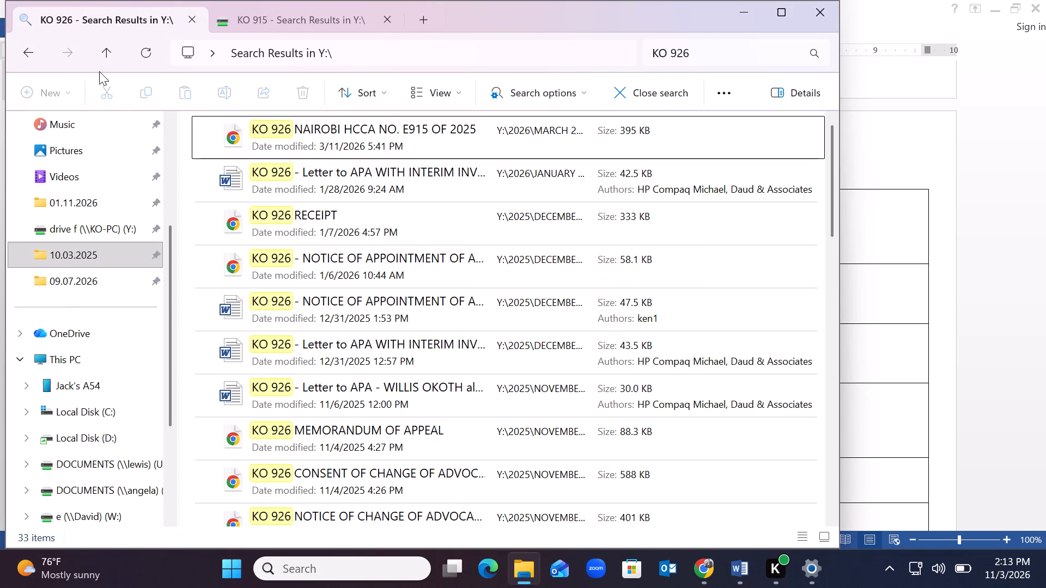
{"action": "double_click", "coordinate": [392, 179]}
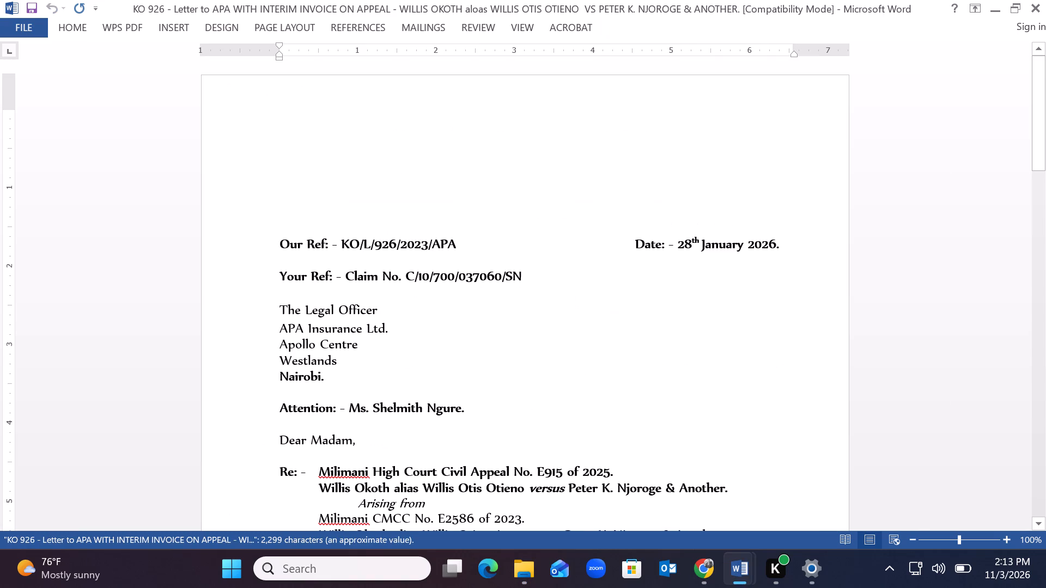
{"action": "scroll", "coordinate": [506, 281], "scroll_direction": "down", "scroll_amount": 8}
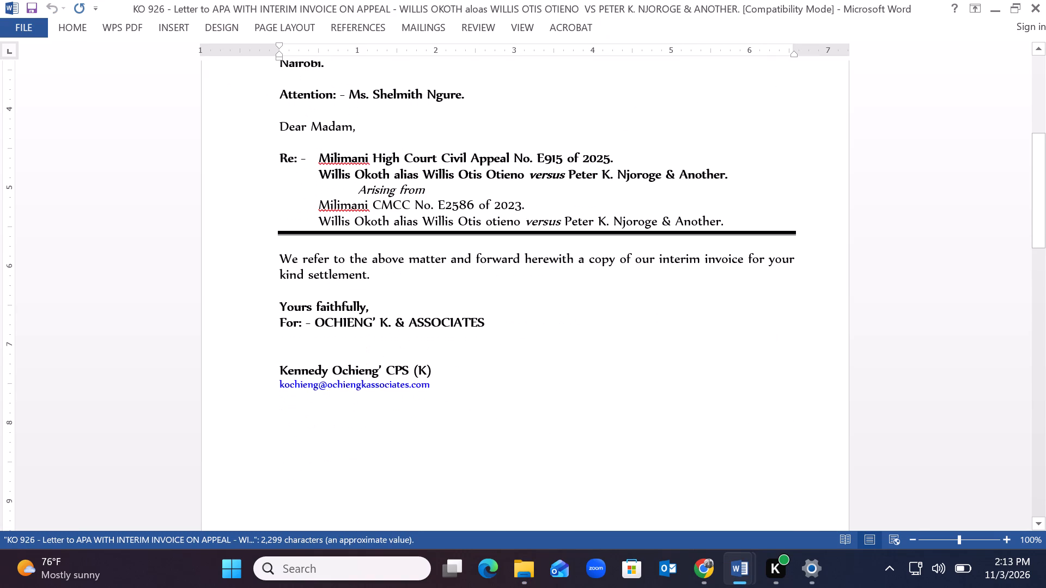
{"action": "scroll", "coordinate": [505, 281], "scroll_direction": "down", "scroll_amount": 9}
{"action": "scroll", "coordinate": [502, 284], "scroll_direction": "up", "scroll_amount": 5}
{"action": "scroll", "coordinate": [501, 281], "scroll_direction": "down", "scroll_amount": 3}
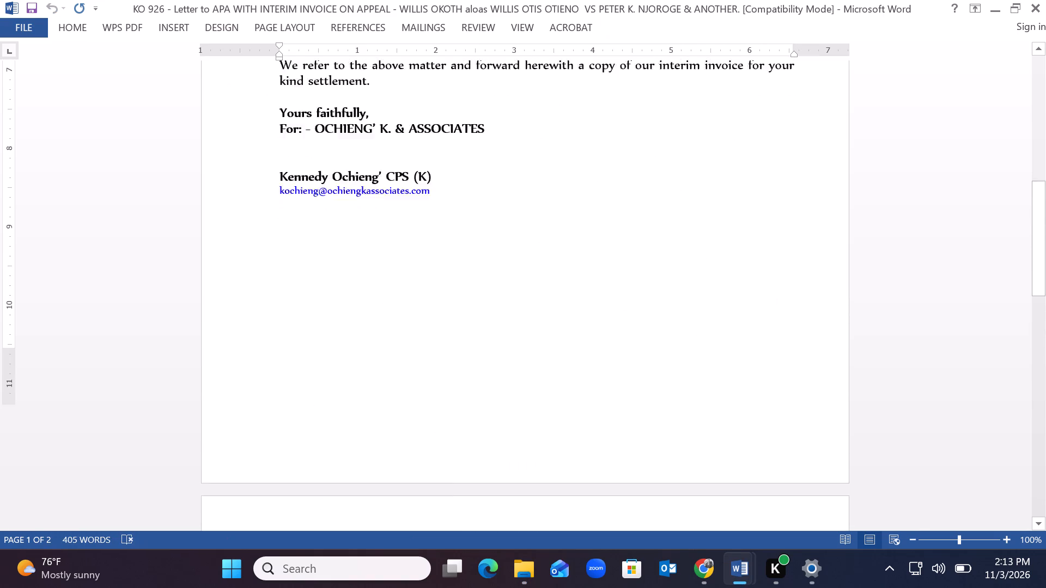
{"action": "scroll", "coordinate": [501, 281], "scroll_direction": "down", "scroll_amount": 5}
{"action": "scroll", "coordinate": [501, 281], "scroll_direction": "up", "scroll_amount": 17}
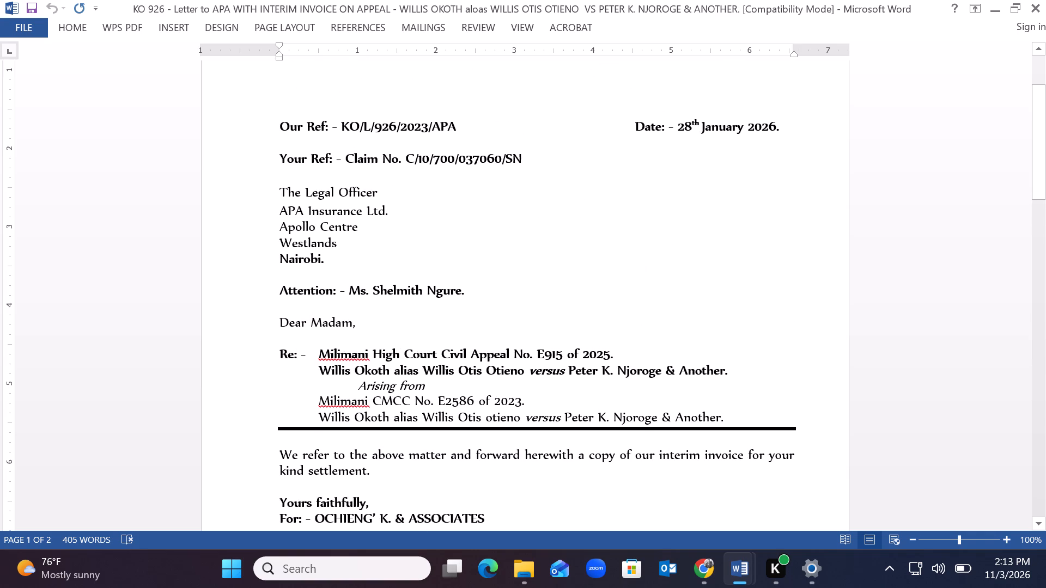
{"action": "left_click_drag", "start_coordinate": [407, 157], "coordinate": [519, 160]}
{"action": "key", "text": "ctrl+c"}
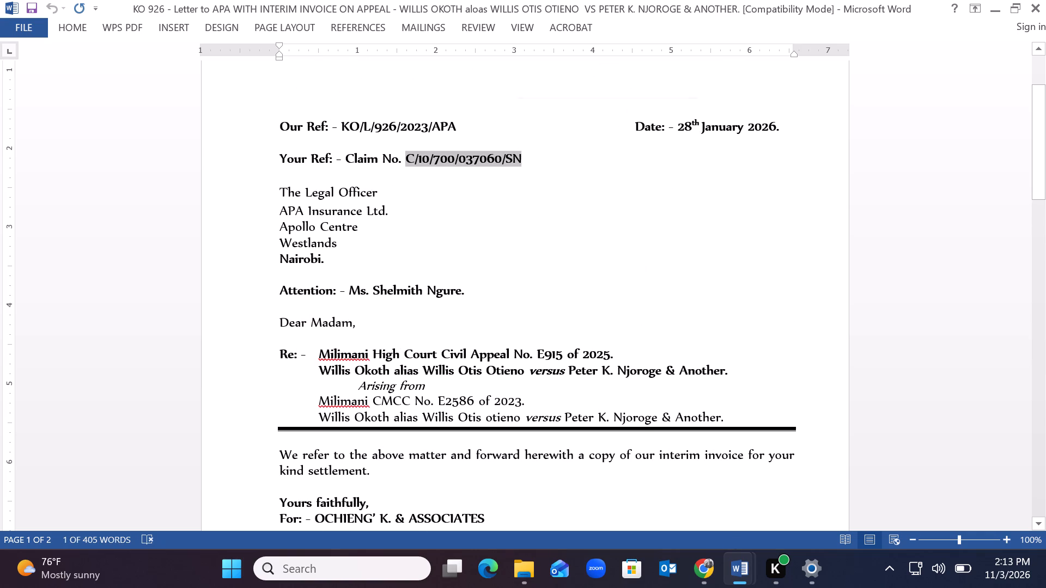
{"action": "left_click", "coordinate": [665, 512]}
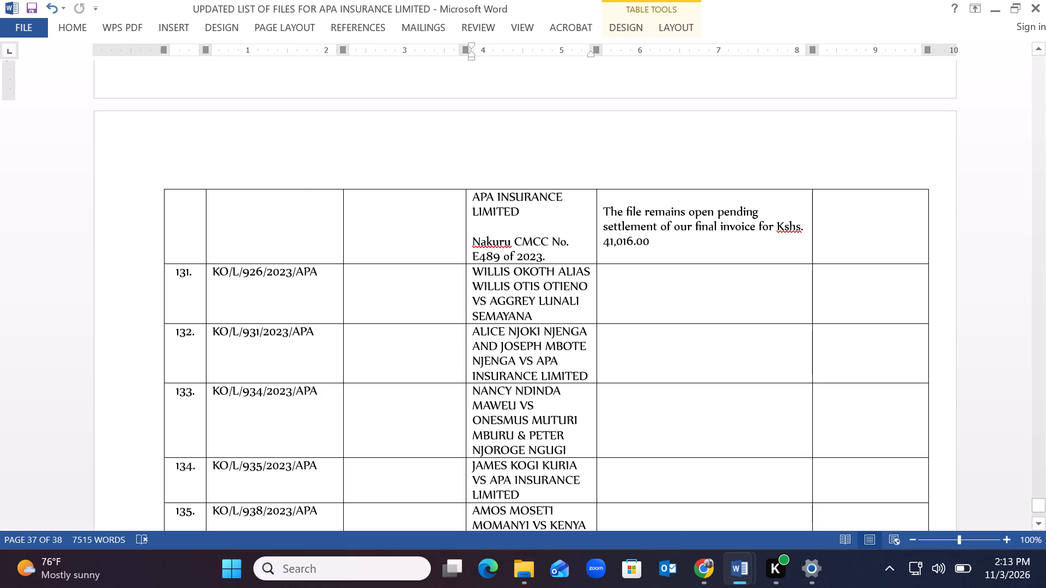
{"action": "left_click", "coordinate": [361, 286]}
{"action": "key", "text": "ctrl+v"}
{"action": "left_click", "coordinate": [373, 301]}
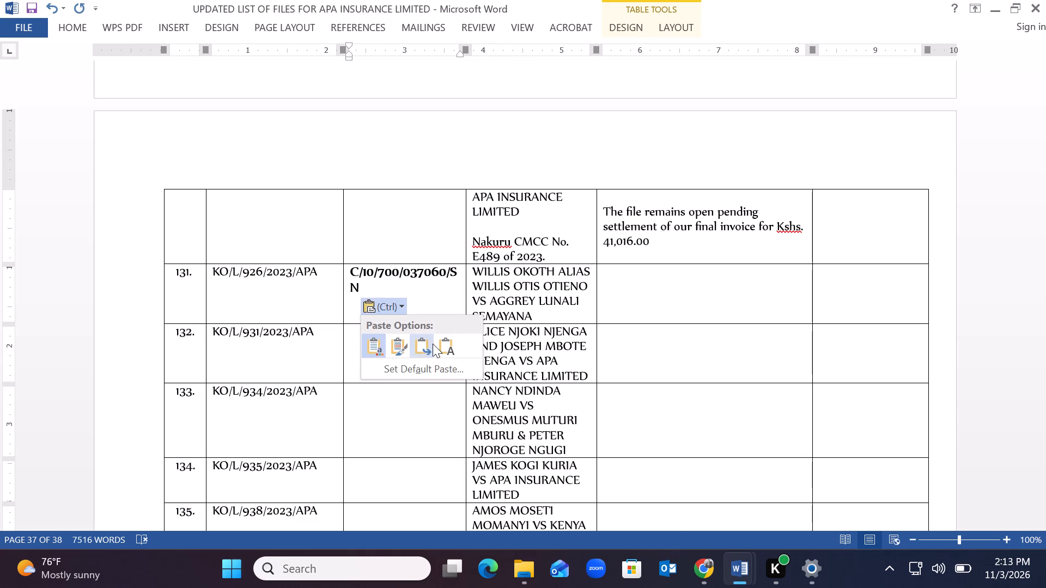
{"action": "left_click", "coordinate": [447, 348]}
{"action": "left_click", "coordinate": [563, 315]}
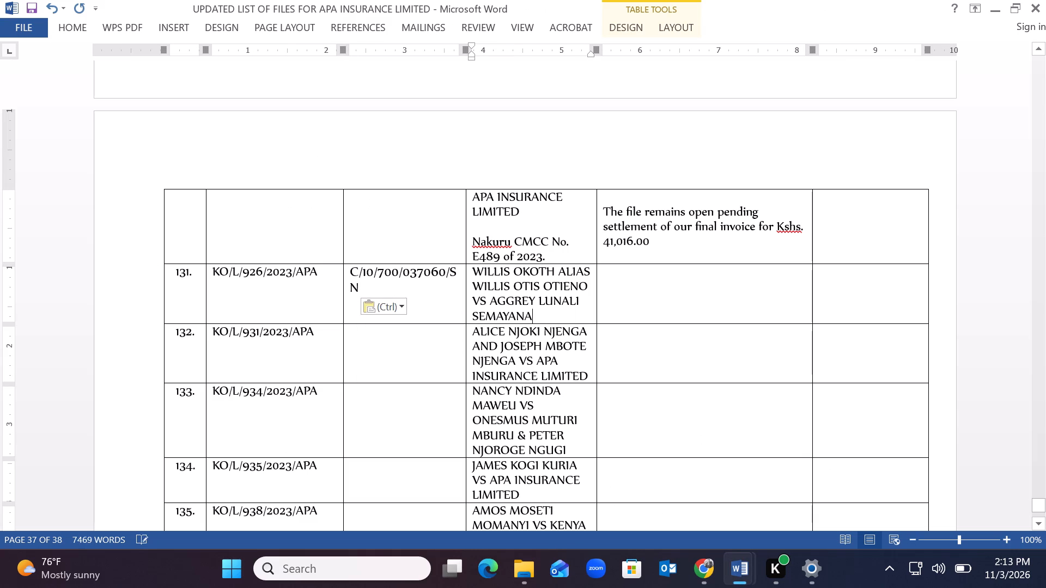
{"action": "key", "text": "Return"}
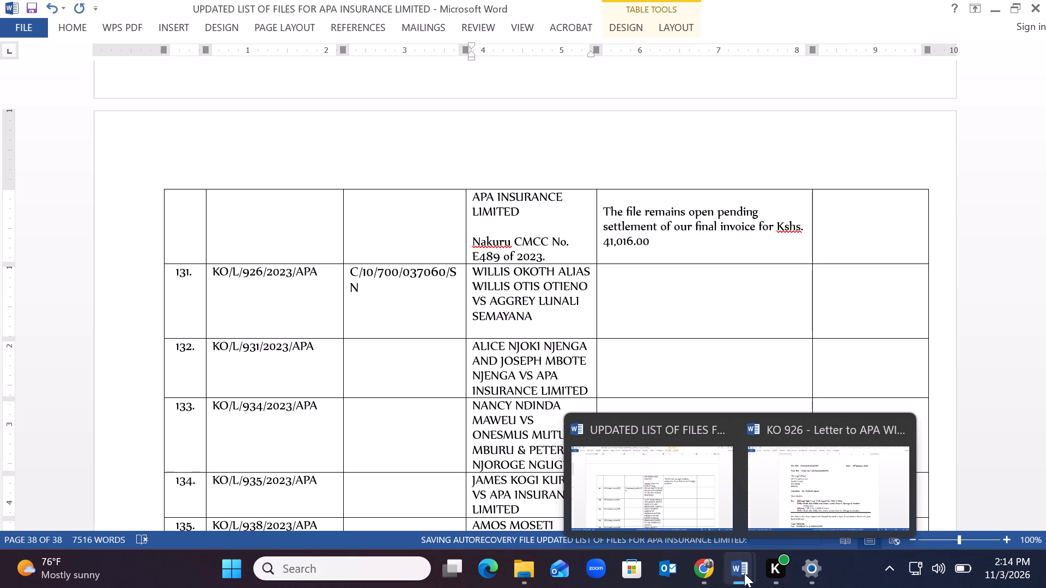
{"action": "left_click", "coordinate": [784, 519]}
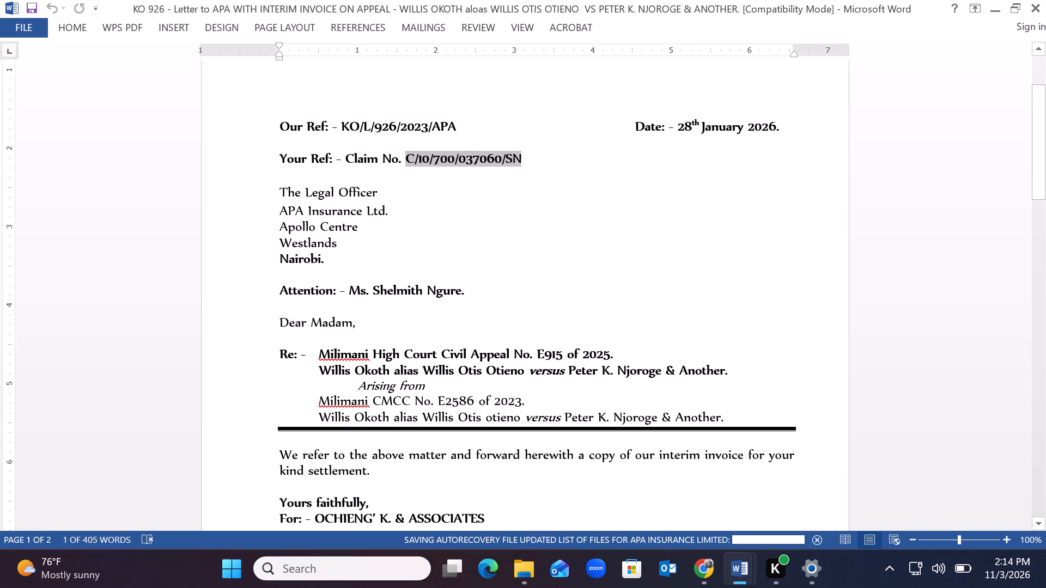
{"action": "left_click_drag", "start_coordinate": [317, 351], "coordinate": [625, 354]}
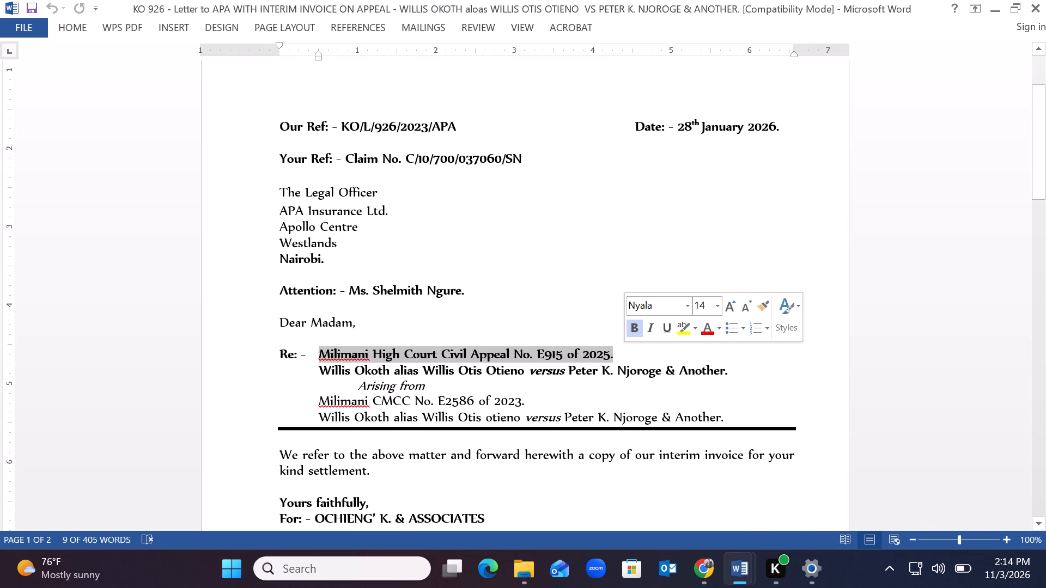
{"action": "key", "text": "ctrl+c"}
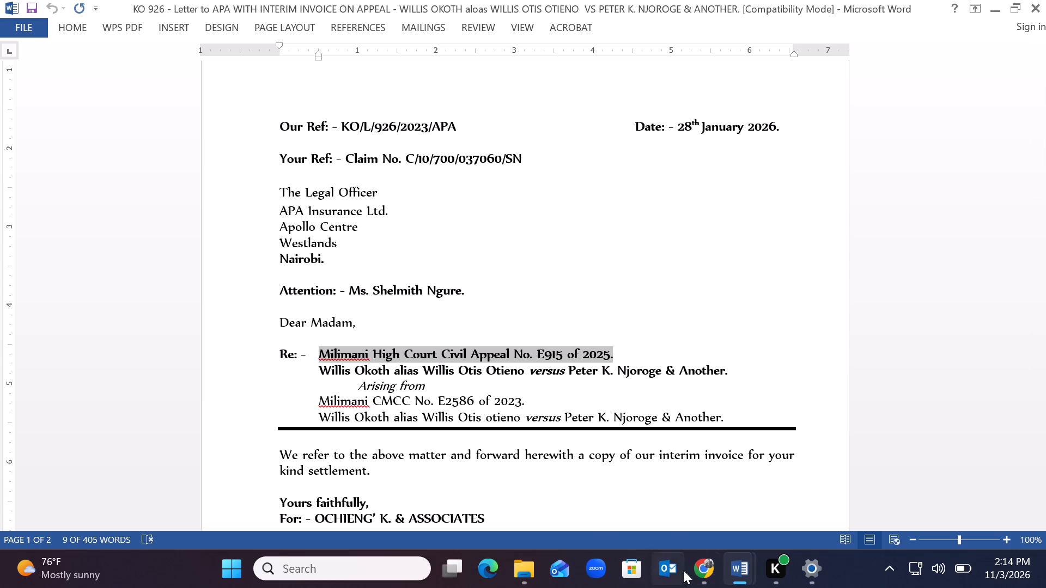
{"action": "left_click", "coordinate": [642, 506]}
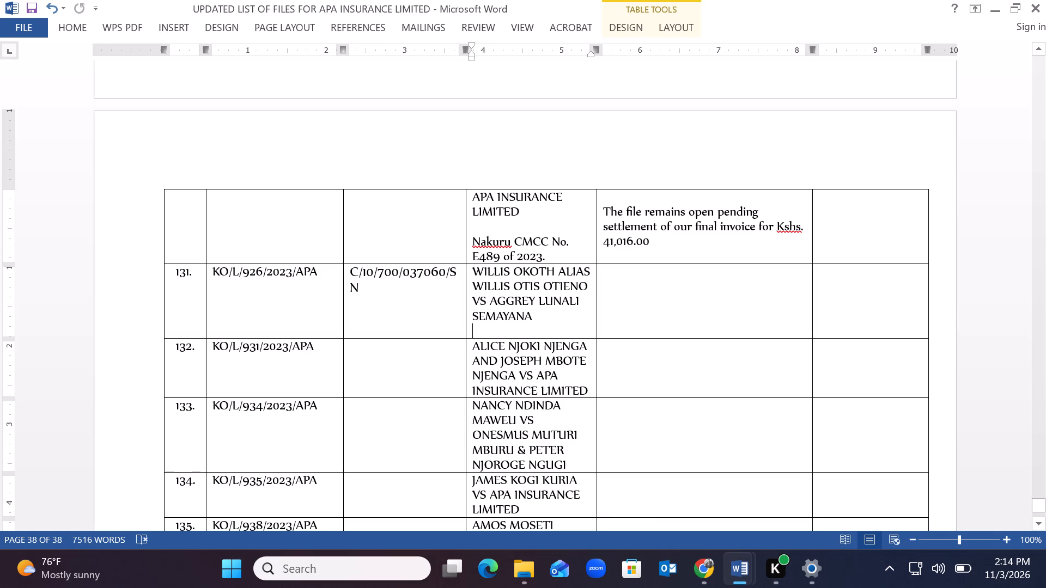
{"action": "key", "text": "Return"}
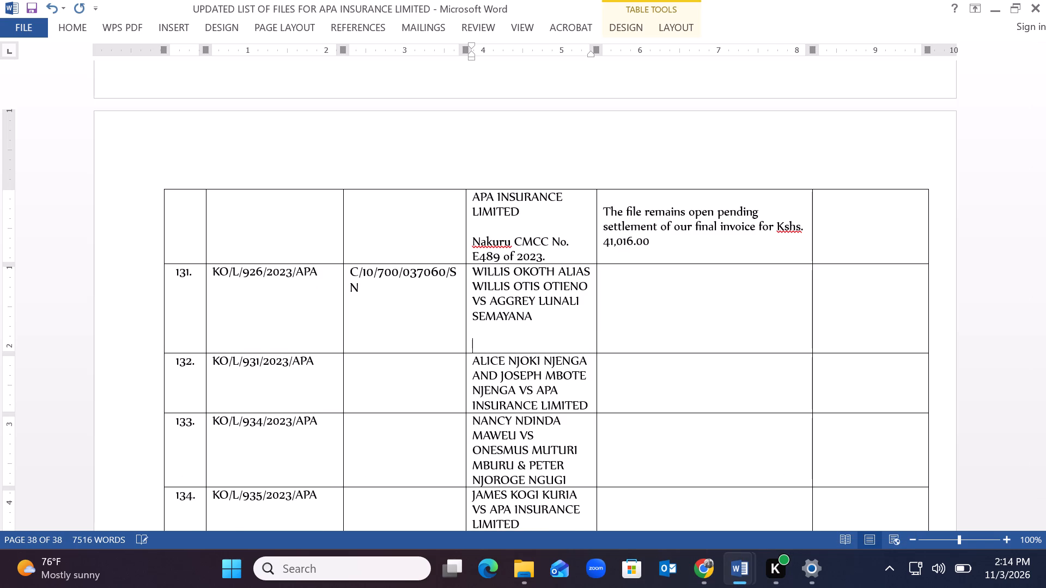
{"action": "key", "text": "ctrl+v"}
{"action": "left_click", "coordinate": [549, 399]}
{"action": "left_click", "coordinate": [608, 440]}
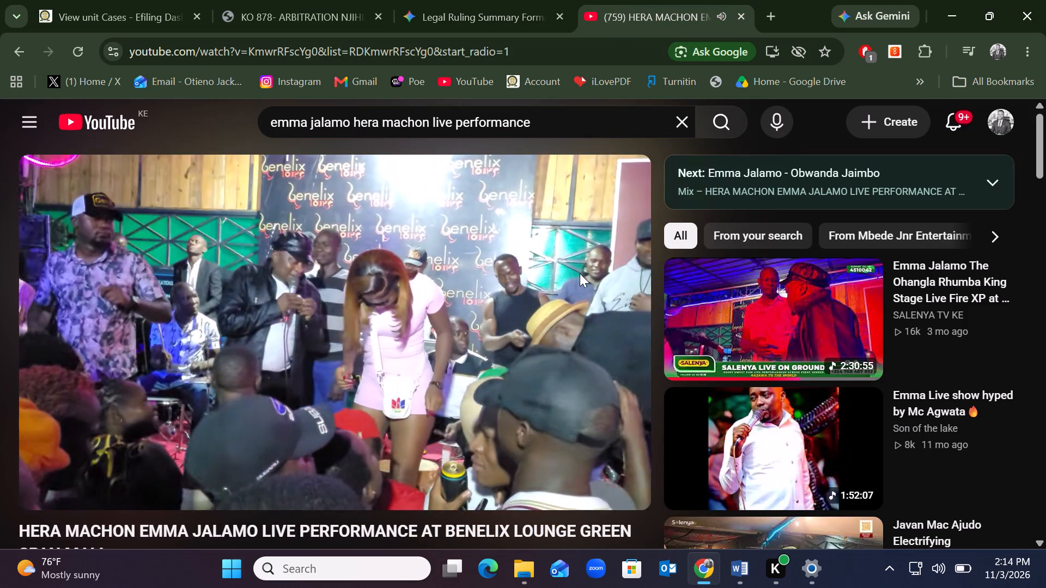
{"action": "left_click", "coordinate": [512, 459]}
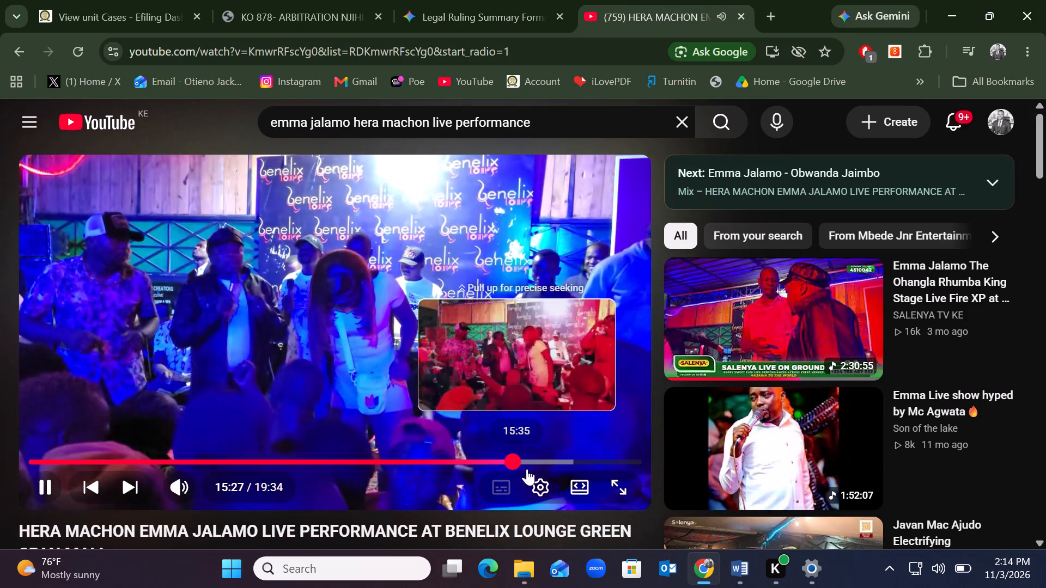
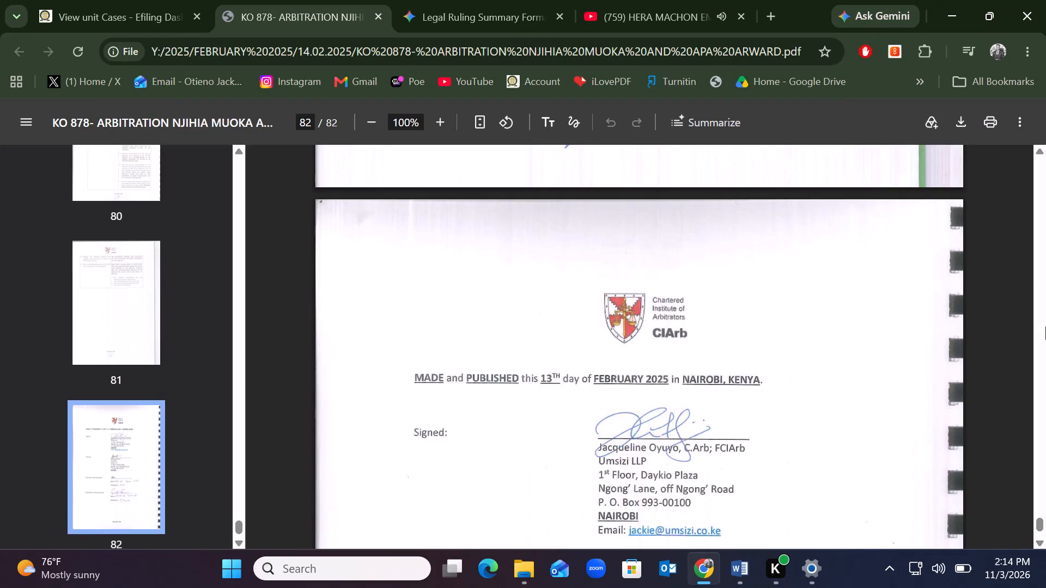
Recheck the appeal citation in the KO 926 letter against row 131 of the Word file list.
{"action": "left_click", "coordinate": [518, 579]}
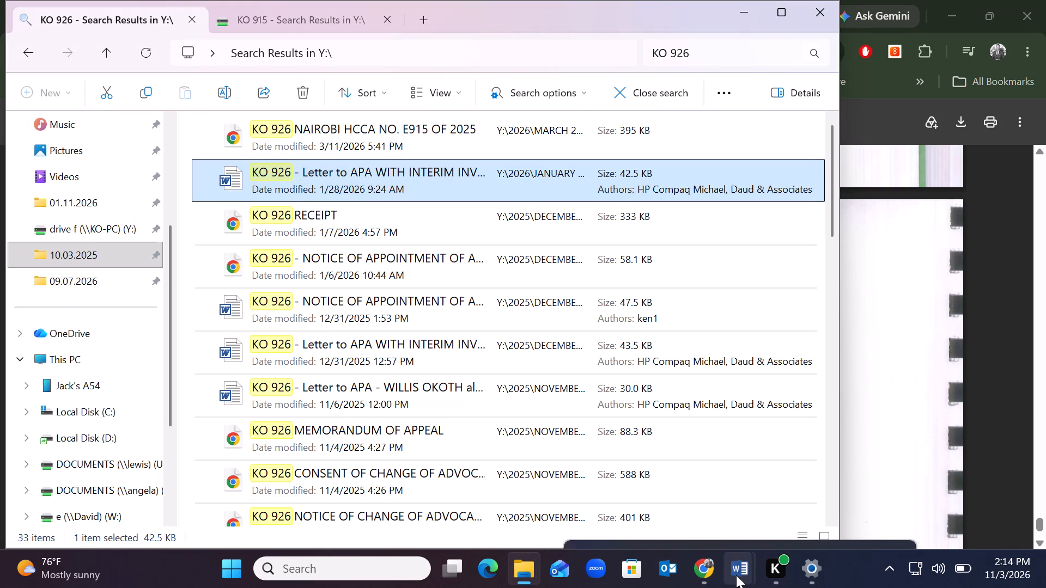
{"action": "left_click", "coordinate": [808, 507]}
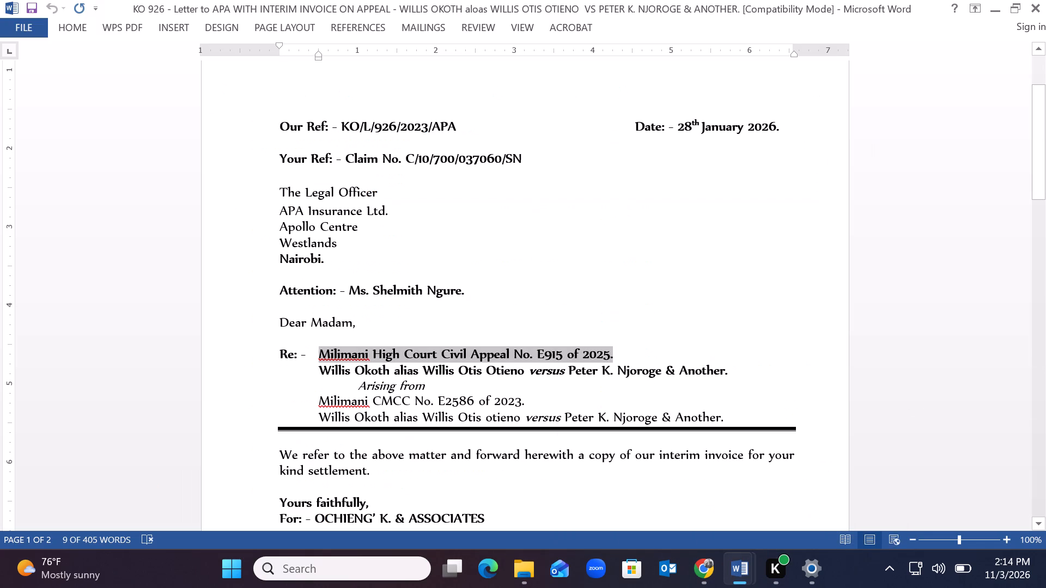
{"action": "key", "text": "ctrl+c"}
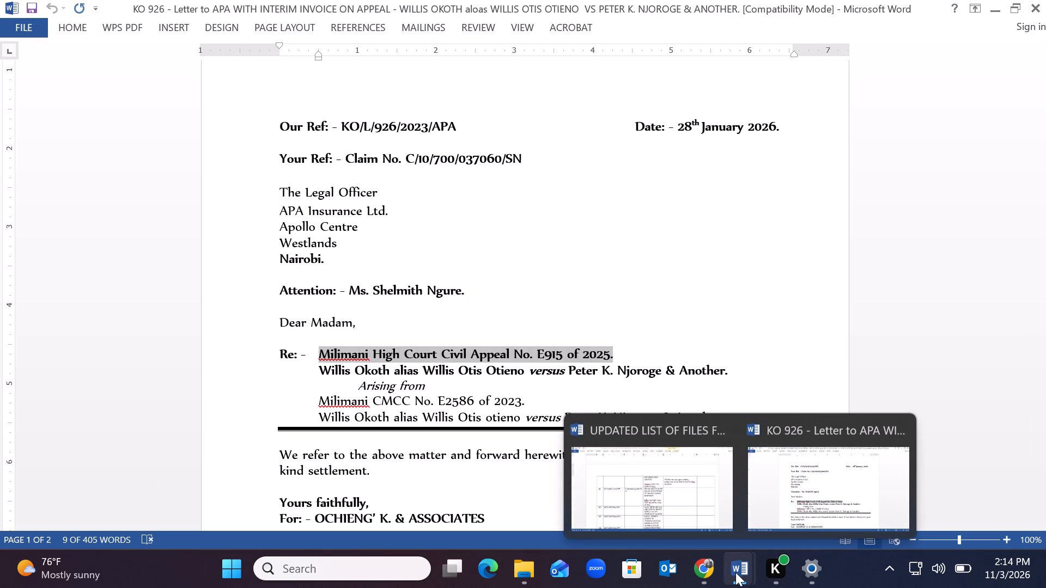
{"action": "left_click", "coordinate": [665, 504]}
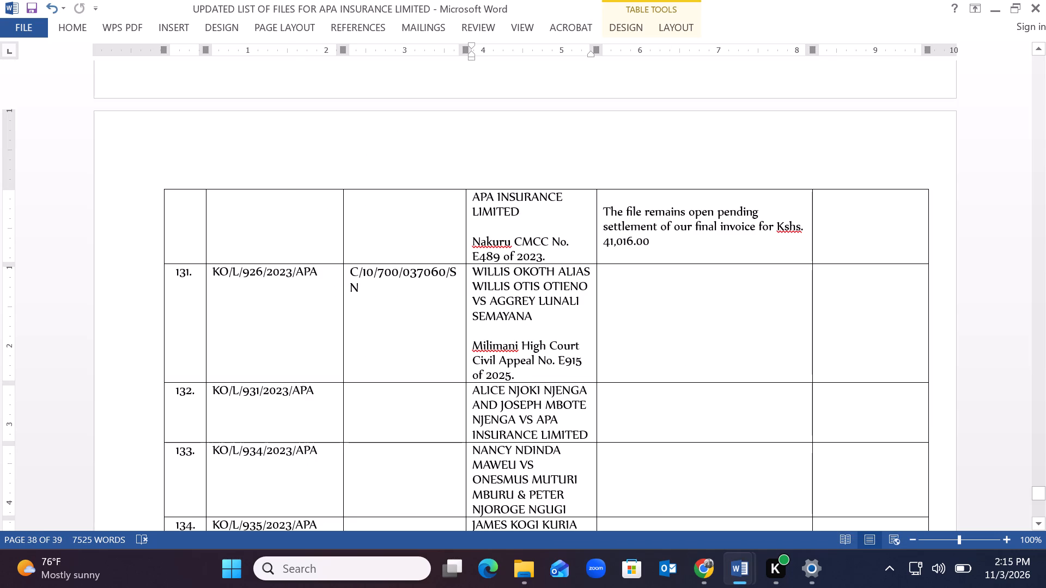
Switch to Chrome and open the active Milimani Commercial Magistrate Court cases from the Judiciary e-filing dashboard.
{"action": "left_click", "coordinate": [700, 571]}
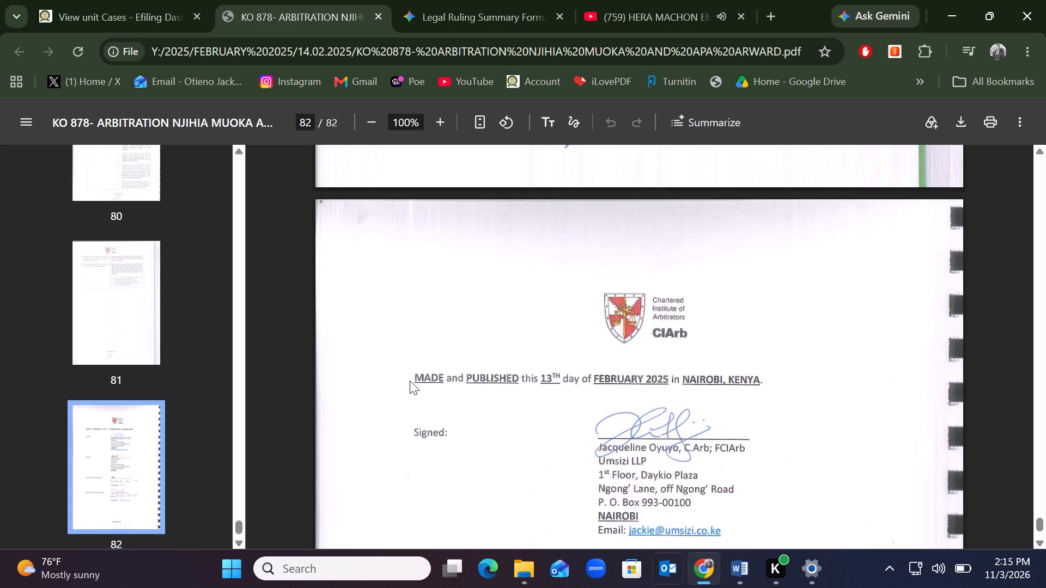
{"action": "left_click", "coordinate": [771, 13]}
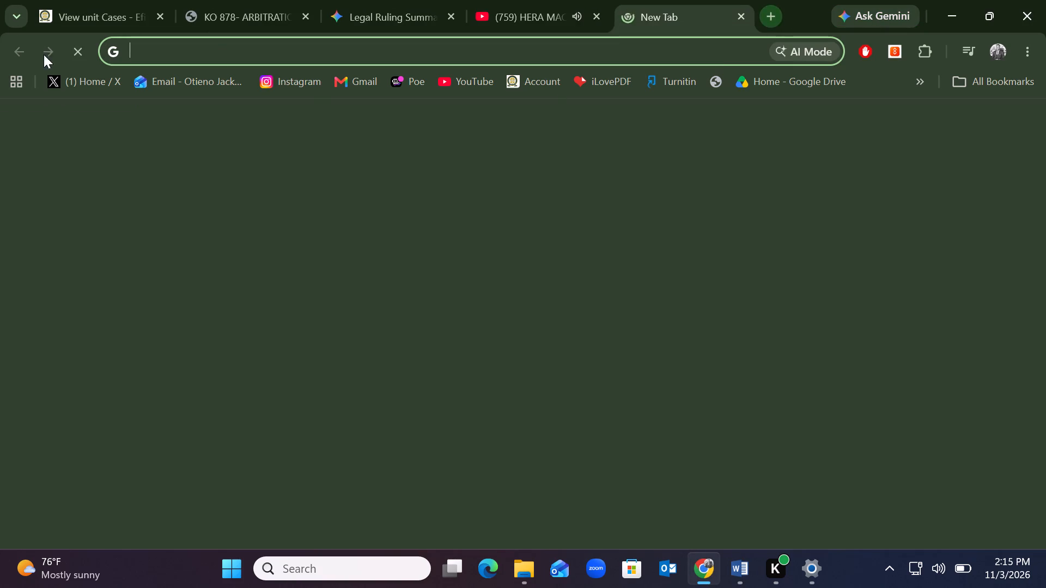
{"action": "left_click", "coordinate": [52, 1]}
{"action": "left_click", "coordinate": [93, 193]}
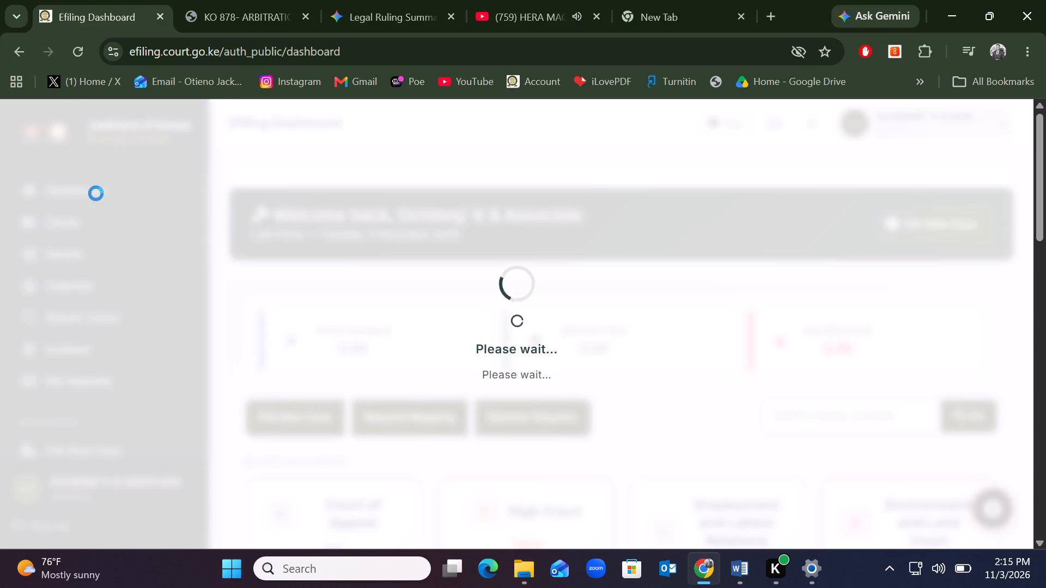
{"action": "scroll", "coordinate": [461, 375], "scroll_direction": "down", "scroll_amount": 3}
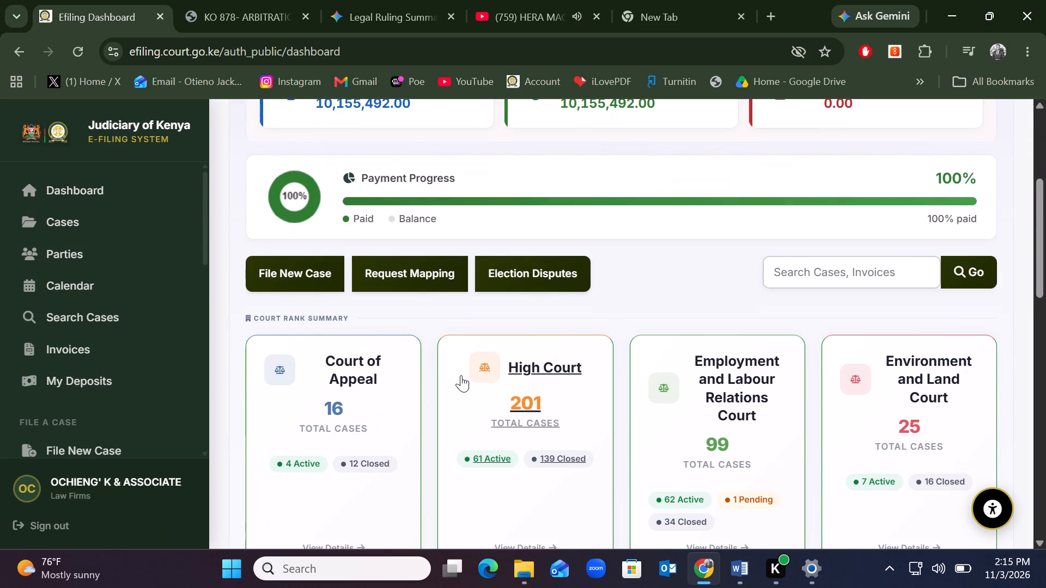
{"action": "scroll", "coordinate": [461, 375], "scroll_direction": "down", "scroll_amount": 2}
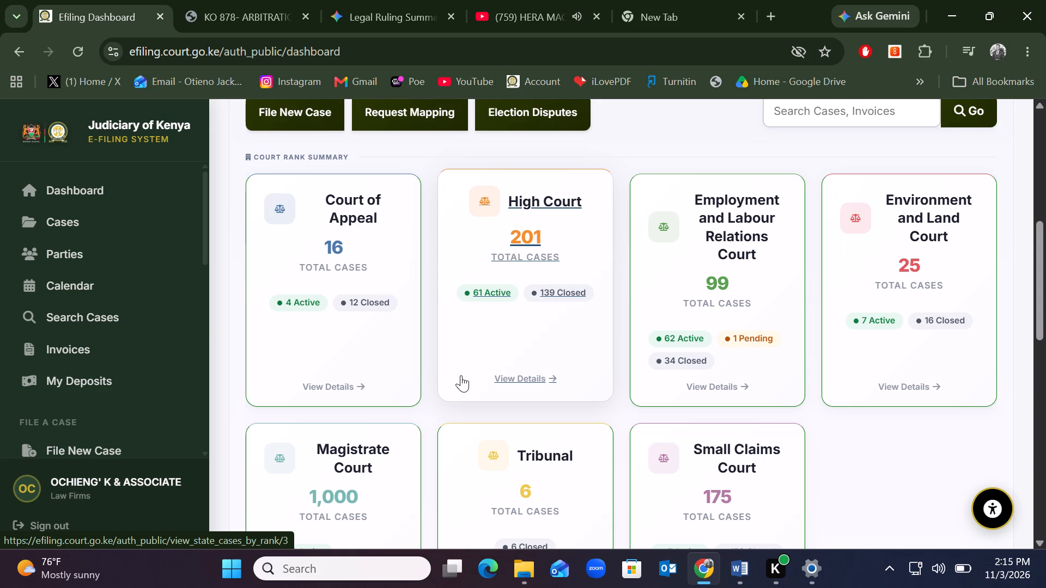
{"action": "scroll", "coordinate": [460, 380], "scroll_direction": "down", "scroll_amount": 3}
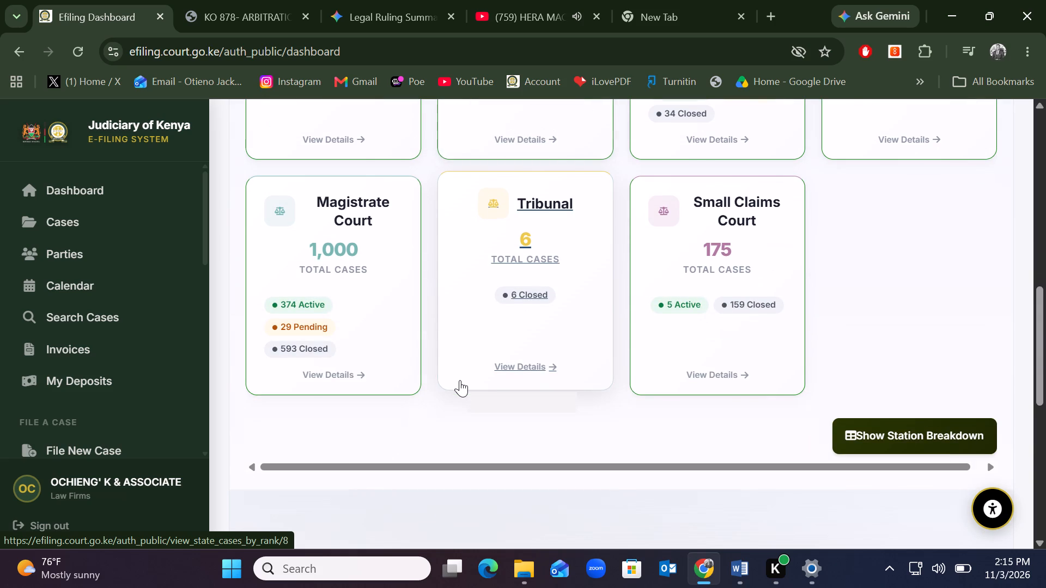
{"action": "left_click", "coordinate": [296, 302]}
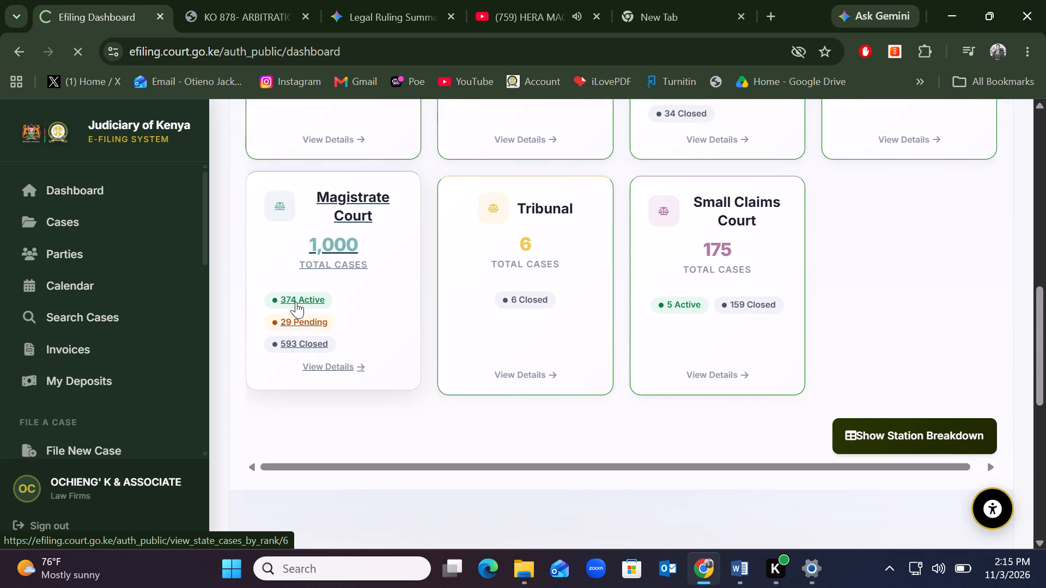
{"action": "scroll", "coordinate": [339, 323], "scroll_direction": "down", "scroll_amount": 2}
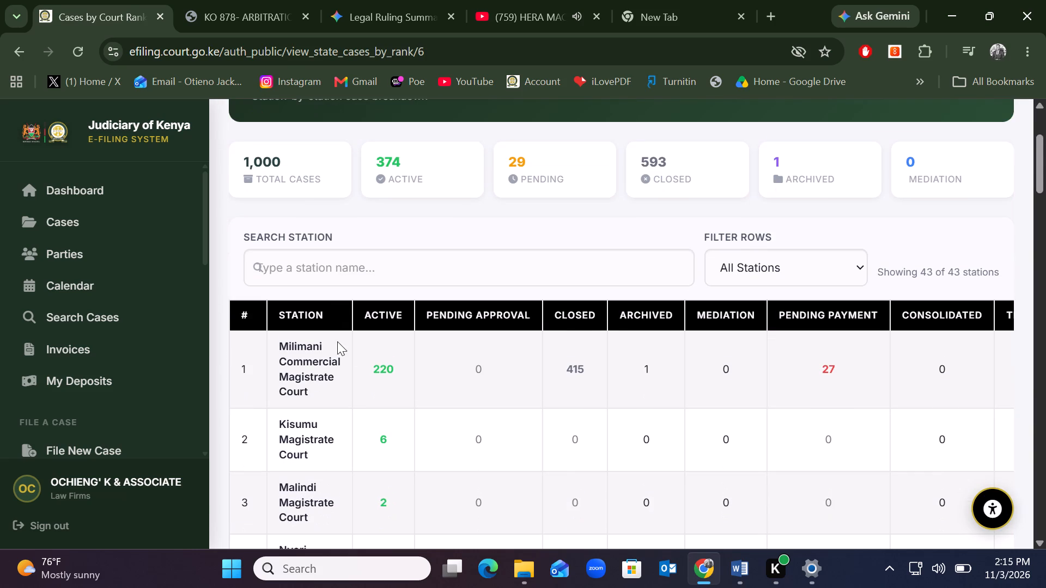
{"action": "left_click", "coordinate": [385, 365]}
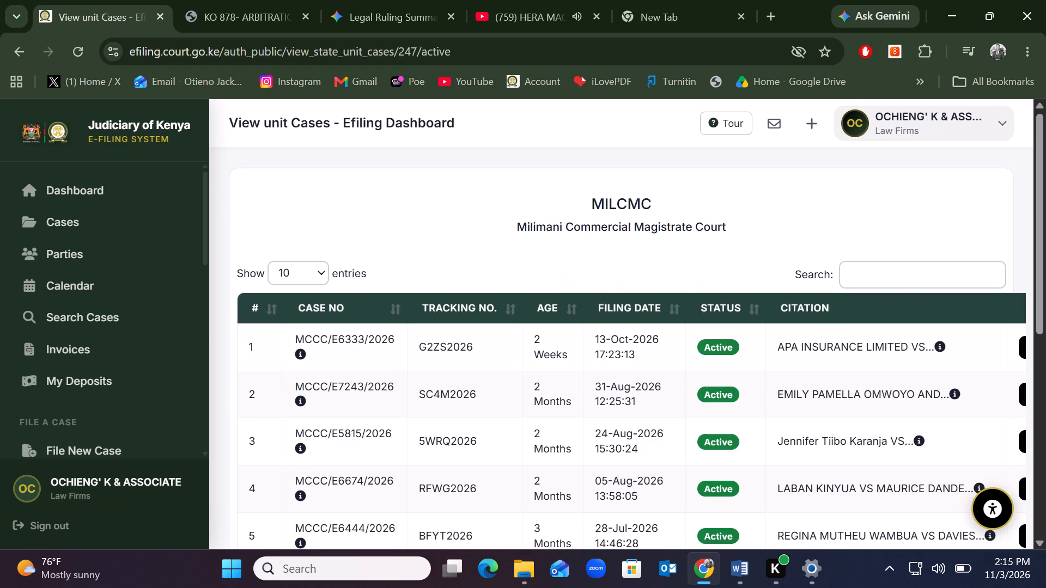
Search the Milimani Commercial Magistrate Court case list for 915, and for WILLIS.
{"action": "scroll", "coordinate": [826, 371], "scroll_direction": "left", "scroll_amount": 3}
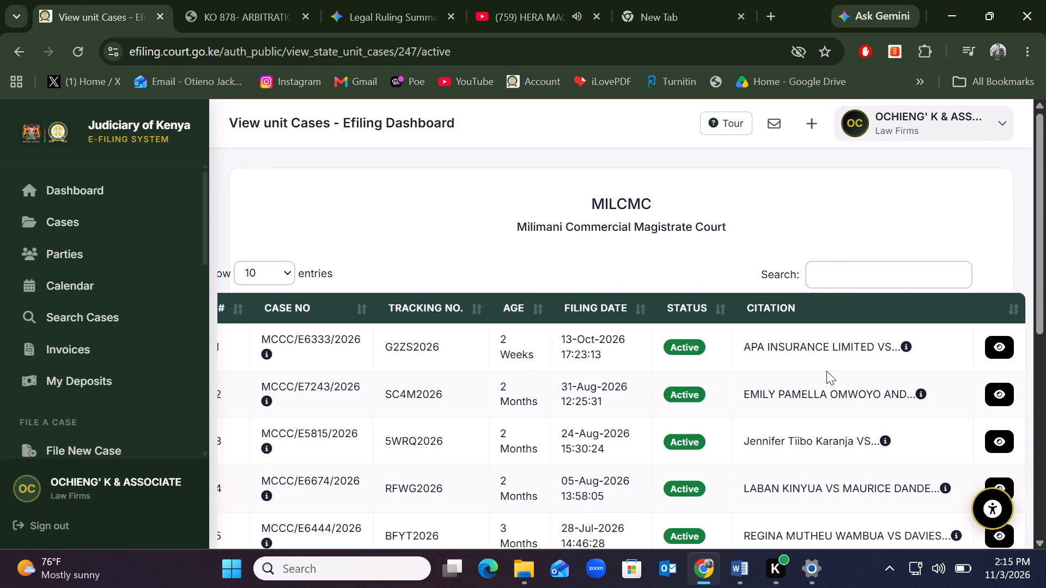
{"action": "left_click", "coordinate": [866, 283]}
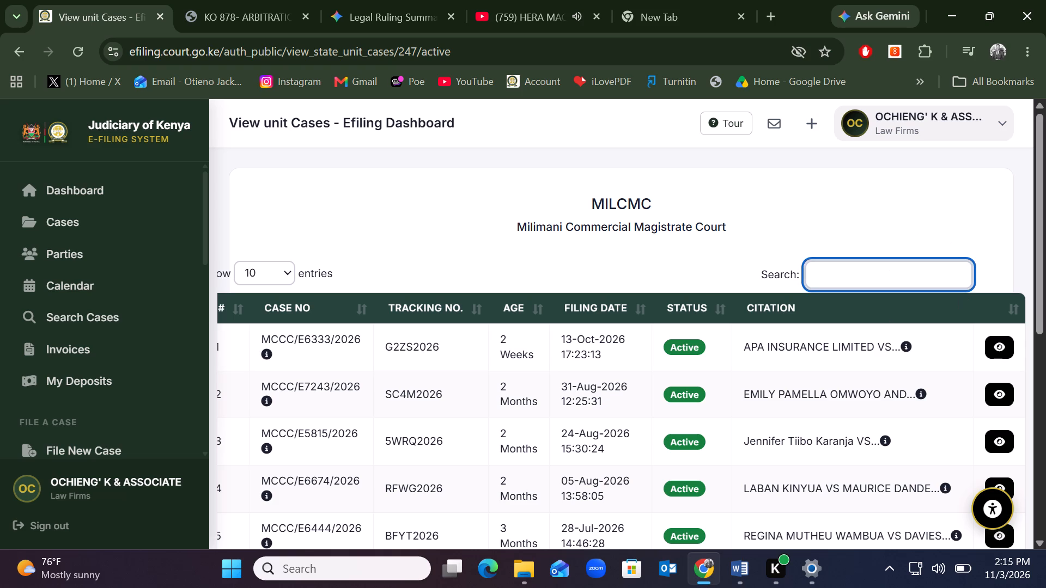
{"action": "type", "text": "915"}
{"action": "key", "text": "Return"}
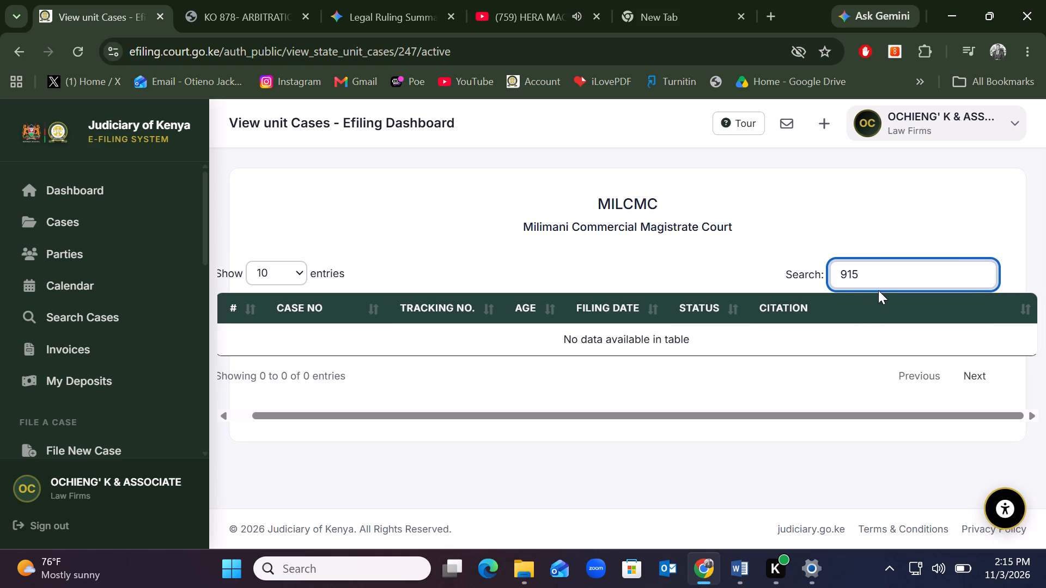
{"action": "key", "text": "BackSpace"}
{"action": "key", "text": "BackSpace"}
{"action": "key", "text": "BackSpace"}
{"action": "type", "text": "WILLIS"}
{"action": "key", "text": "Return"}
Recheck the court named in the KO 926 letter in Word, and open the active Milimani High Court cases in Chrome's e-filing portal.
{"action": "left_click", "coordinate": [798, 494]}
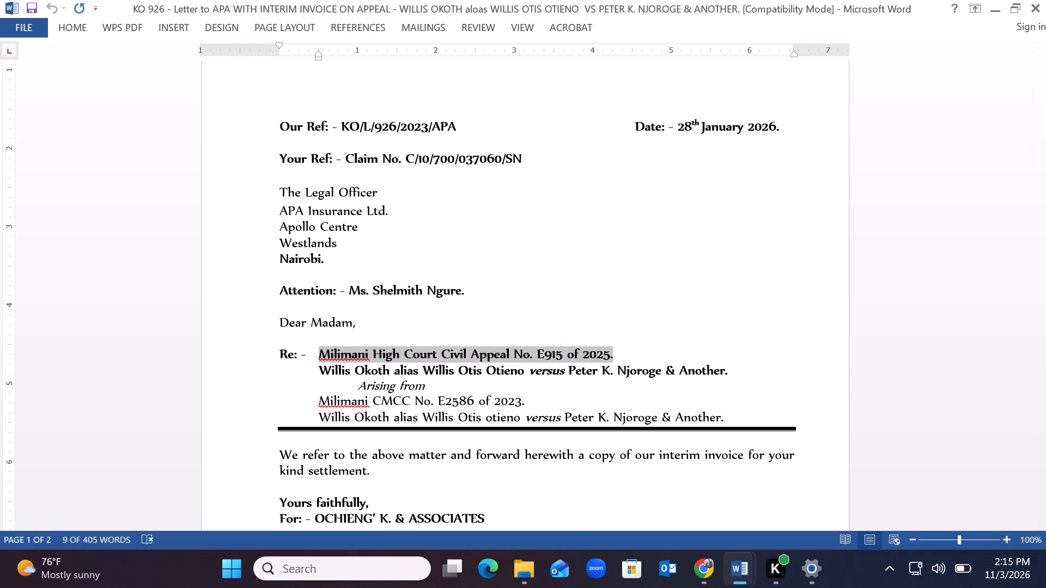
{"action": "left_click", "coordinate": [707, 567]}
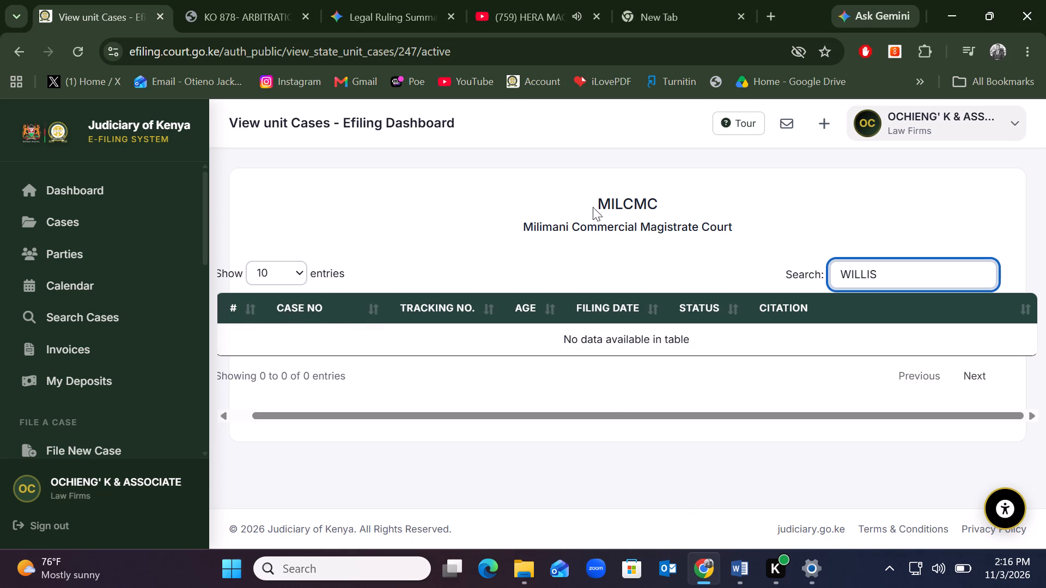
{"action": "left_click", "coordinate": [27, 59]}
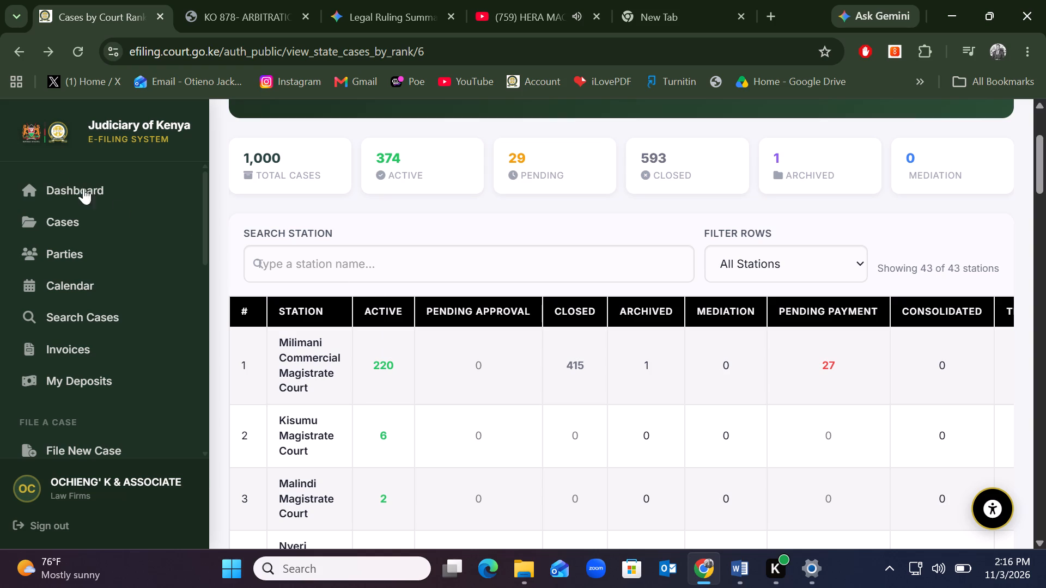
{"action": "left_click", "coordinate": [70, 180]}
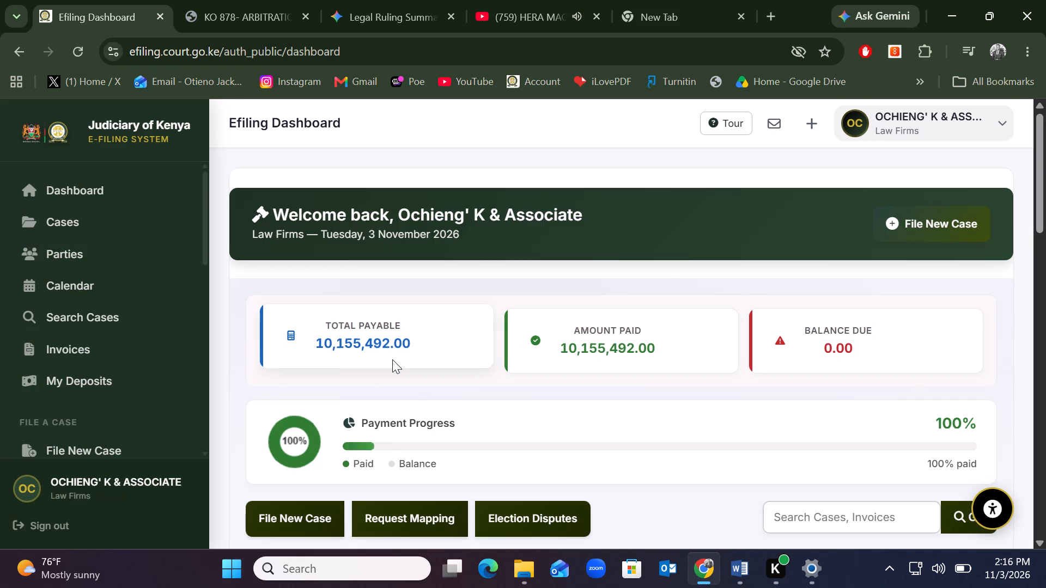
{"action": "scroll", "coordinate": [445, 336], "scroll_direction": "down", "scroll_amount": 3}
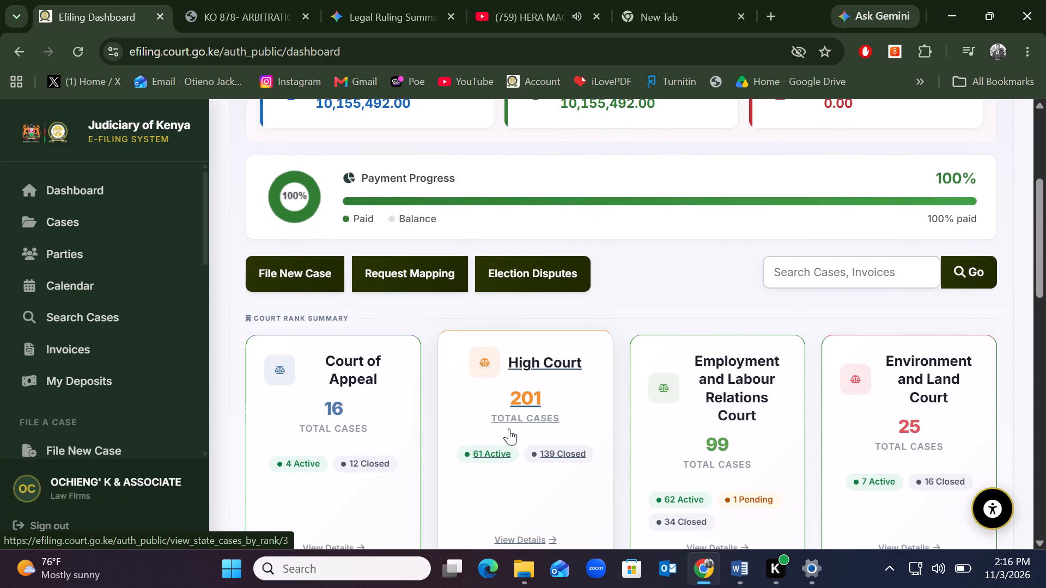
{"action": "left_click", "coordinate": [482, 450]}
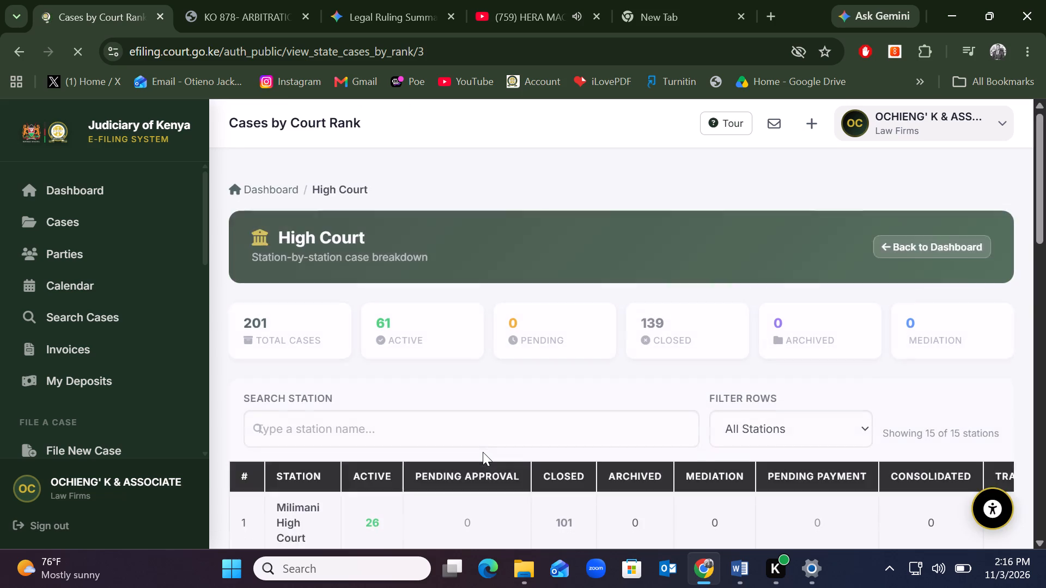
{"action": "scroll", "coordinate": [552, 427], "scroll_direction": "down", "scroll_amount": 4}
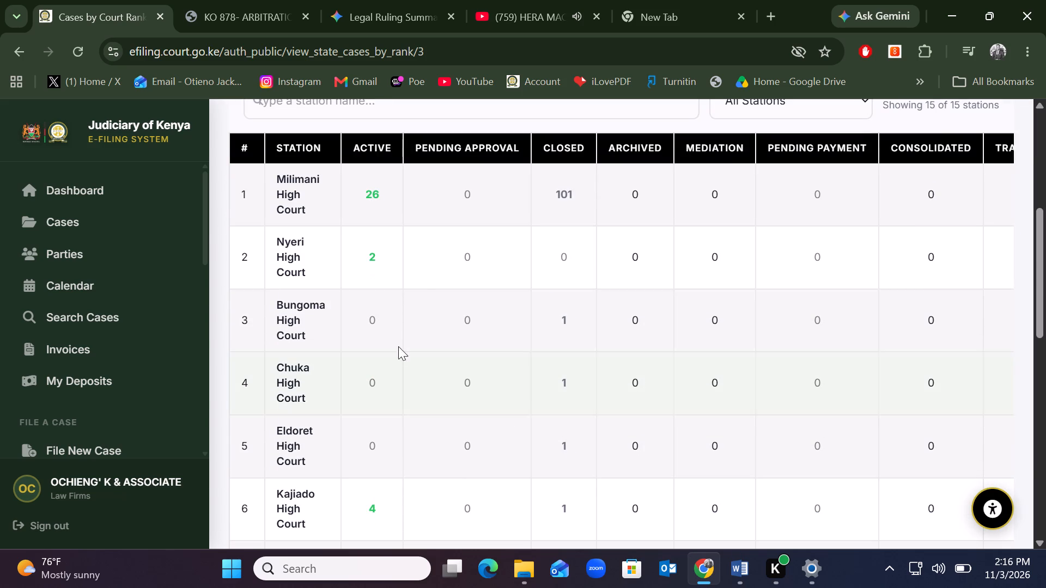
{"action": "left_click", "coordinate": [368, 191]}
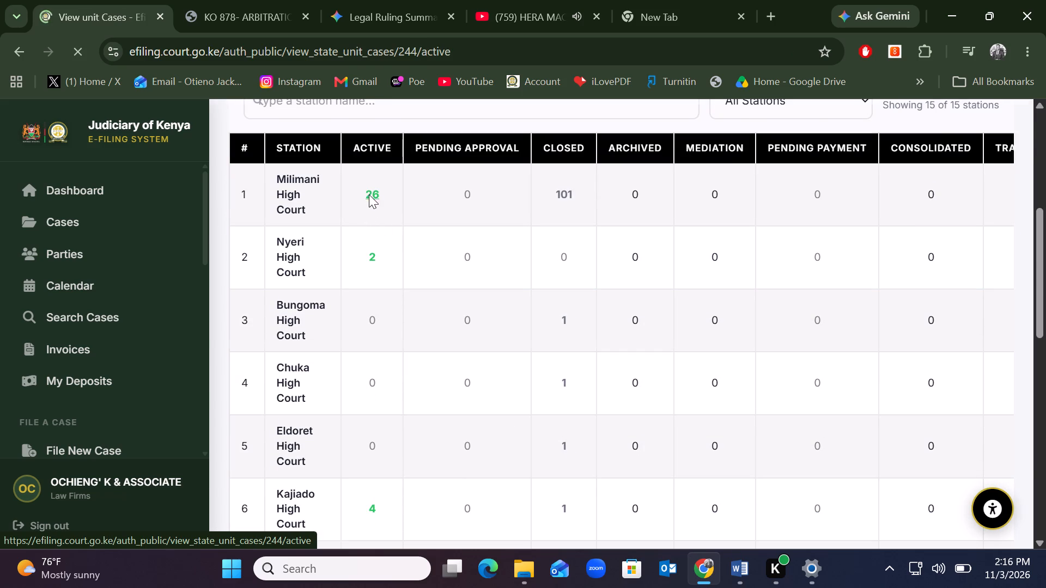
Search the Milimani High Court case list for 915 and open the details of HCCA/E915/2025.
{"action": "left_click", "coordinate": [899, 276]}
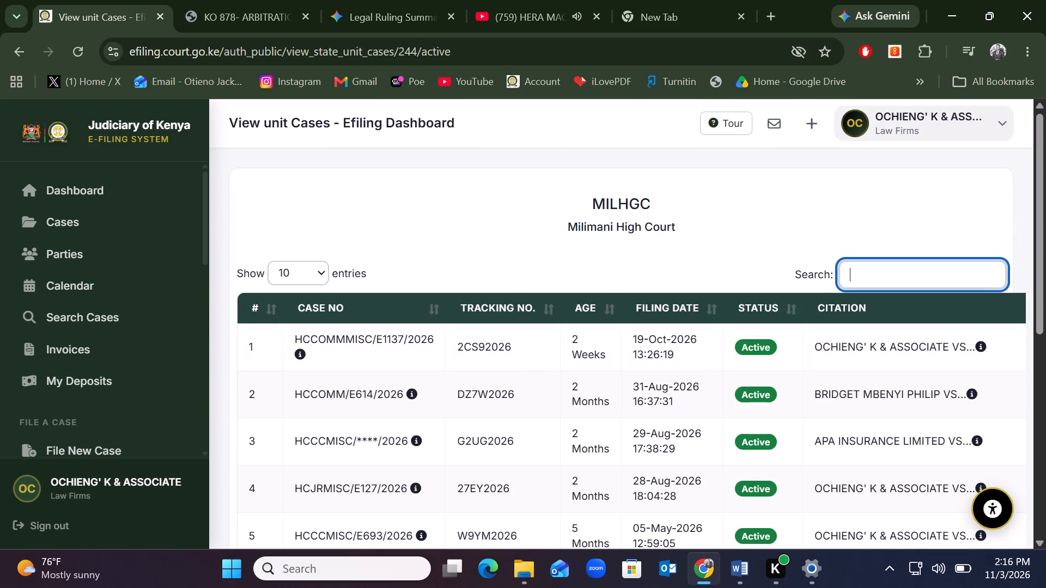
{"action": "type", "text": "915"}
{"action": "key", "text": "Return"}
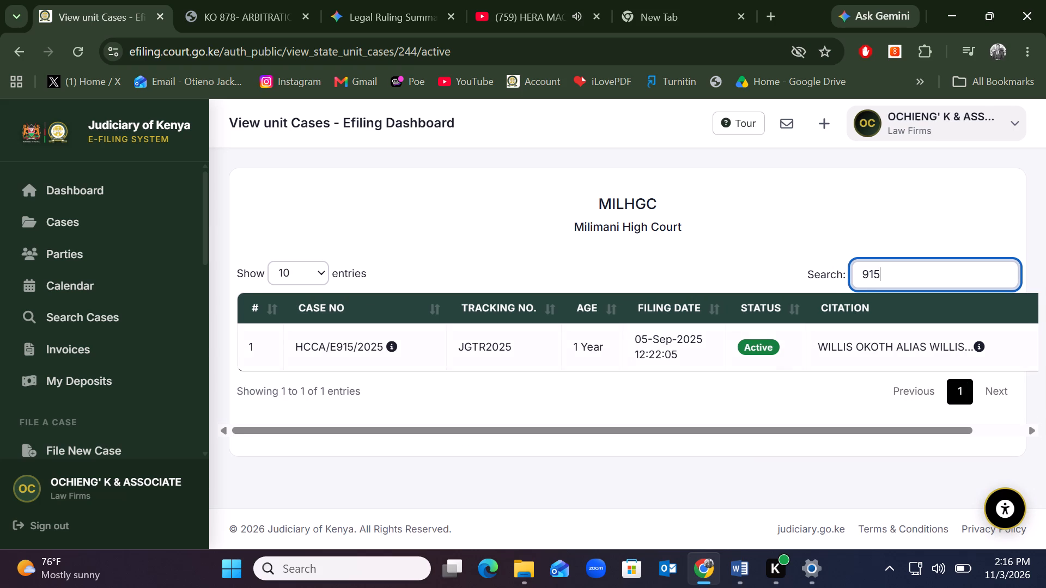
{"action": "scroll", "coordinate": [766, 345], "scroll_direction": "left", "scroll_amount": 4}
{"action": "left_click", "coordinate": [1012, 345]}
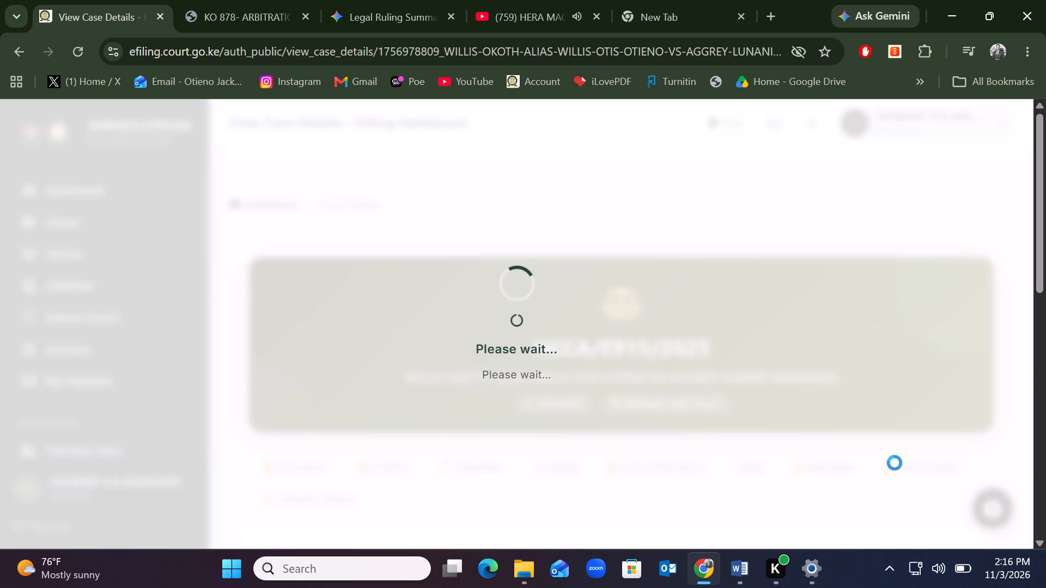
{"action": "left_click", "coordinate": [915, 468]}
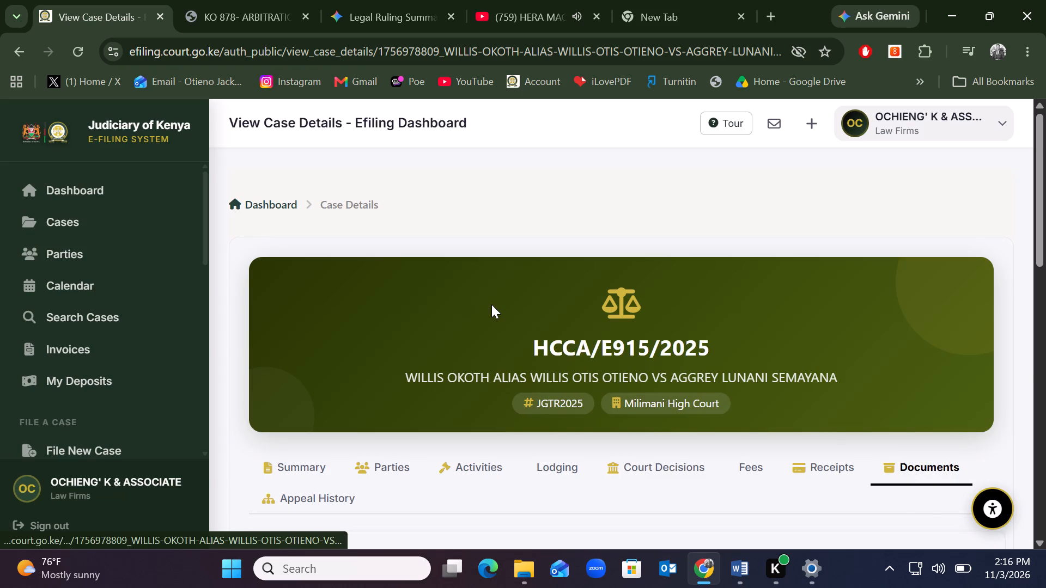
{"action": "scroll", "coordinate": [491, 304], "scroll_direction": "down", "scroll_amount": 4}
{"action": "scroll", "coordinate": [491, 304], "scroll_direction": "up", "scroll_amount": 1}
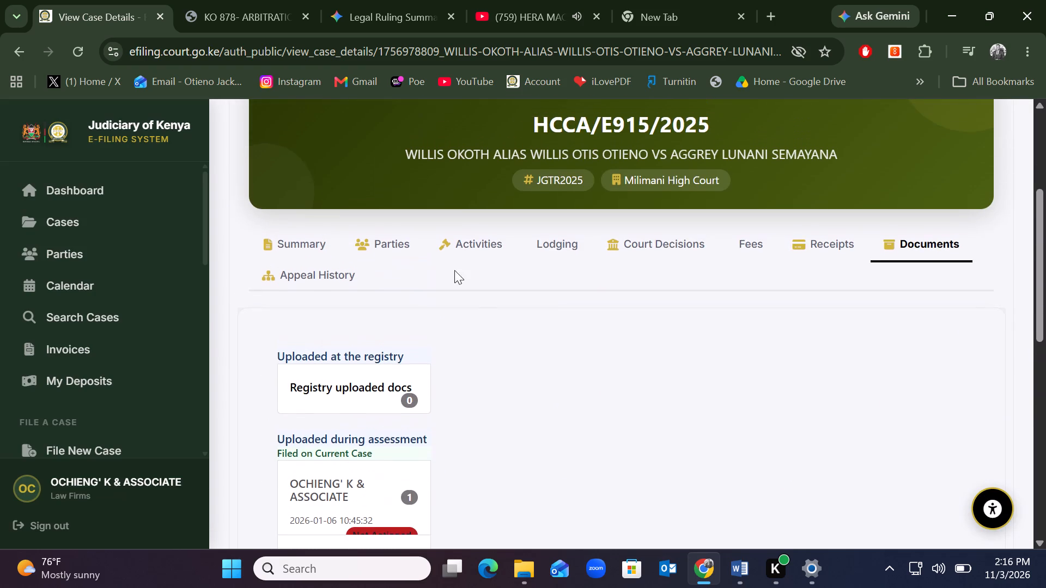
{"action": "left_click", "coordinate": [442, 248]}
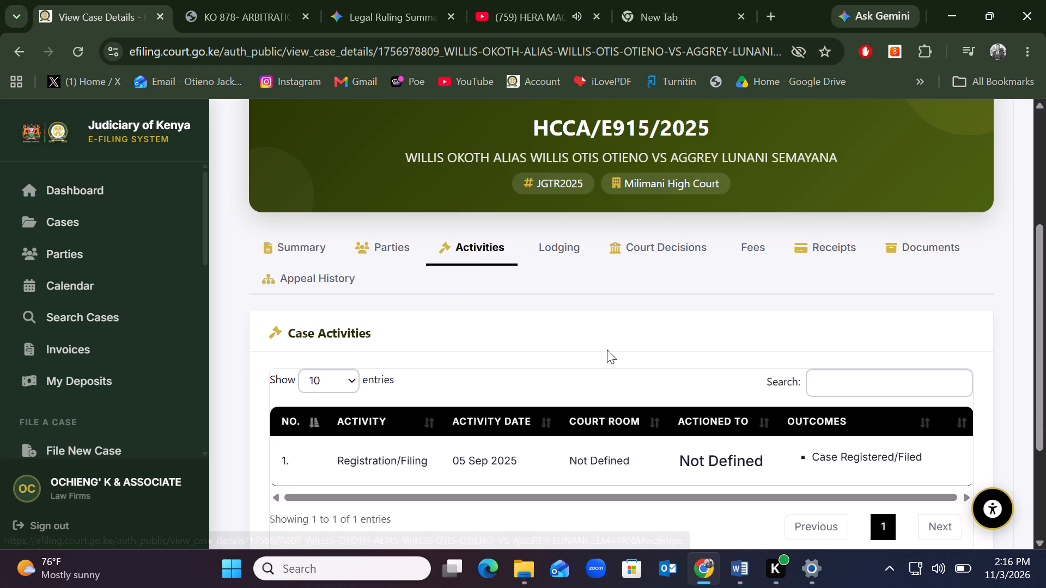
{"action": "scroll", "coordinate": [535, 310], "scroll_direction": "down", "scroll_amount": 1}
{"action": "scroll", "coordinate": [523, 308], "scroll_direction": "up", "scroll_amount": 1}
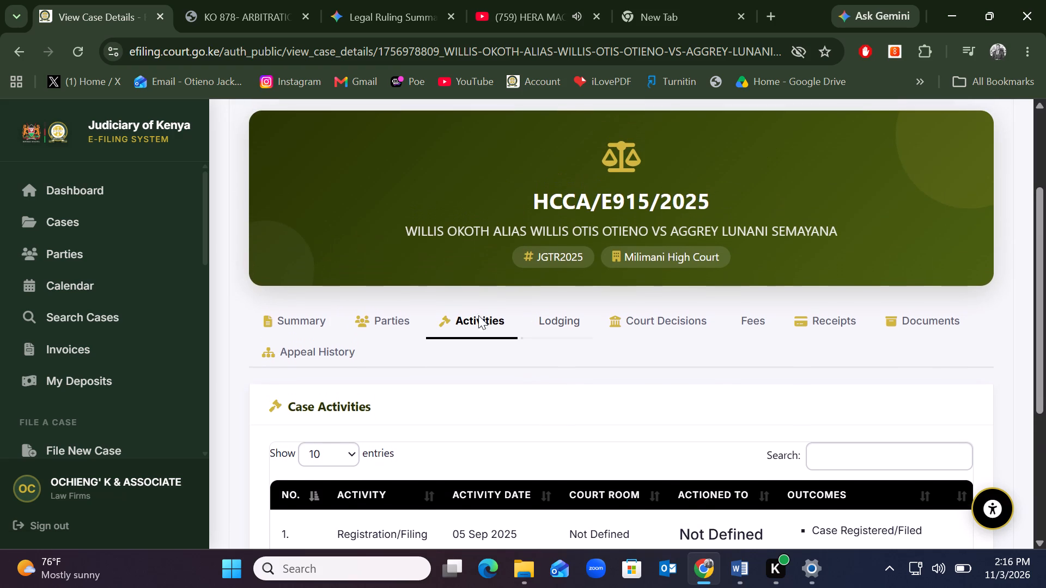
{"action": "left_click", "coordinate": [471, 330]}
{"action": "left_click", "coordinate": [545, 320]}
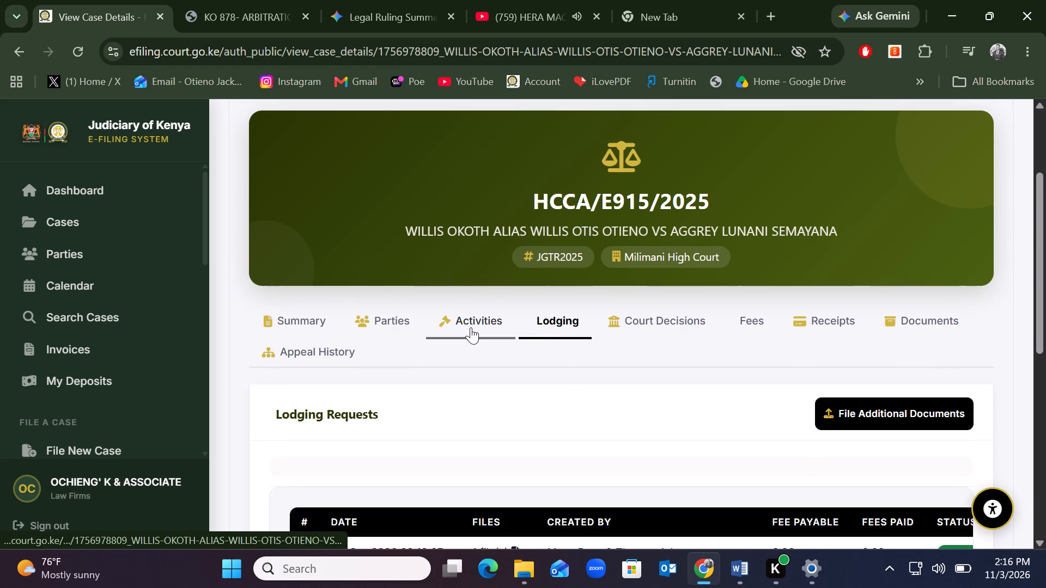
{"action": "left_click", "coordinate": [471, 327]}
{"action": "scroll", "coordinate": [705, 383], "scroll_direction": "down", "scroll_amount": 4}
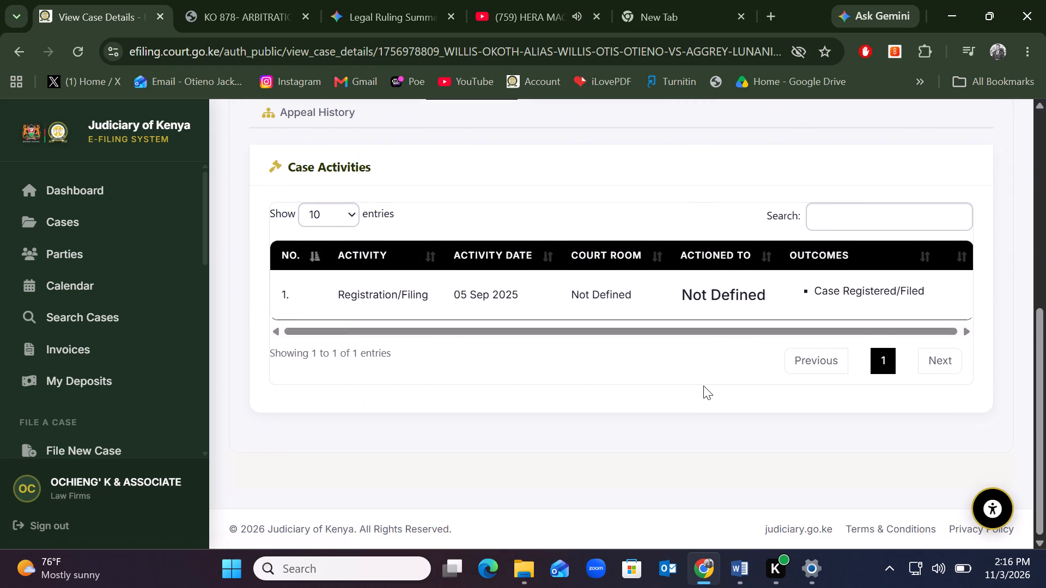
{"action": "scroll", "coordinate": [551, 322], "scroll_direction": "up", "scroll_amount": 3}
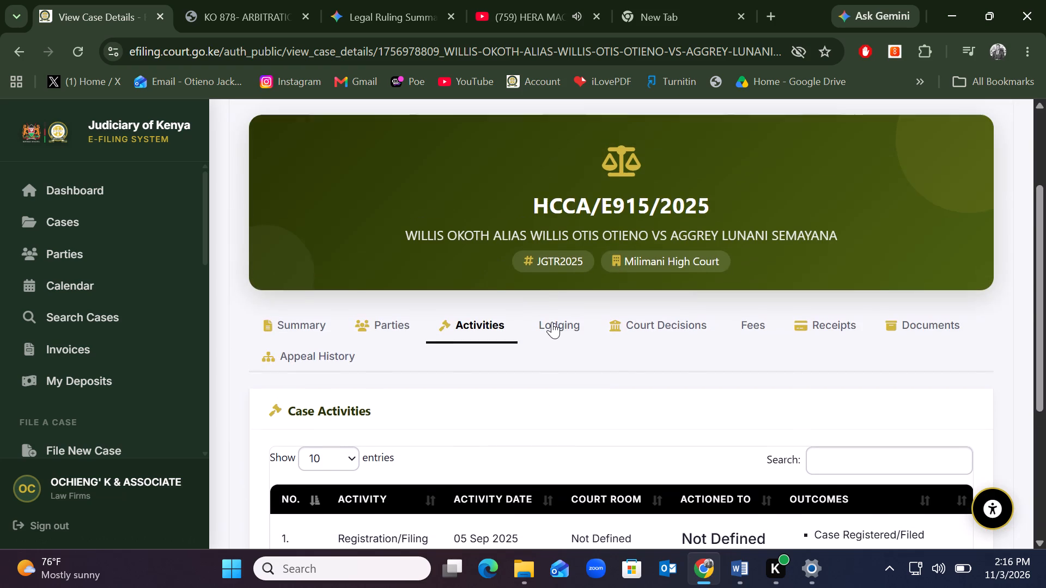
{"action": "scroll", "coordinate": [552, 326], "scroll_direction": "down", "scroll_amount": 2}
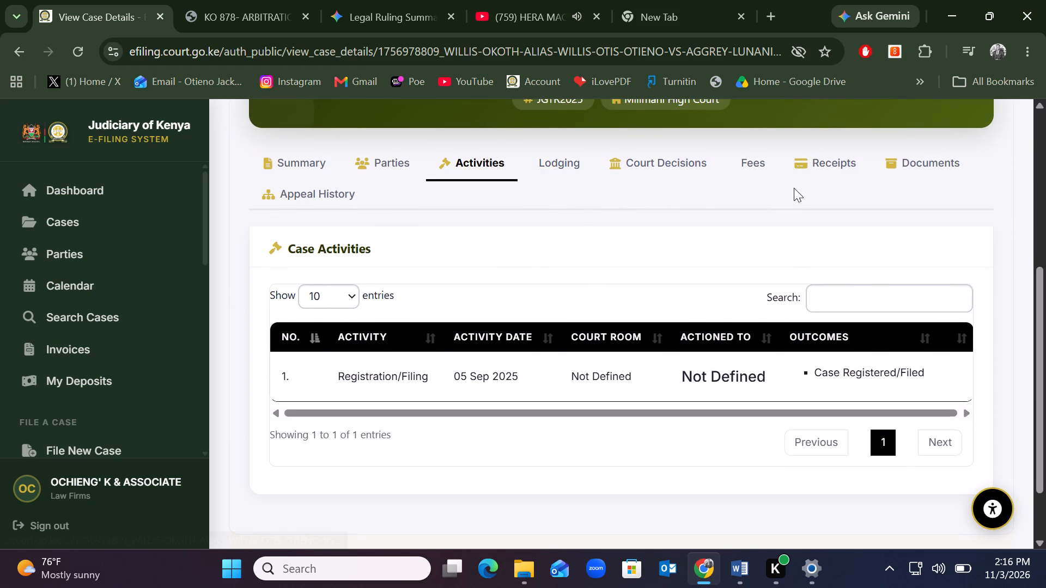
{"action": "left_click", "coordinate": [916, 175]}
{"action": "scroll", "coordinate": [346, 284], "scroll_direction": "down", "scroll_amount": 6}
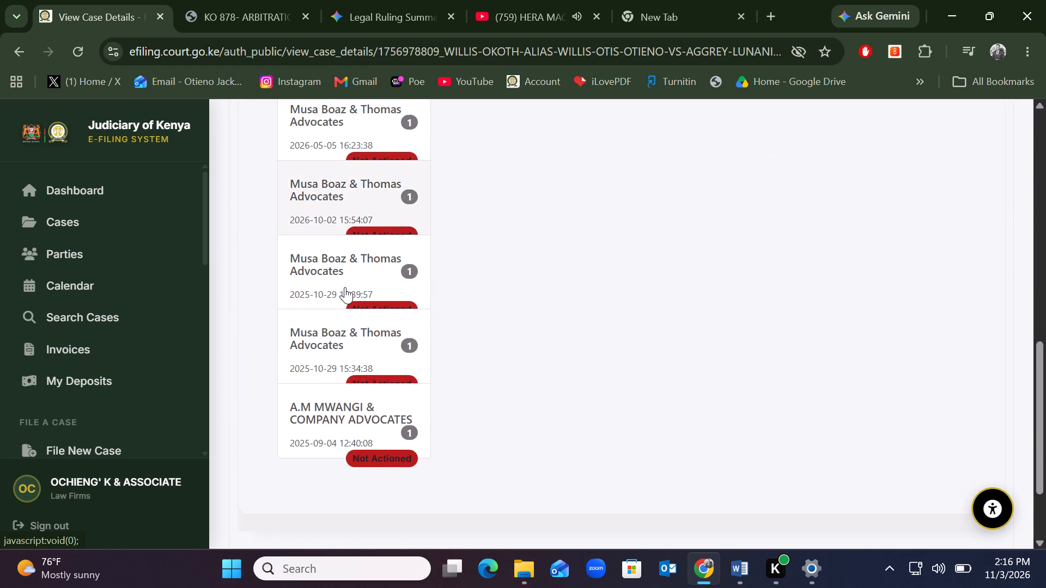
{"action": "scroll", "coordinate": [345, 289], "scroll_direction": "up", "scroll_amount": 5}
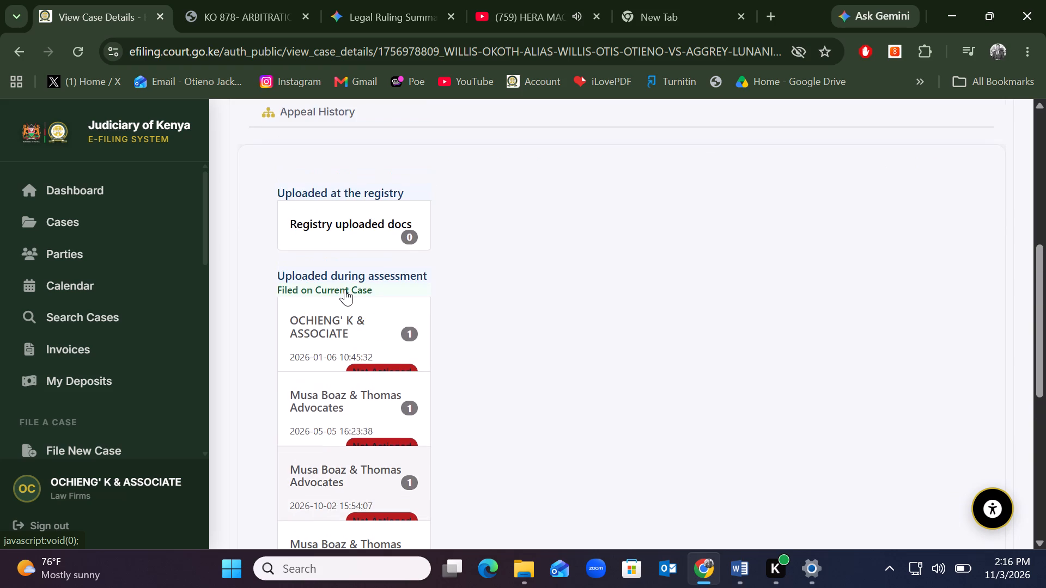
{"action": "scroll", "coordinate": [345, 289], "scroll_direction": "up", "scroll_amount": 4}
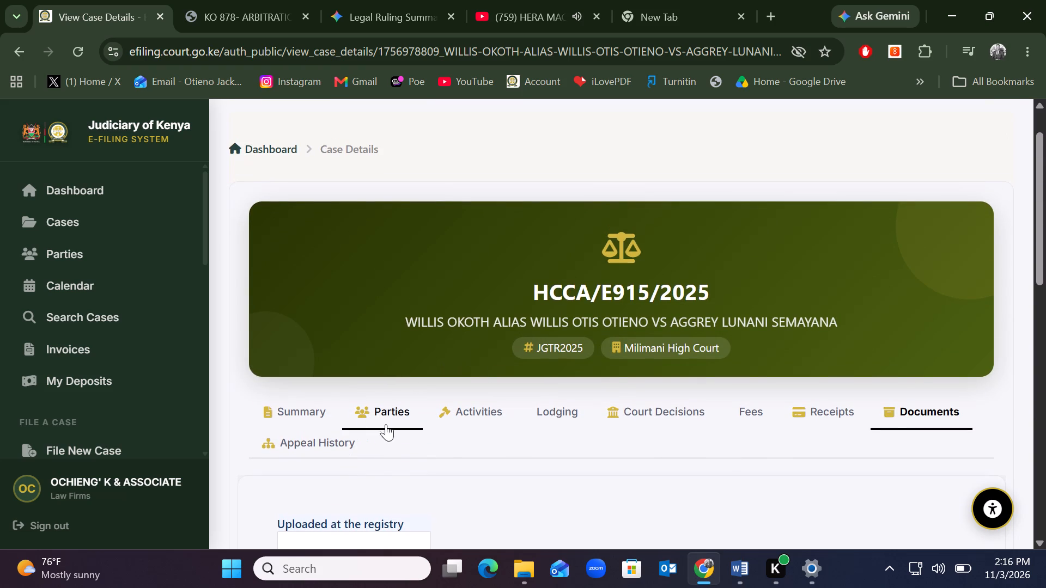
{"action": "left_click", "coordinate": [451, 417]}
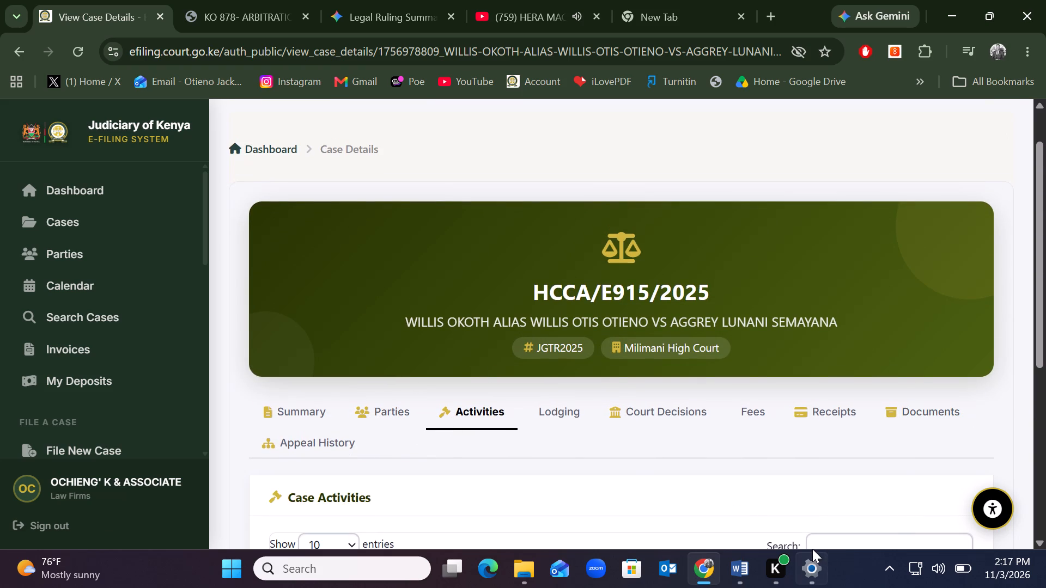
{"action": "left_click", "coordinate": [737, 573]}
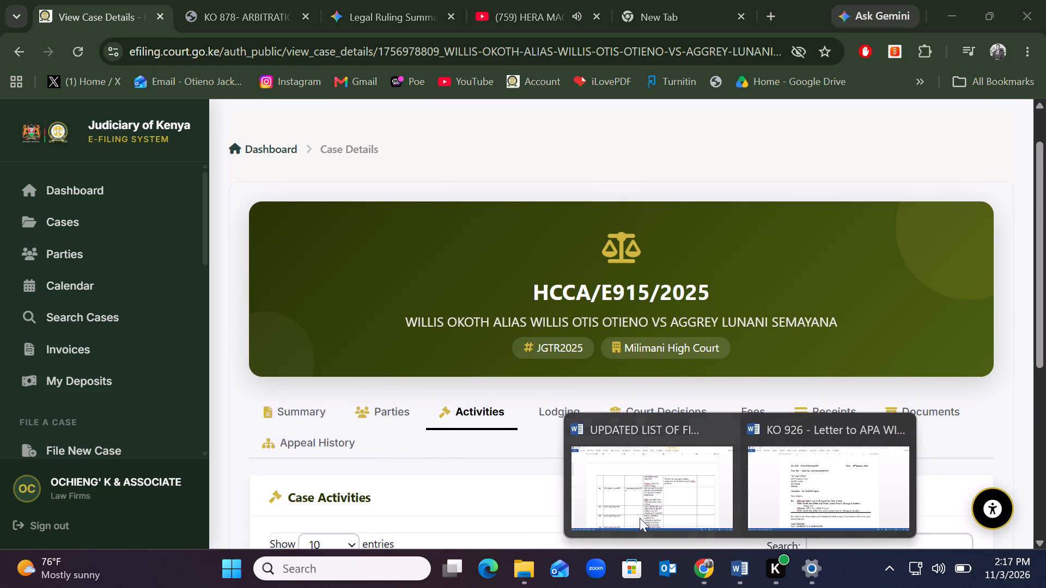
{"action": "left_click", "coordinate": [515, 568]}
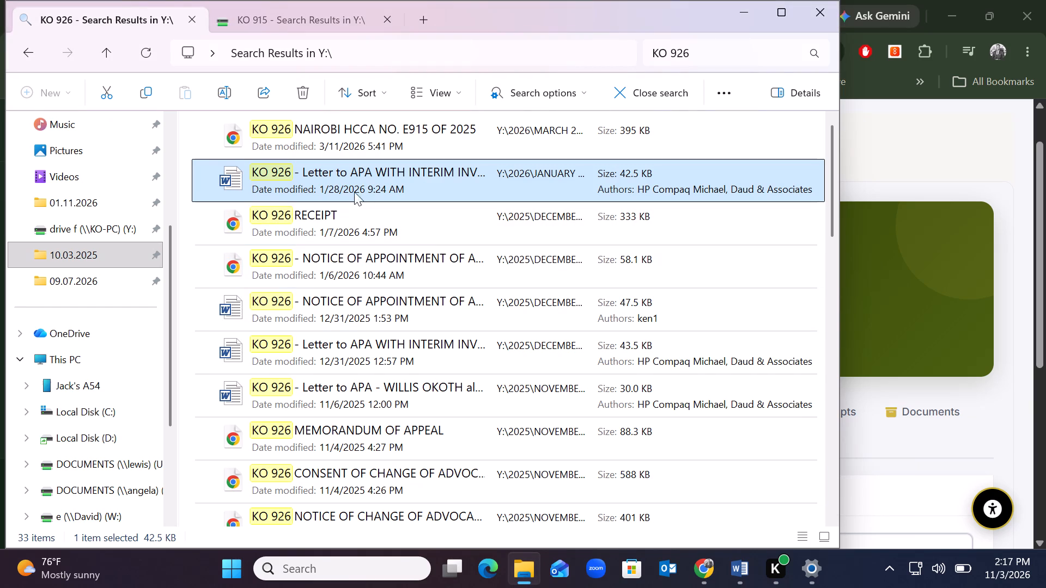
{"action": "double_click", "coordinate": [413, 139]}
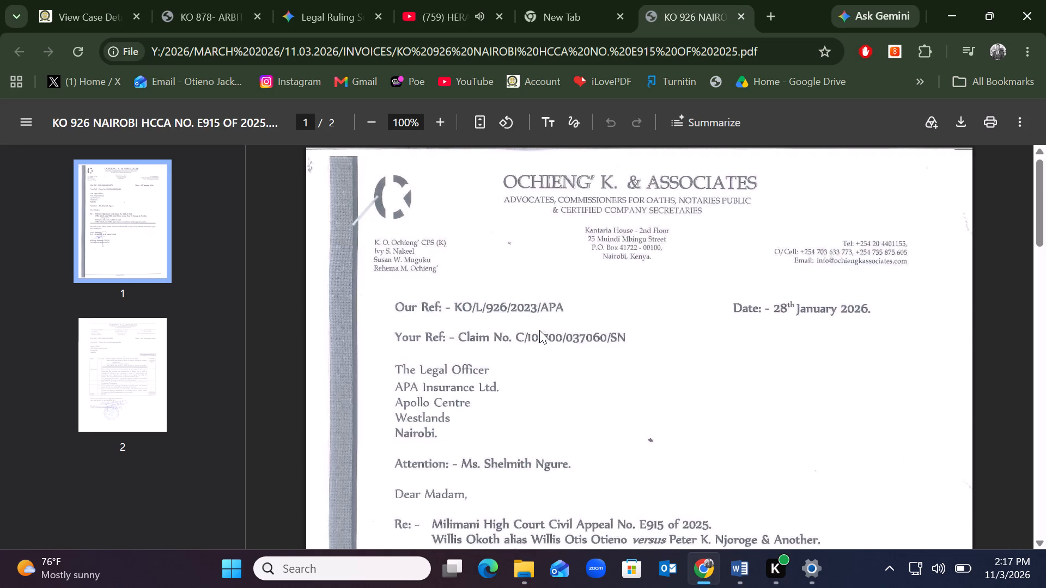
{"action": "scroll", "coordinate": [539, 333], "scroll_direction": "down", "scroll_amount": 4}
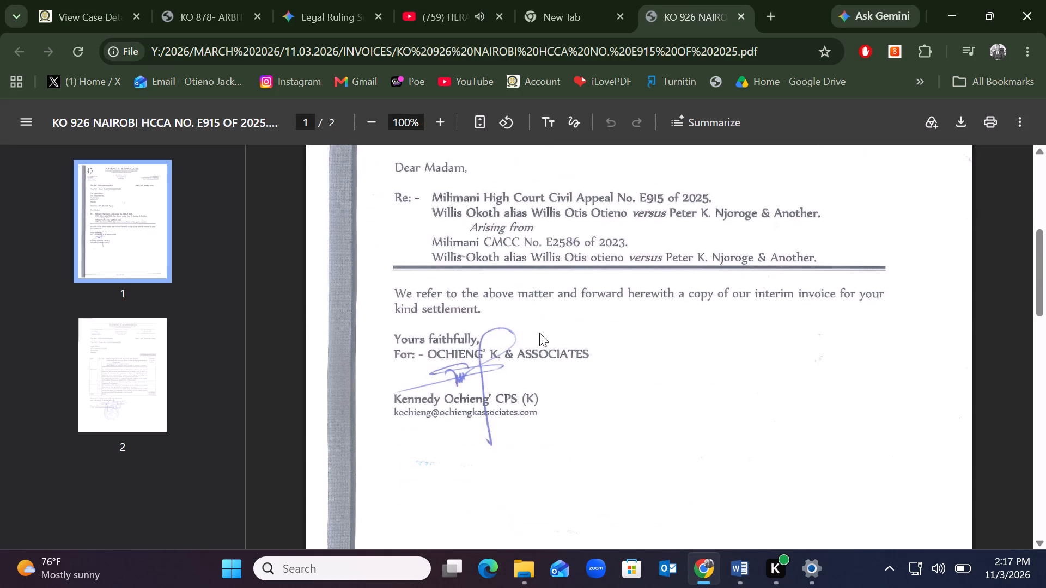
{"action": "scroll", "coordinate": [617, 365], "scroll_direction": "down", "scroll_amount": 5}
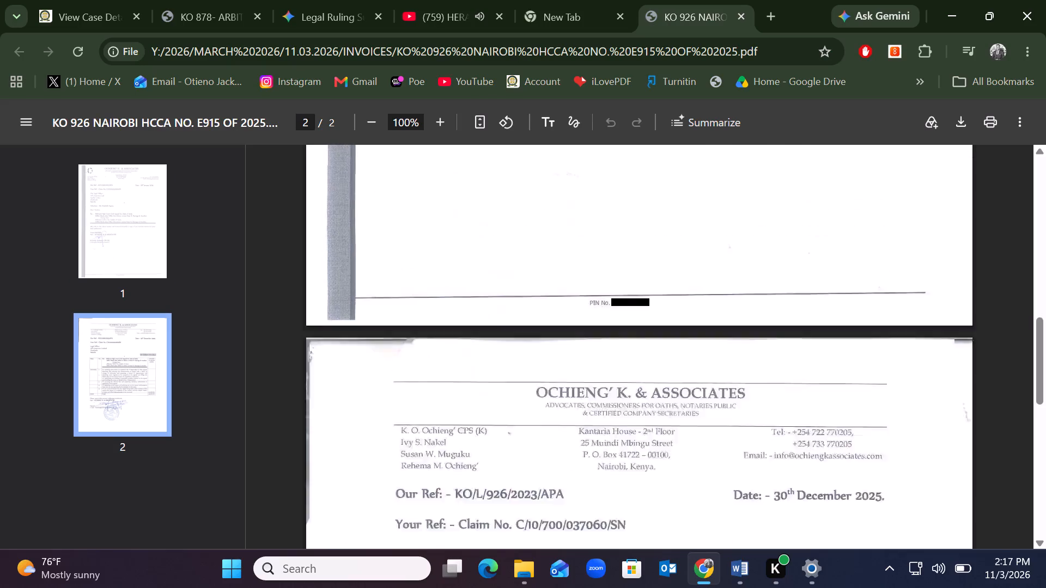
{"action": "scroll", "coordinate": [615, 362], "scroll_direction": "down", "scroll_amount": 10}
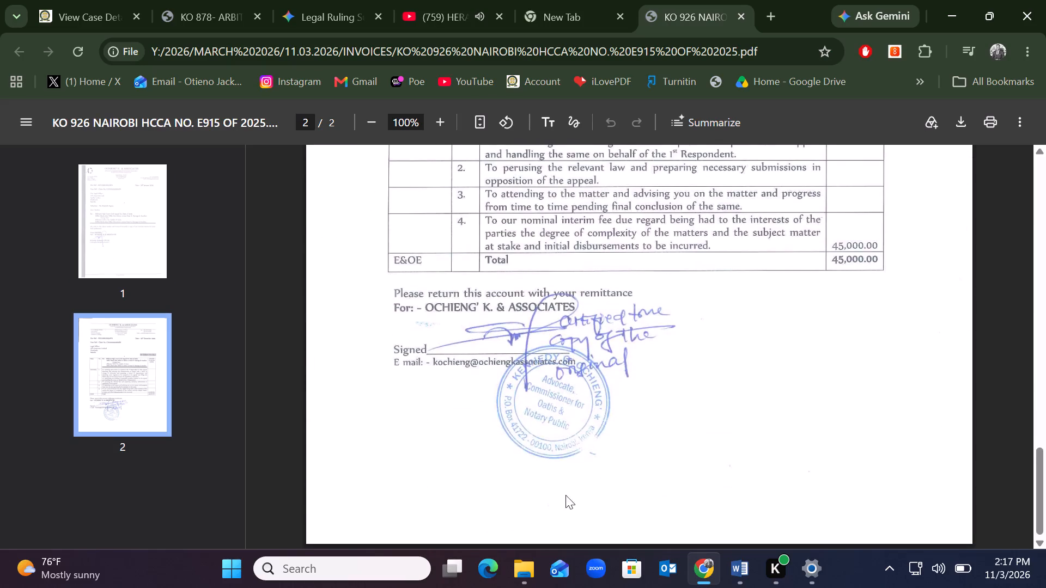
Open the KO 926 Notice of Appointment of Advocates PDF from the shared-drive search results.
{"action": "left_click", "coordinate": [514, 503]}
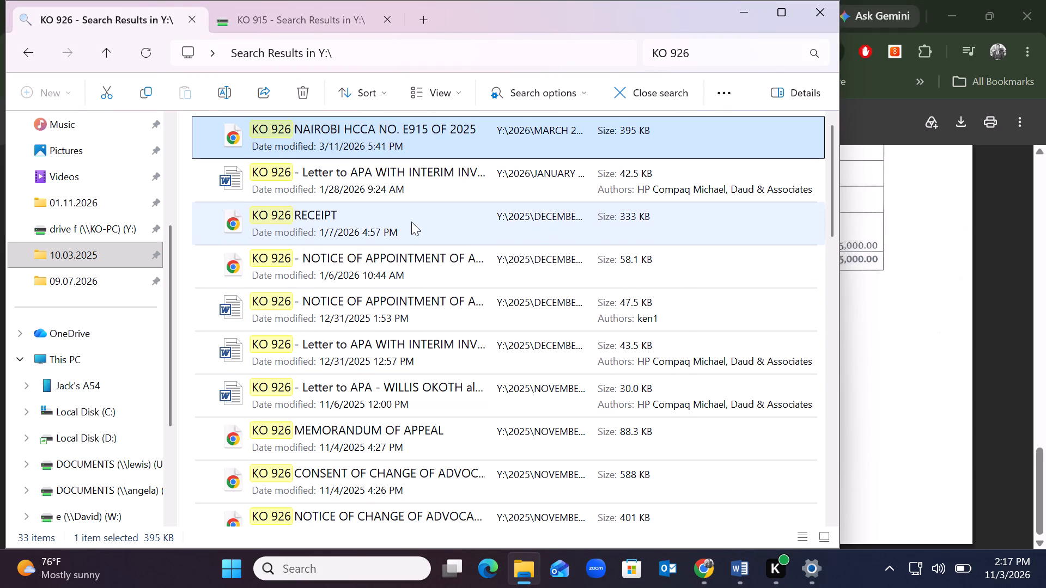
{"action": "double_click", "coordinate": [400, 275]}
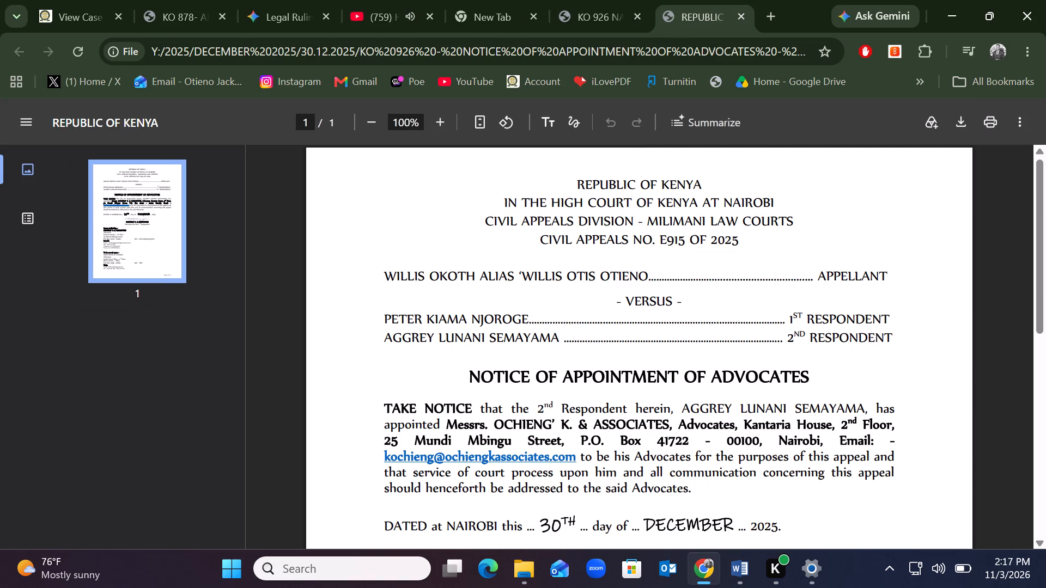
{"action": "left_click", "coordinate": [797, 495]}
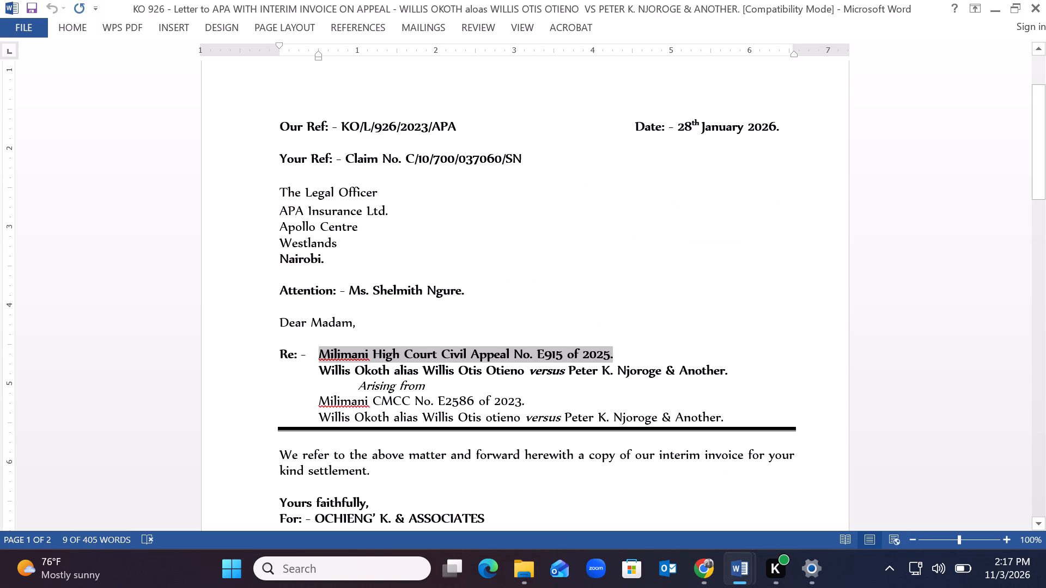
{"action": "left_click", "coordinate": [681, 504]}
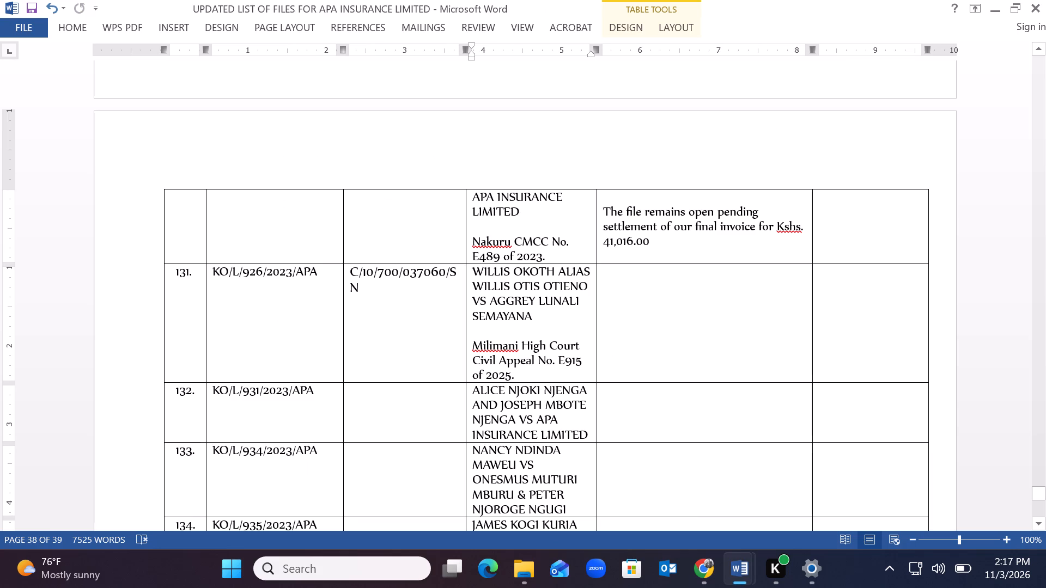
{"action": "left_click_drag", "start_coordinate": [475, 275], "coordinate": [546, 376]}
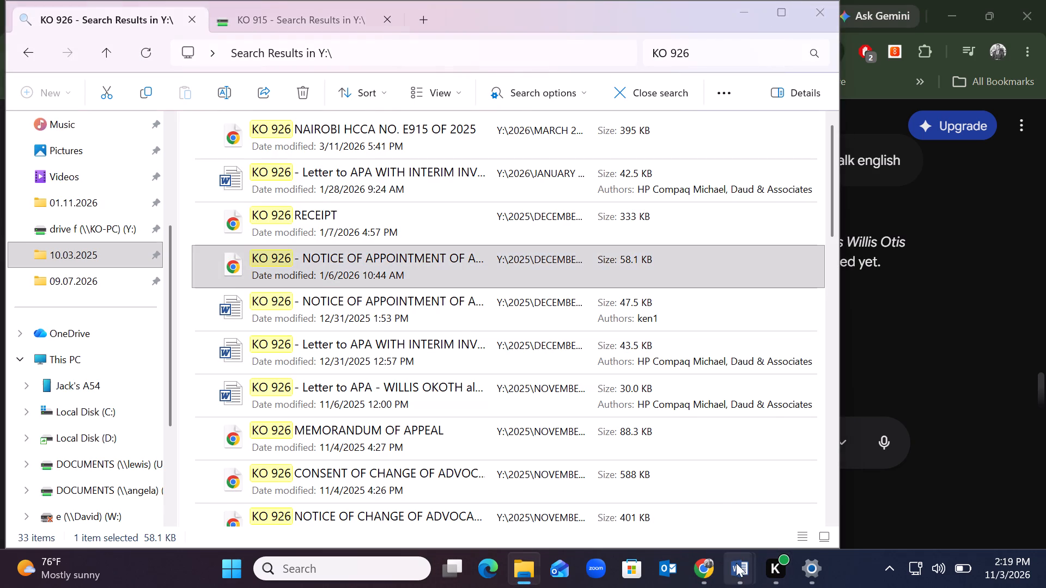
{"action": "left_click", "coordinate": [683, 499]}
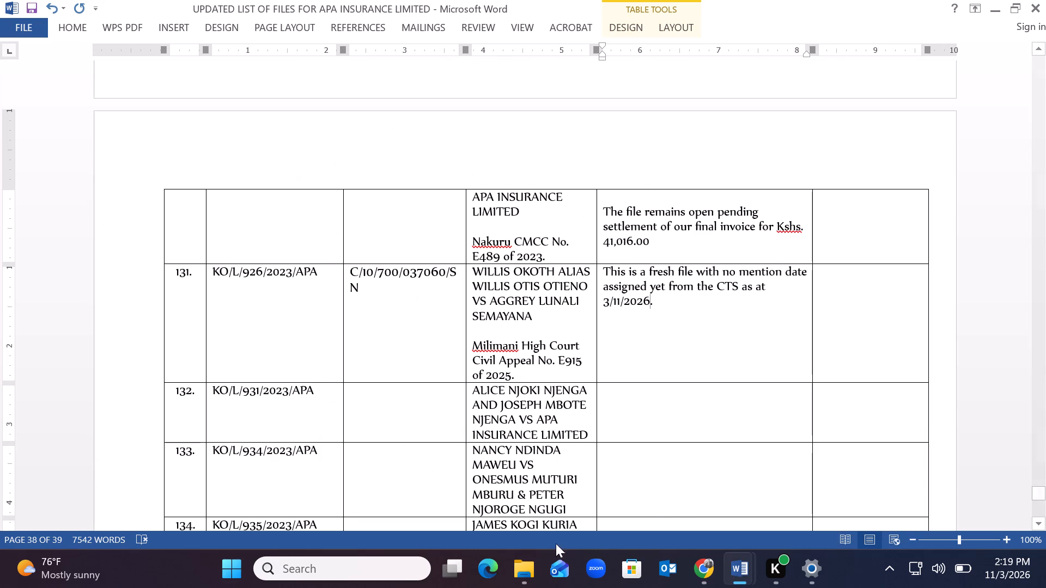
{"action": "left_click", "coordinate": [524, 567]}
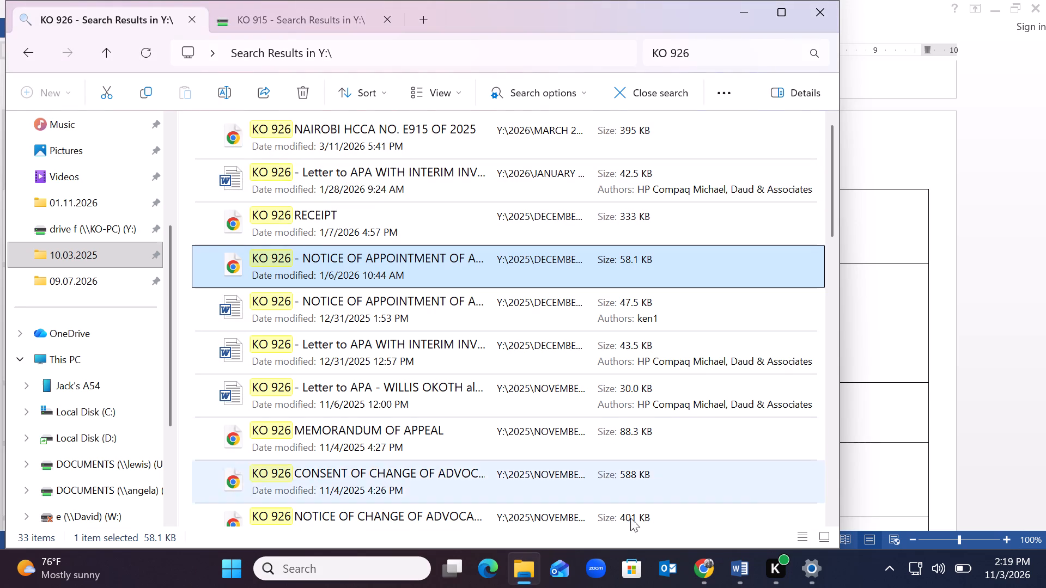
{"action": "left_click", "coordinate": [621, 503]}
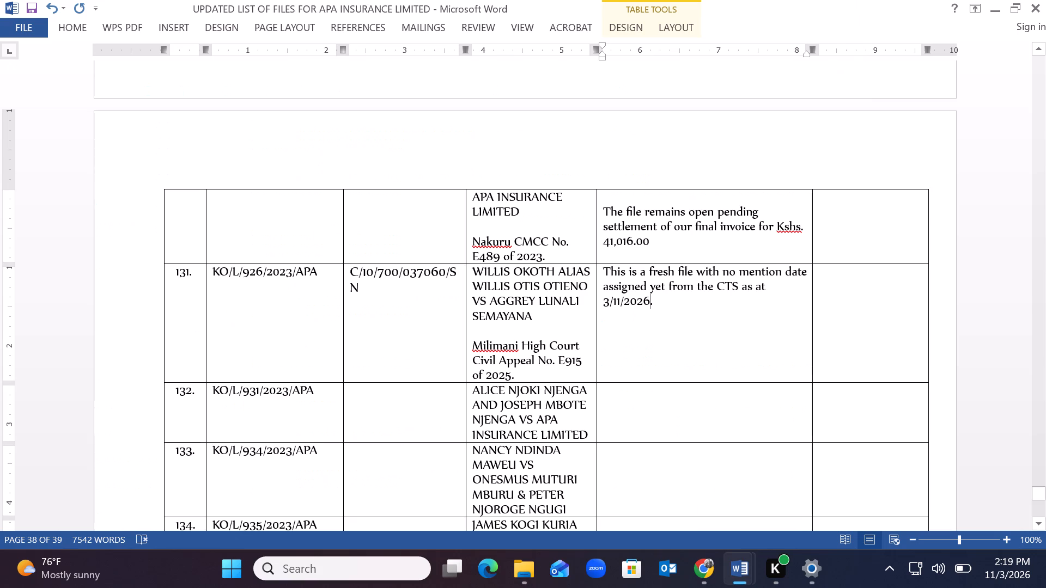
{"action": "scroll", "coordinate": [565, 403], "scroll_direction": "up", "scroll_amount": 7}
{"action": "scroll", "coordinate": [565, 403], "scroll_direction": "down", "scroll_amount": 2}
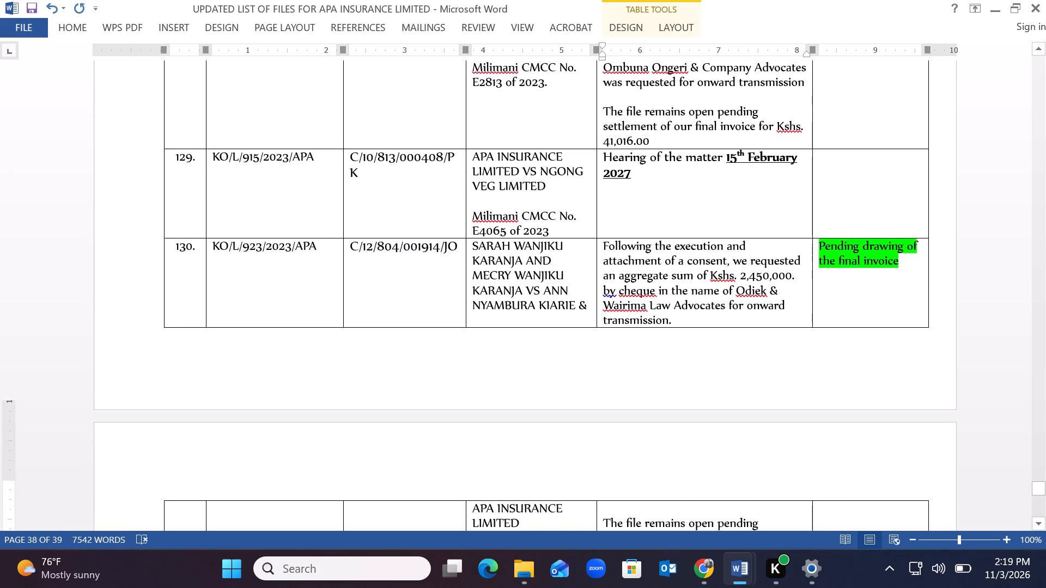
{"action": "scroll", "coordinate": [565, 403], "scroll_direction": "down", "scroll_amount": 2}
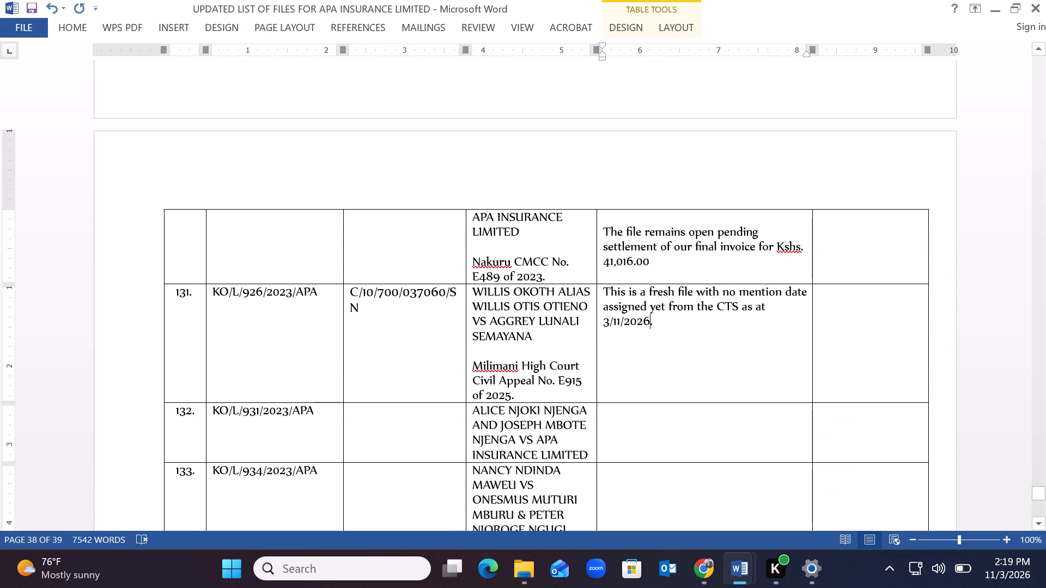
{"action": "left_click", "coordinate": [520, 566]}
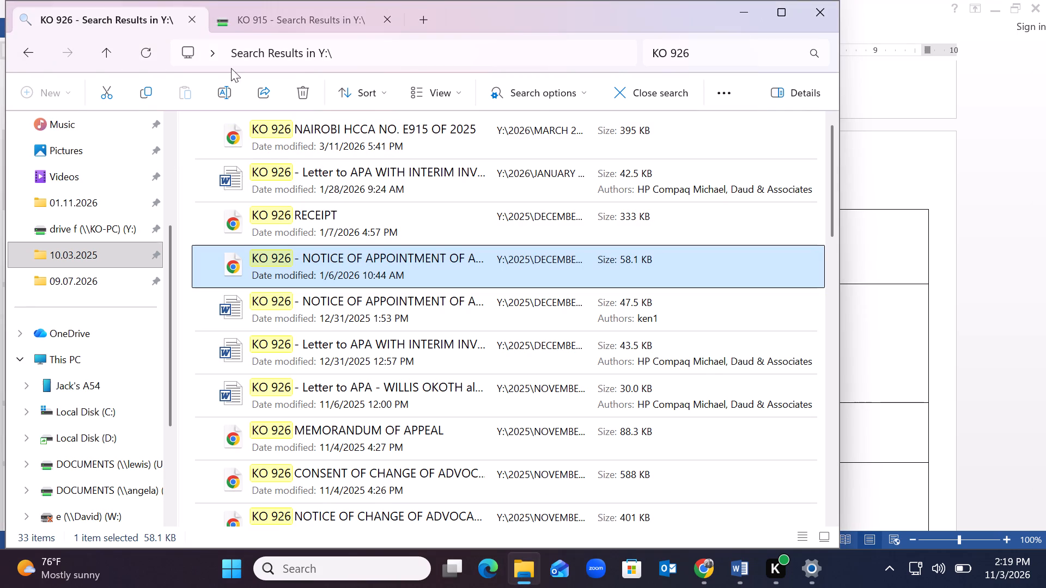
{"action": "left_click", "coordinate": [704, 55]}
{"action": "key", "text": "BackSpace"}
{"action": "key", "text": "BackSpace"}
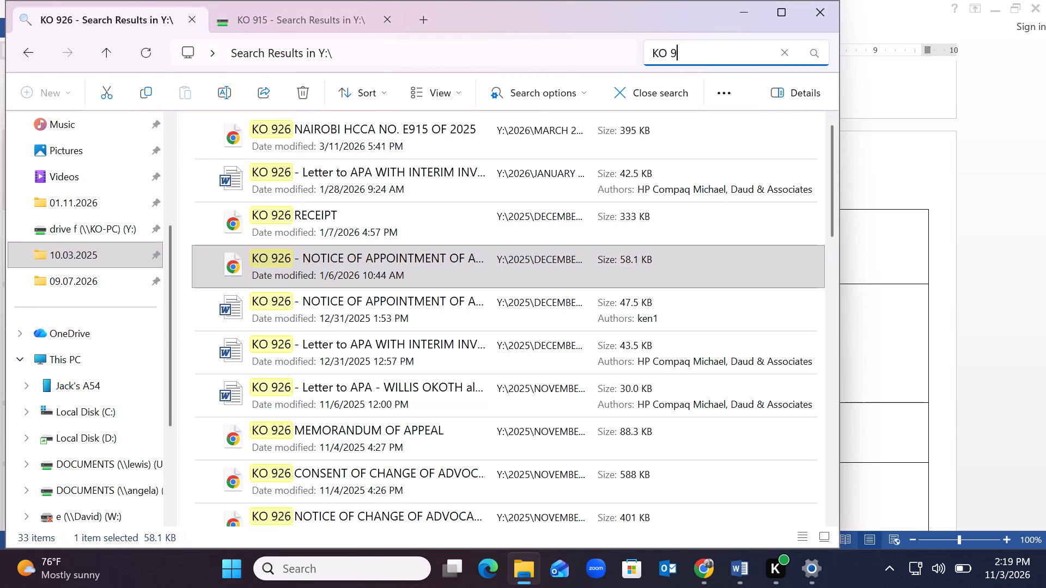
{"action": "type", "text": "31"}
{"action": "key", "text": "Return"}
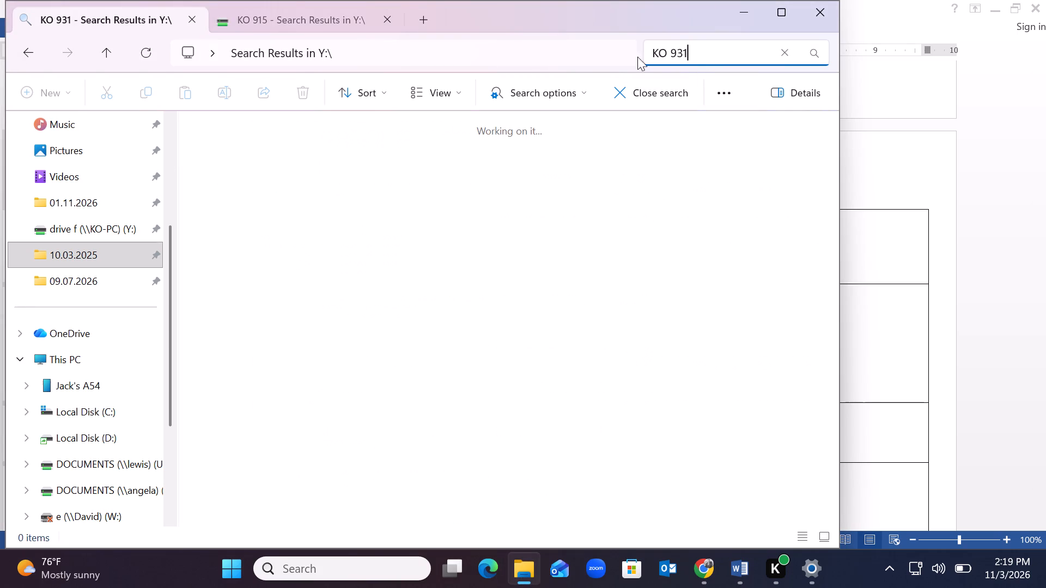
Check row 133's file reference in the Word list and search the Y: drive for "KO 934" in the second File Explorer tab.
{"action": "left_click", "coordinate": [292, 0]}
{"action": "left_click", "coordinate": [288, 23]}
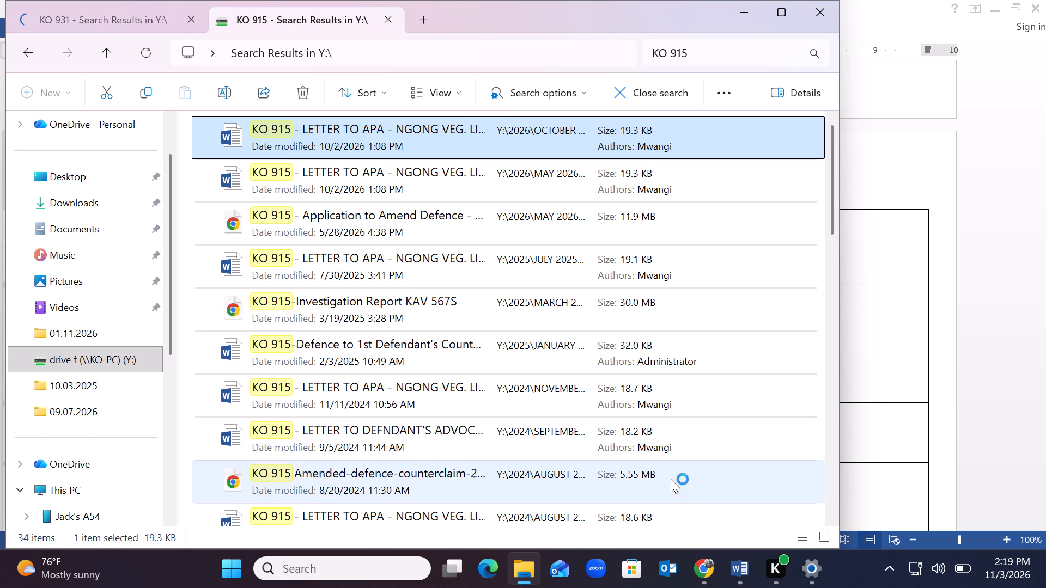
{"action": "left_click", "coordinate": [698, 522]}
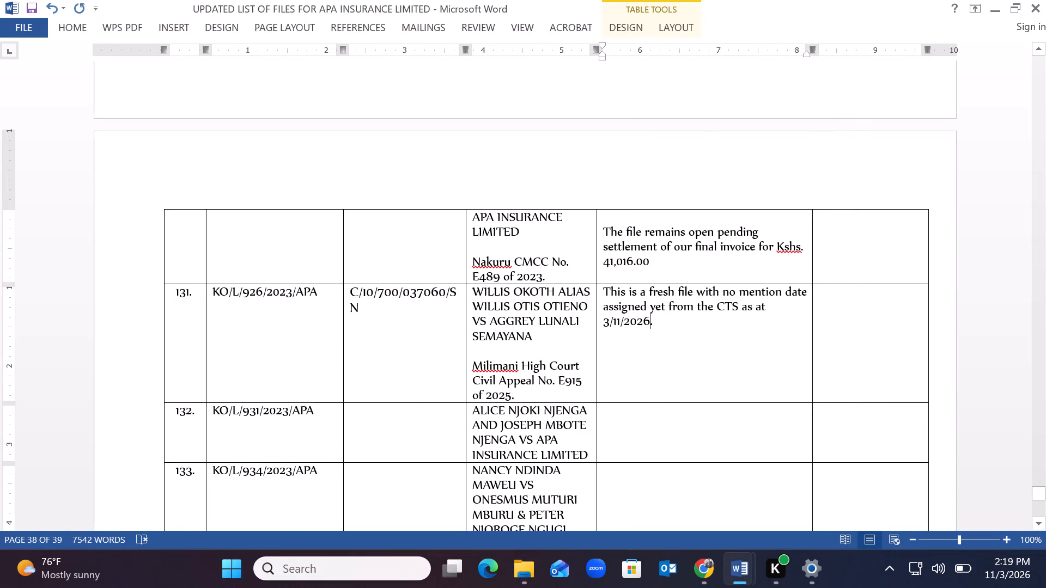
{"action": "scroll", "coordinate": [391, 494], "scroll_direction": "down", "scroll_amount": 1}
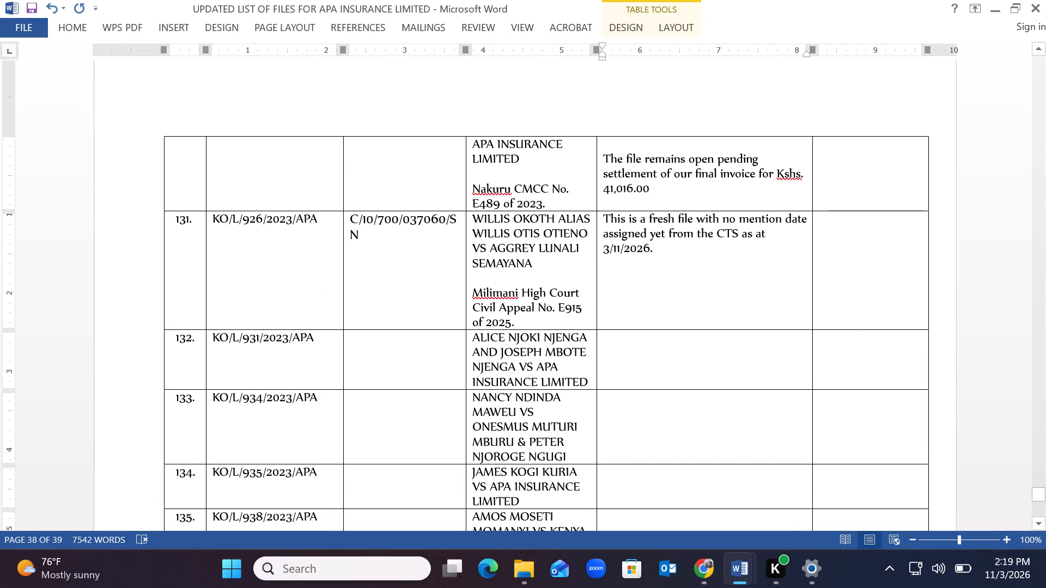
{"action": "left_click", "coordinate": [517, 572]}
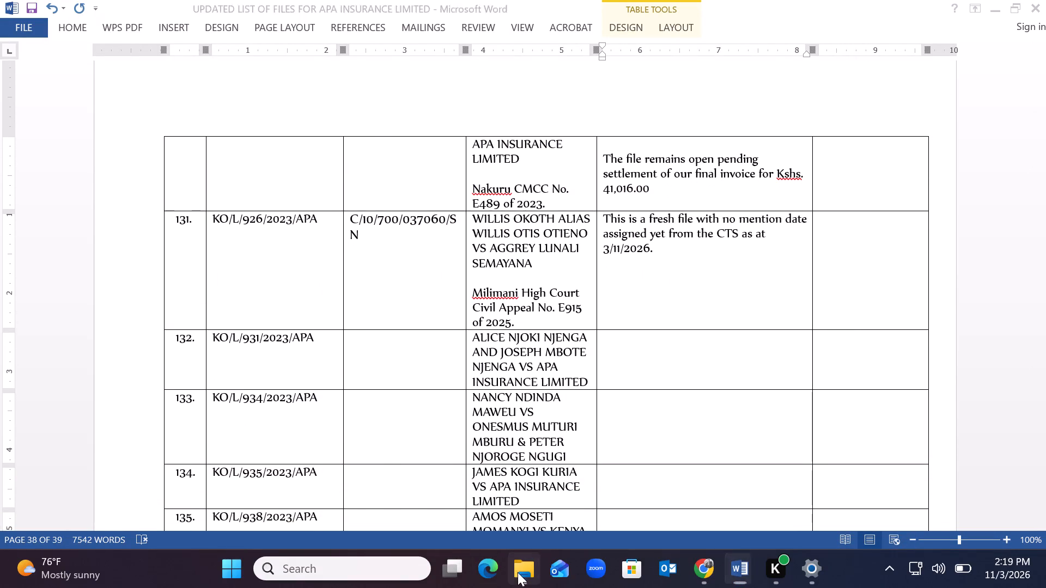
{"action": "left_click", "coordinate": [711, 56]}
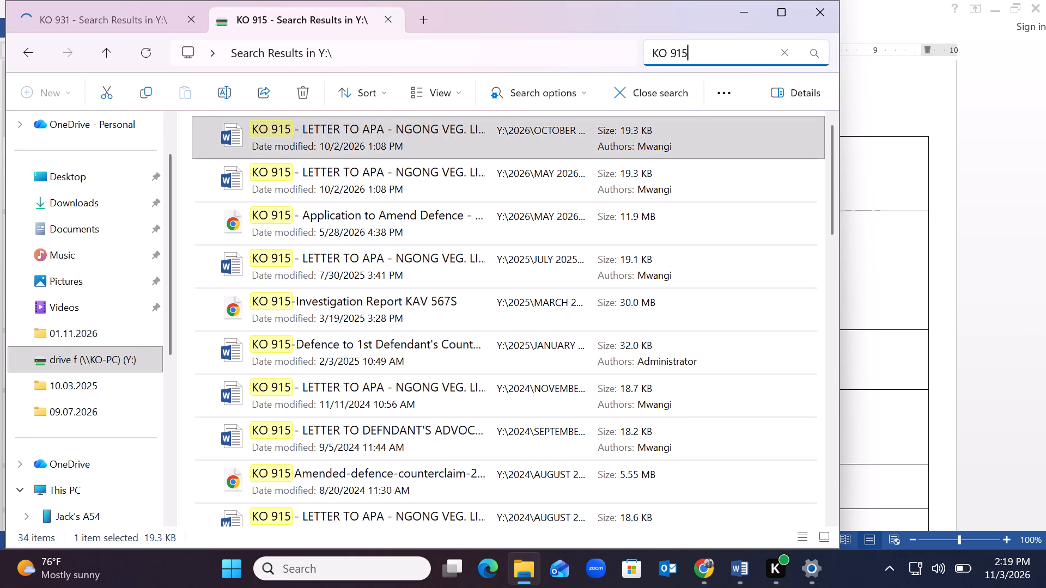
{"action": "key", "text": "BackSpace"}
{"action": "key", "text": "BackSpace"}
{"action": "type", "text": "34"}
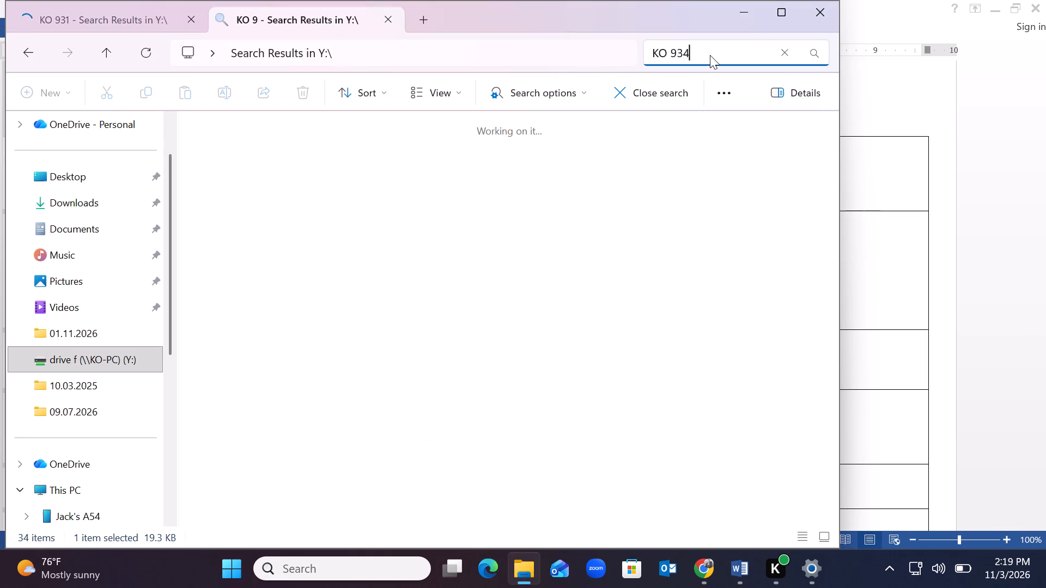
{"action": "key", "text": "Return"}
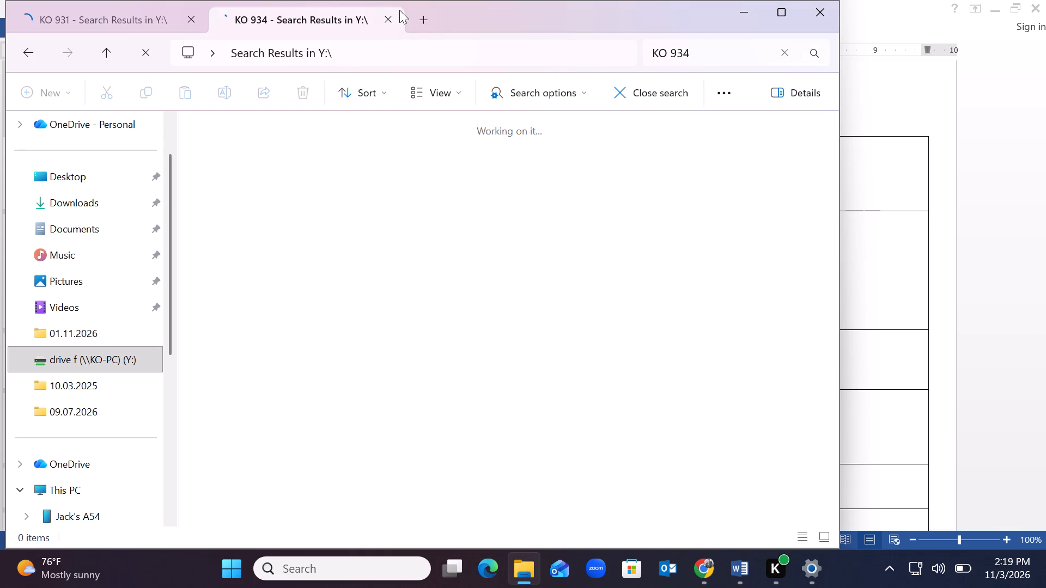
Search the Y: drive for "KO 935", row 134's file, in a new File Explorer tab.
{"action": "left_click", "coordinate": [422, 21]}
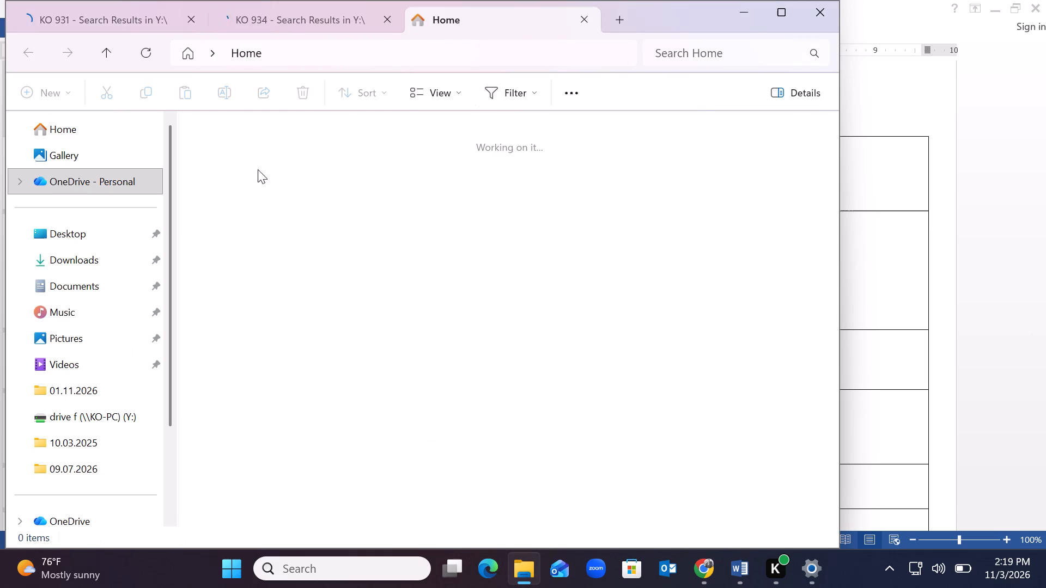
{"action": "left_click", "coordinate": [79, 370]}
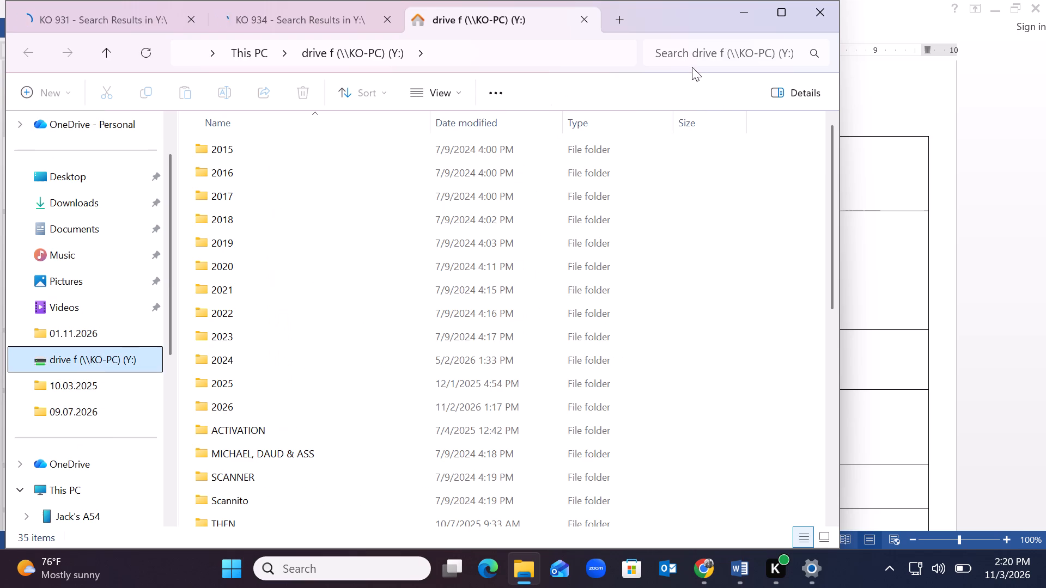
{"action": "left_click", "coordinate": [687, 52]}
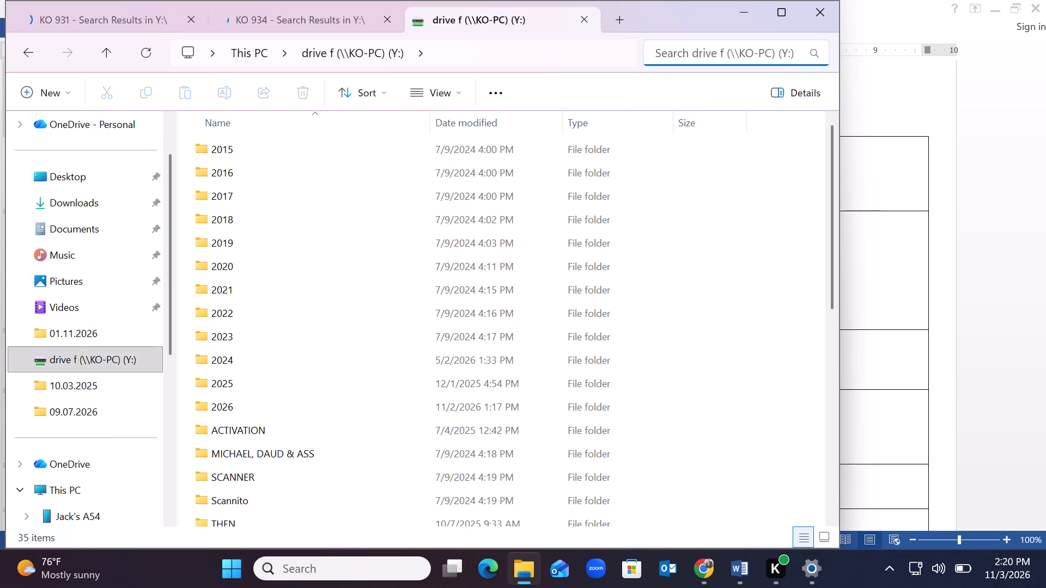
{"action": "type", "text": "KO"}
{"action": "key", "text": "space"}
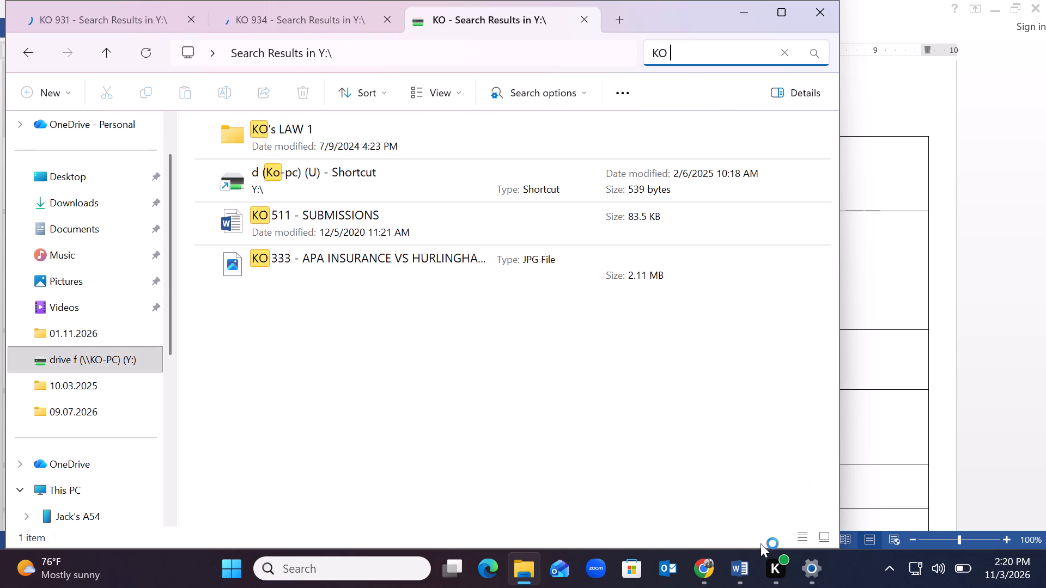
{"action": "left_click", "coordinate": [678, 510]}
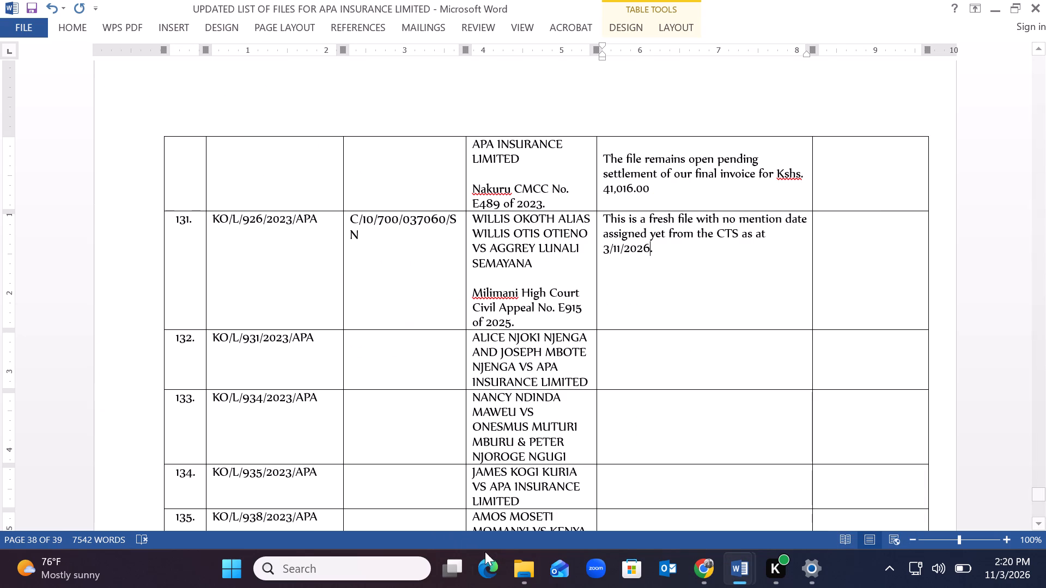
{"action": "left_click", "coordinate": [530, 566]}
{"action": "left_click", "coordinate": [687, 58]}
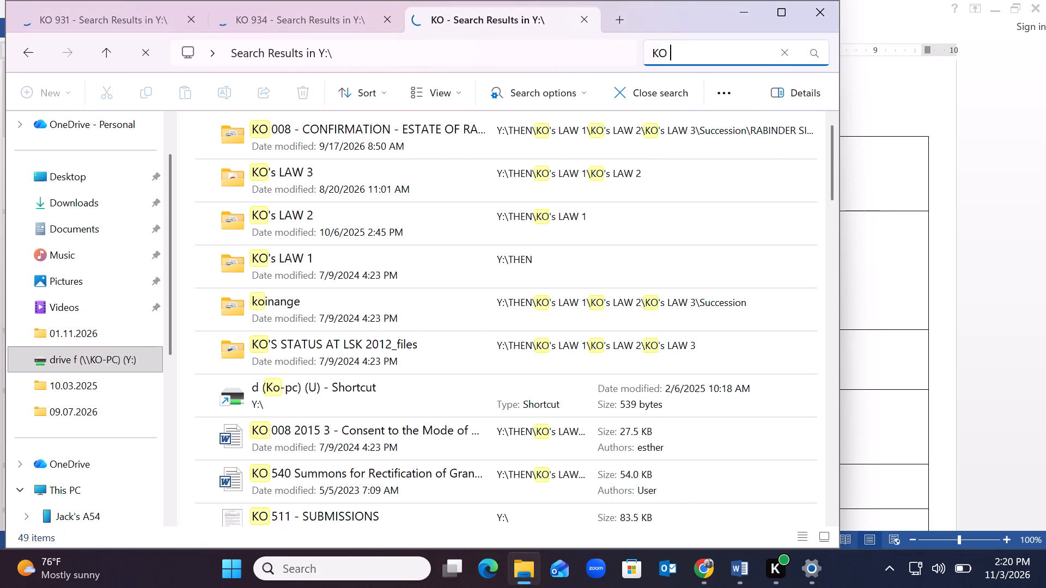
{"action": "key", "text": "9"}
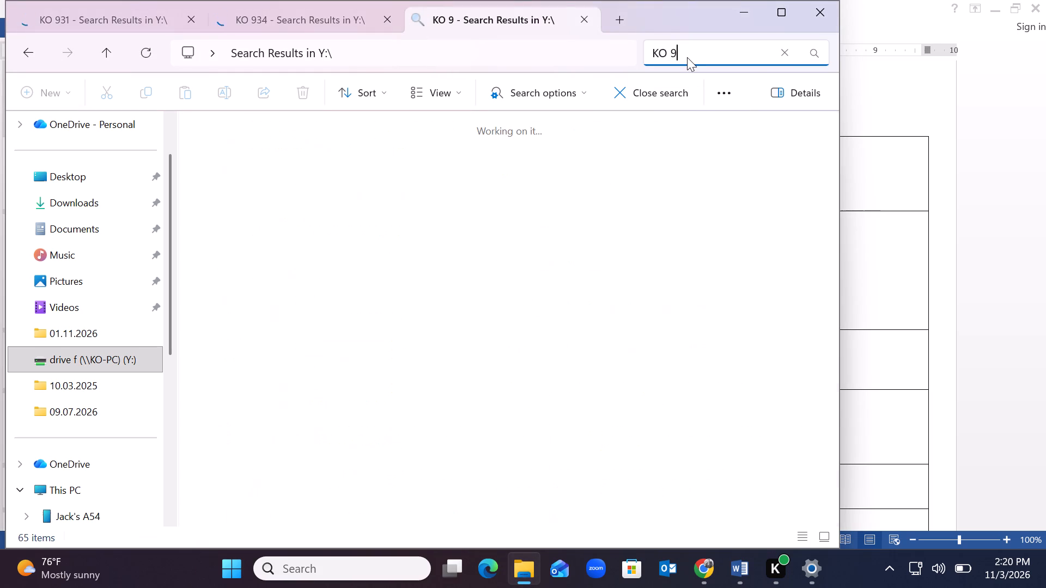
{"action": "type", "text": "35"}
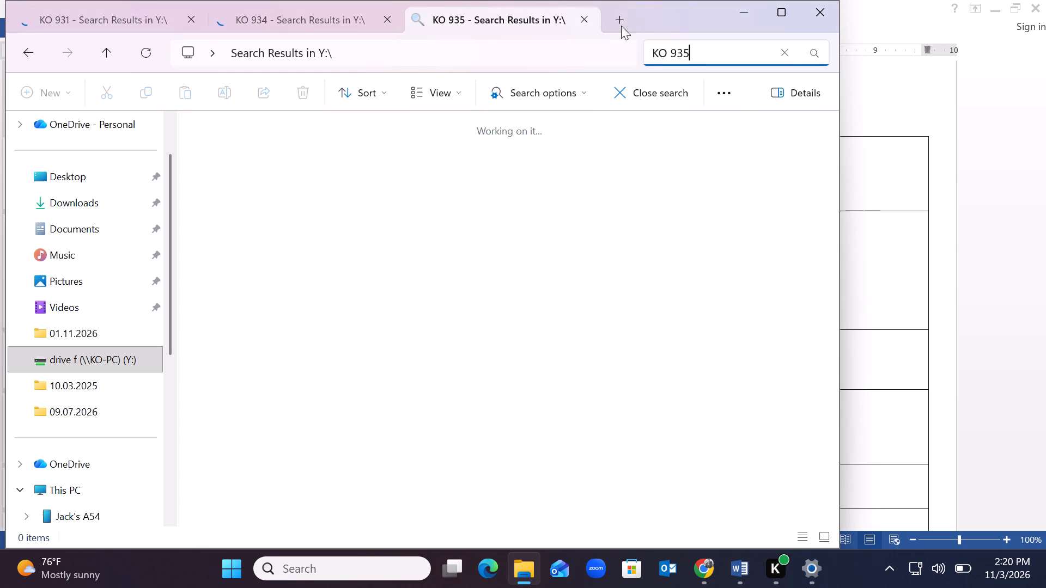
Search the Y: drive for "KO 938", row 135's file, in another new File Explorer tab.
{"action": "left_click", "coordinate": [620, 22]}
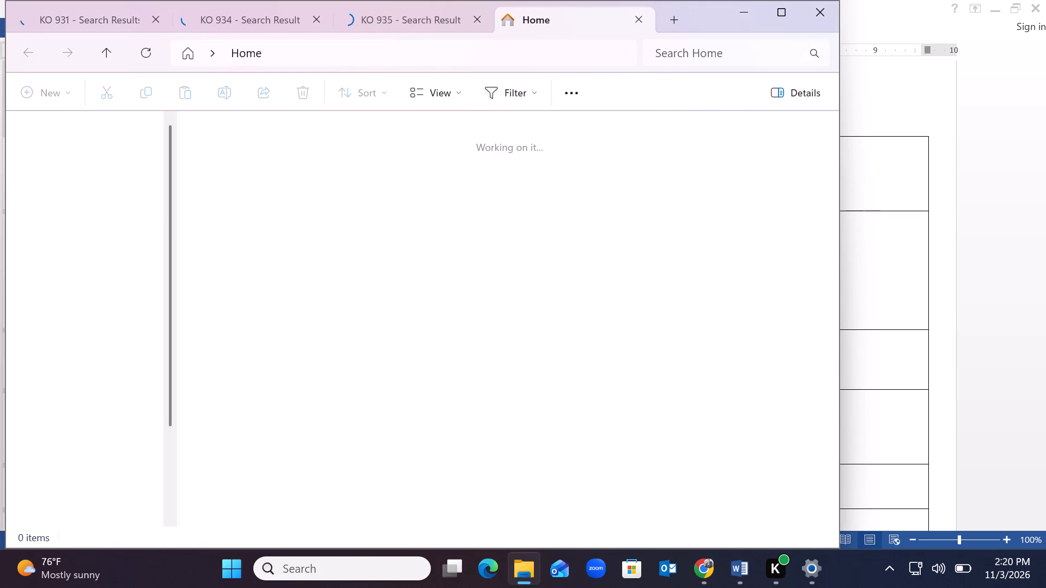
{"action": "left_click", "coordinate": [81, 360]}
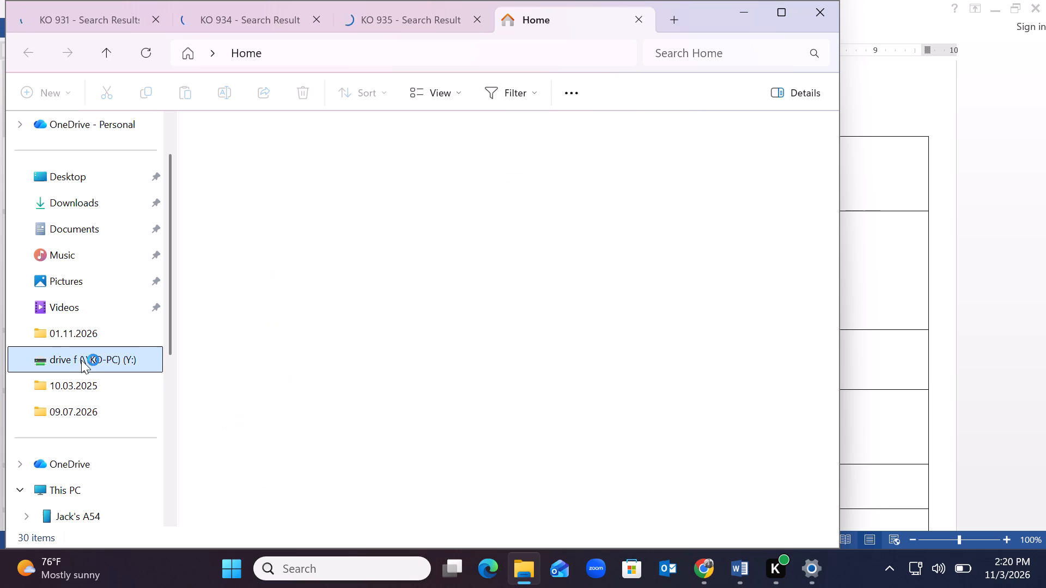
{"action": "left_click", "coordinate": [696, 53]}
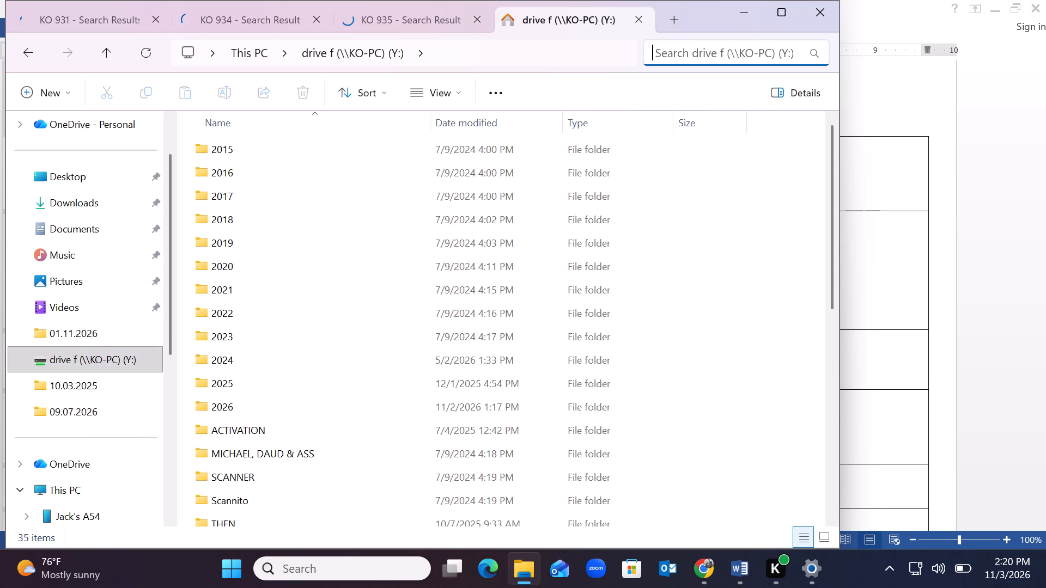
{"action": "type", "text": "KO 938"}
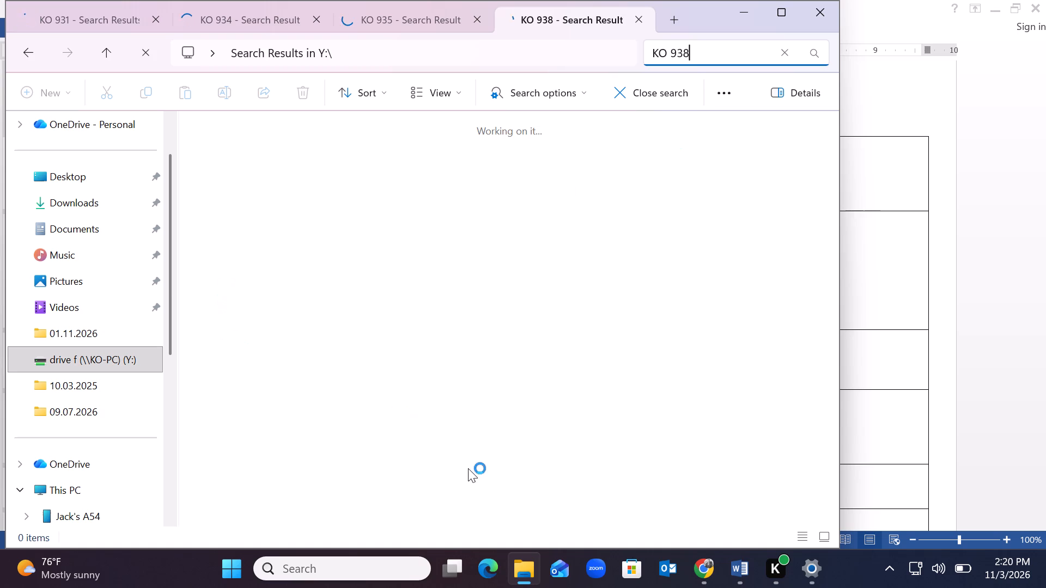
{"action": "left_click", "coordinate": [522, 563]}
{"action": "left_click", "coordinate": [485, 479]}
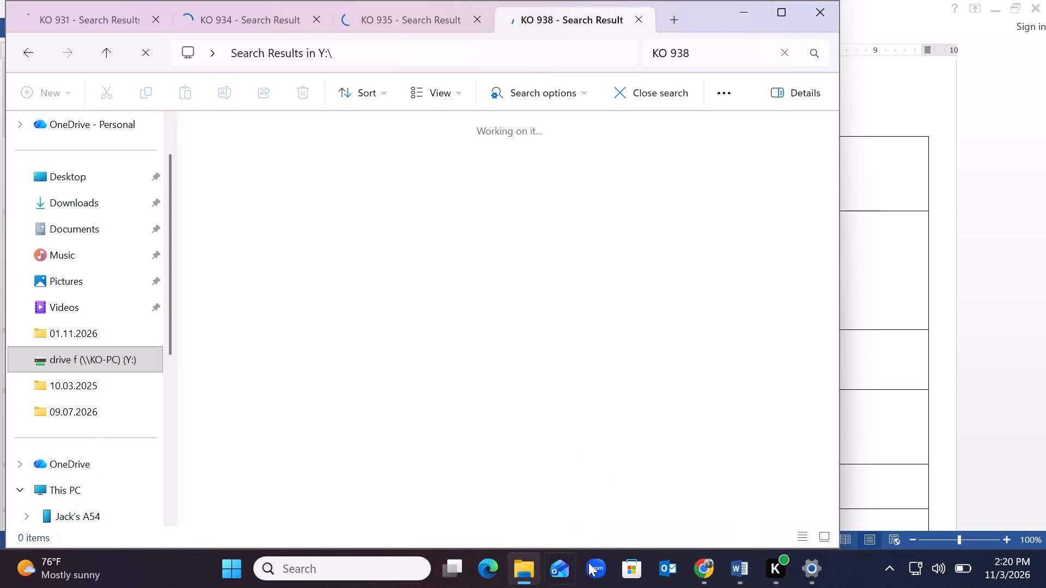
Delete the blank last page after the table in the Word file list and return to the unfinished rows.
{"action": "left_click", "coordinate": [660, 507]}
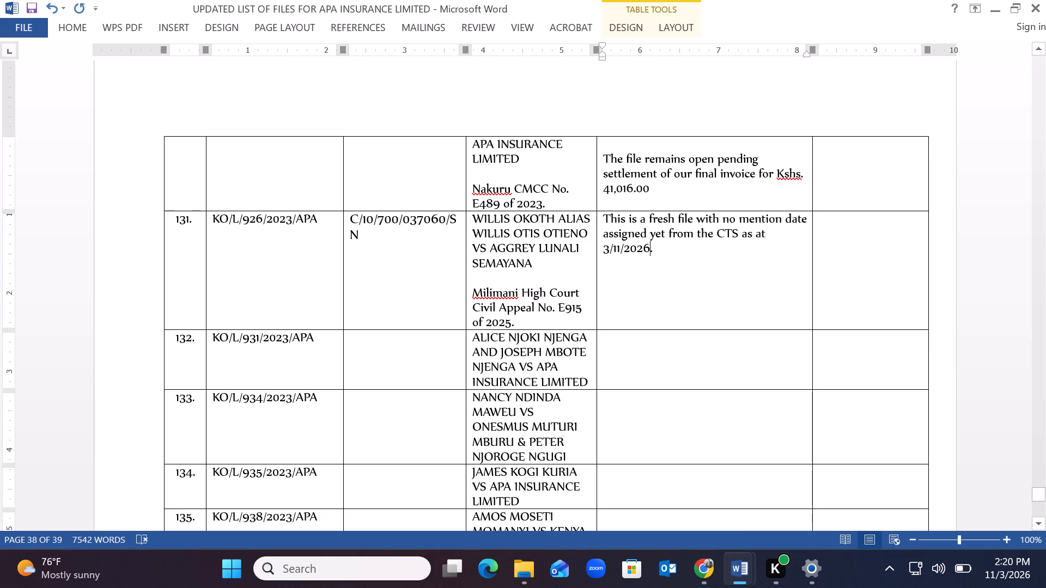
{"action": "scroll", "coordinate": [450, 433], "scroll_direction": "down", "scroll_amount": 3}
{"action": "scroll", "coordinate": [351, 396], "scroll_direction": "down", "scroll_amount": 7}
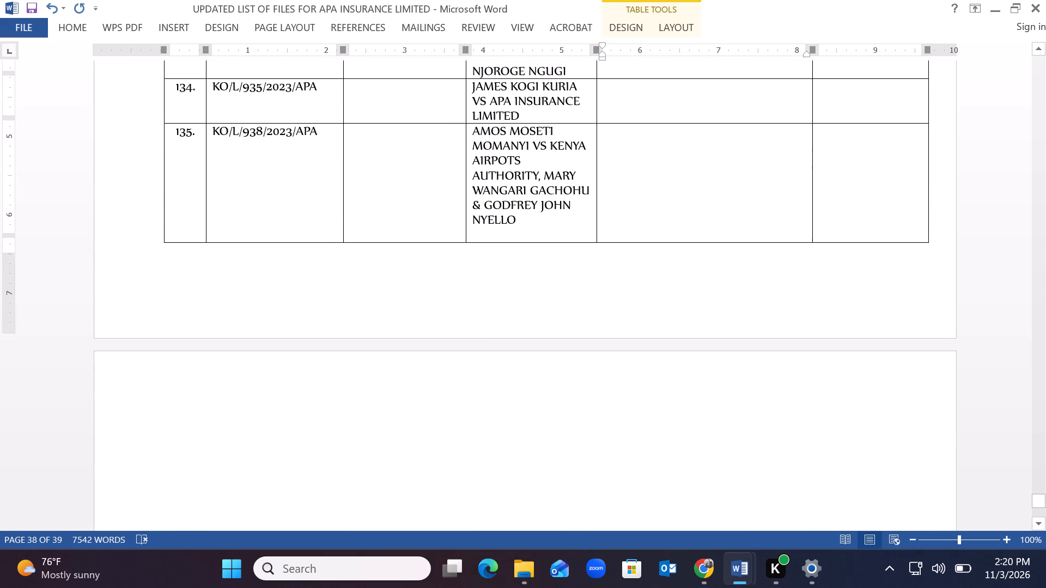
{"action": "scroll", "coordinate": [352, 396], "scroll_direction": "down", "scroll_amount": 10}
{"action": "left_click", "coordinate": [354, 397]}
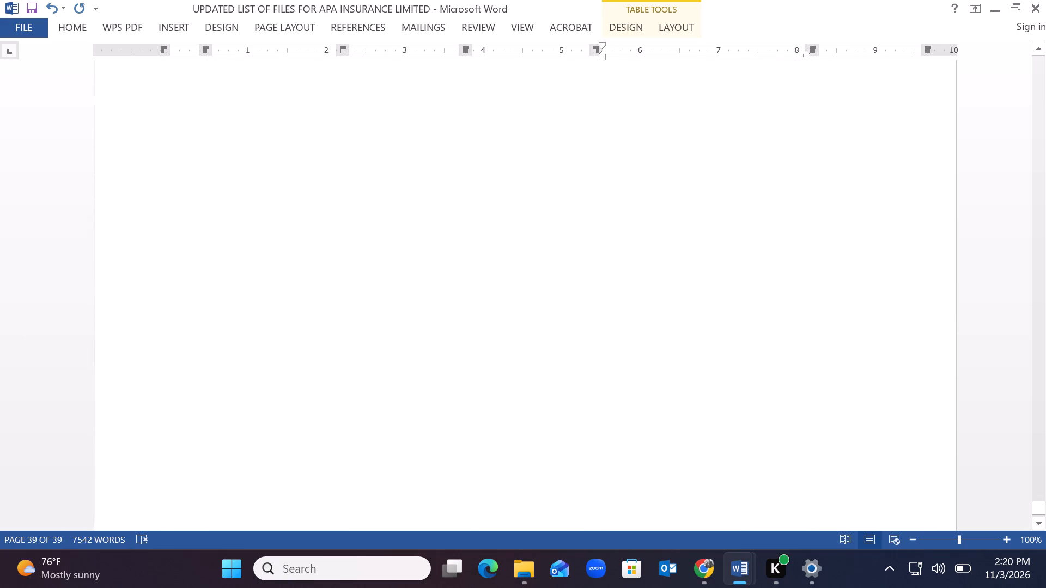
{"action": "key", "text": "BackSpace"}
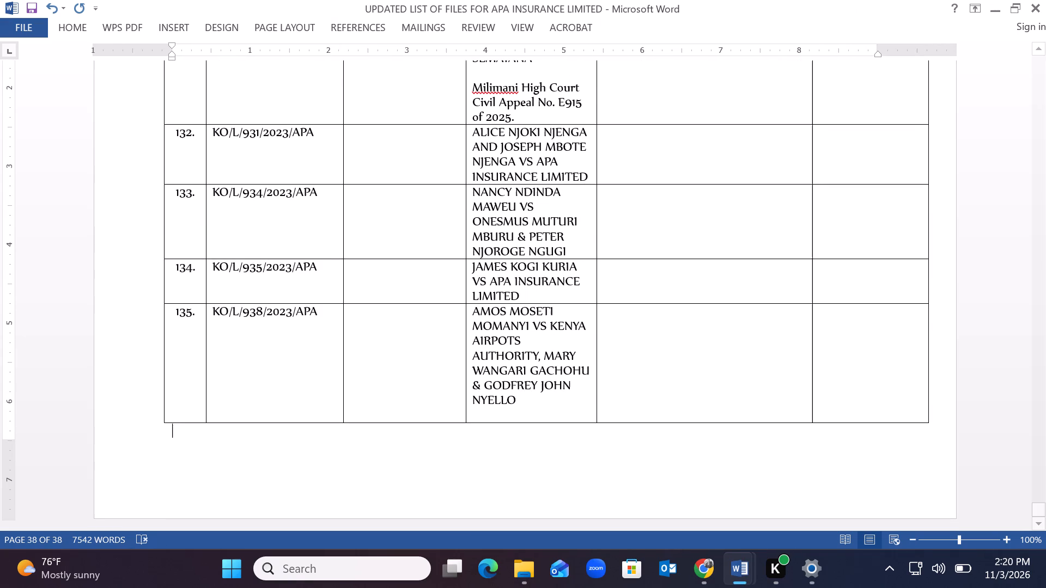
{"action": "scroll", "coordinate": [372, 327], "scroll_direction": "up", "scroll_amount": 3}
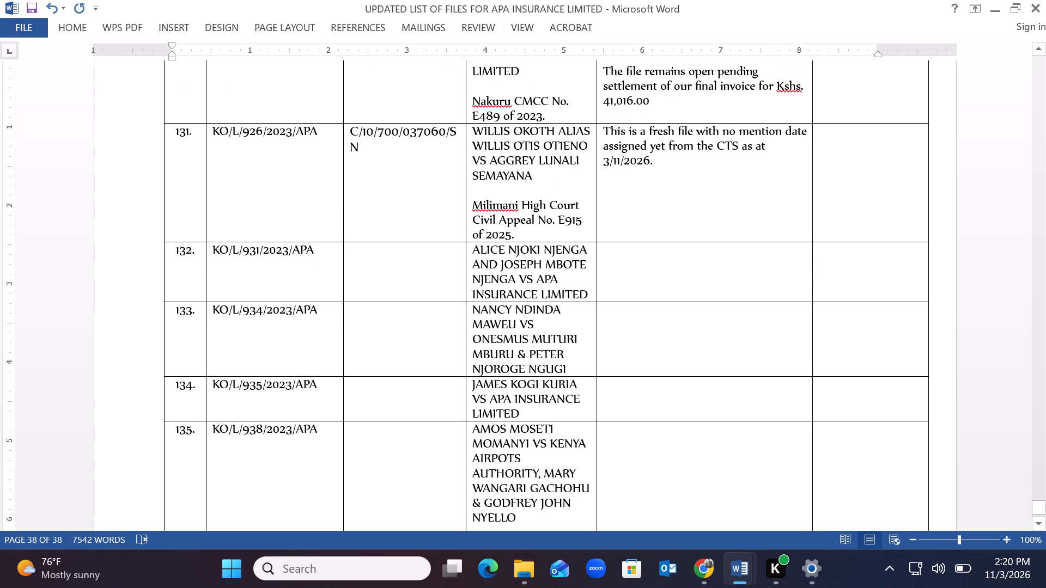
Close the KO 926 letter and open the 10/21/2026 KO 931 appeal letter to APA from the File Explorer search results for row 132.
{"action": "left_click", "coordinate": [374, 275]}
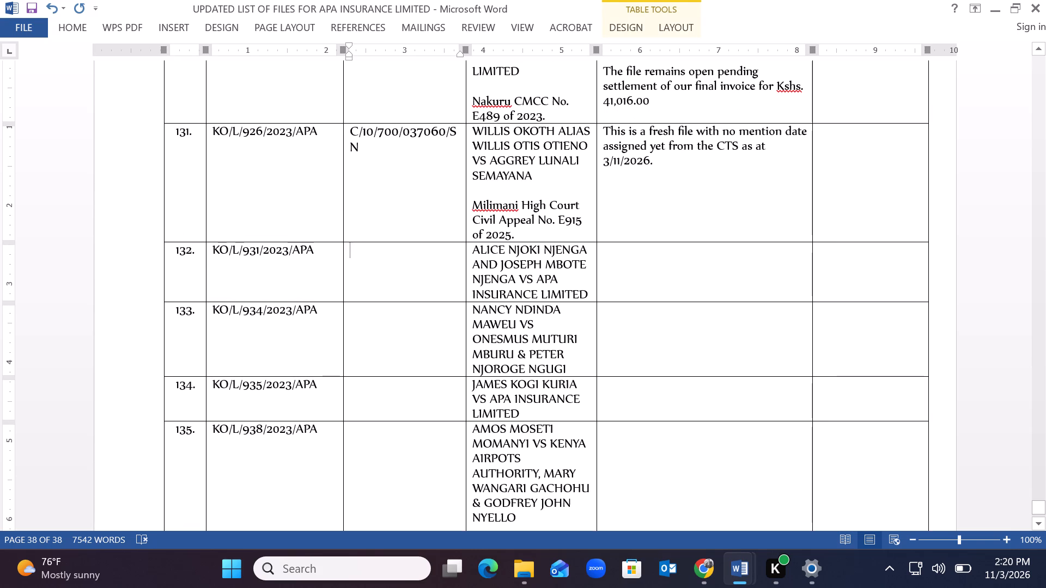
{"action": "left_click", "coordinate": [532, 565]}
{"action": "left_click", "coordinate": [50, 0]}
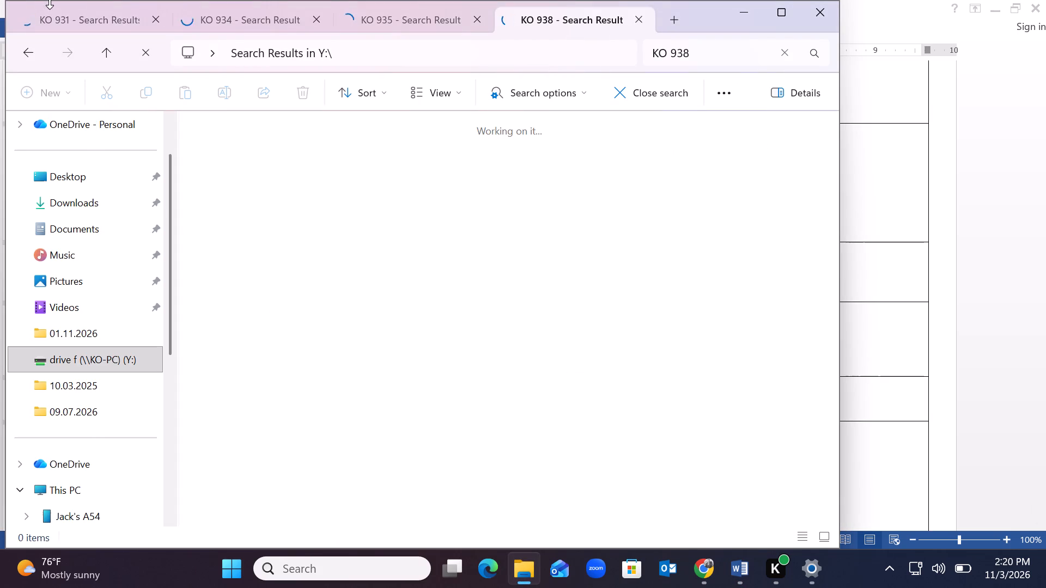
{"action": "left_click", "coordinate": [60, 8]}
{"action": "scroll", "coordinate": [484, 275], "scroll_direction": "up", "scroll_amount": 2}
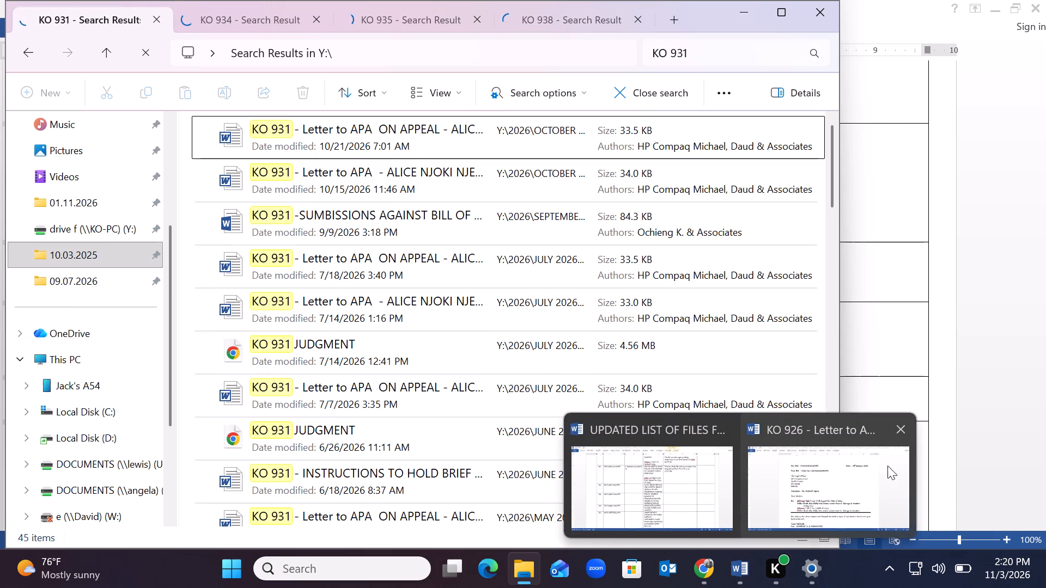
{"action": "left_click", "coordinate": [896, 433]}
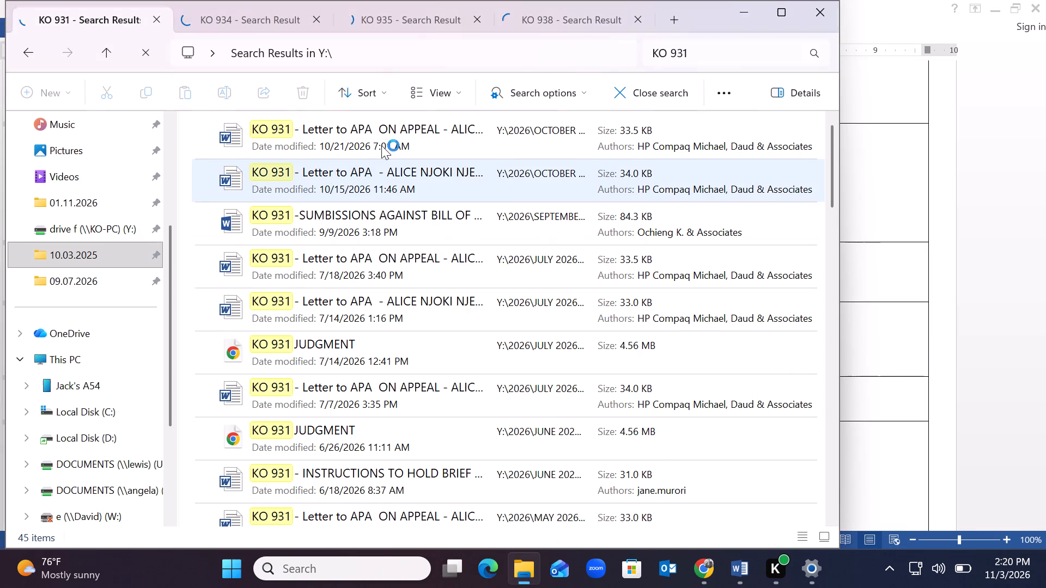
{"action": "double_click", "coordinate": [381, 145]}
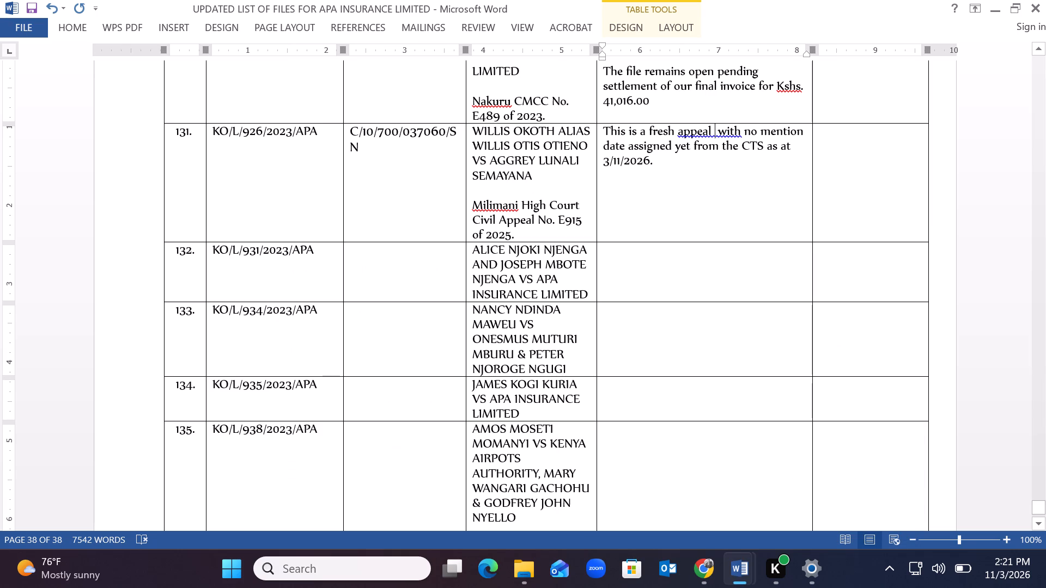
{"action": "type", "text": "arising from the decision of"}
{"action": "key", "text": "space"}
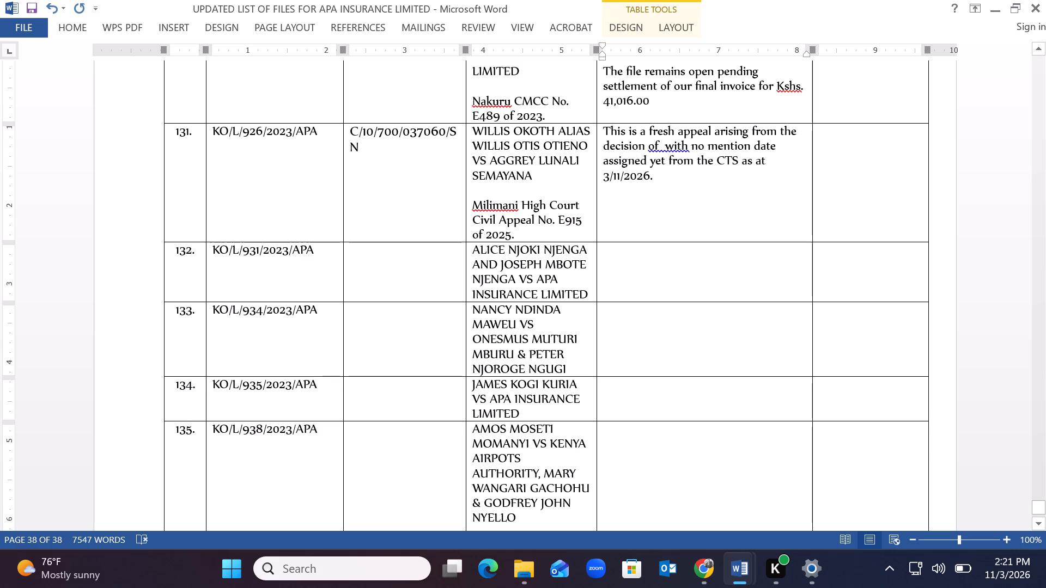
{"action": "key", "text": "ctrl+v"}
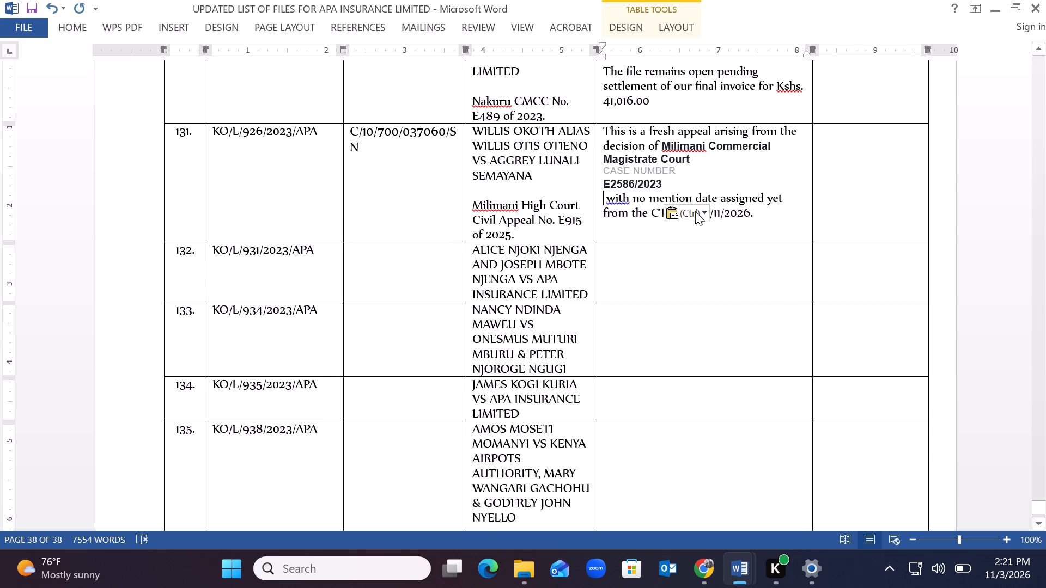
{"action": "left_click", "coordinate": [684, 206]}
{"action": "left_click", "coordinate": [724, 247]}
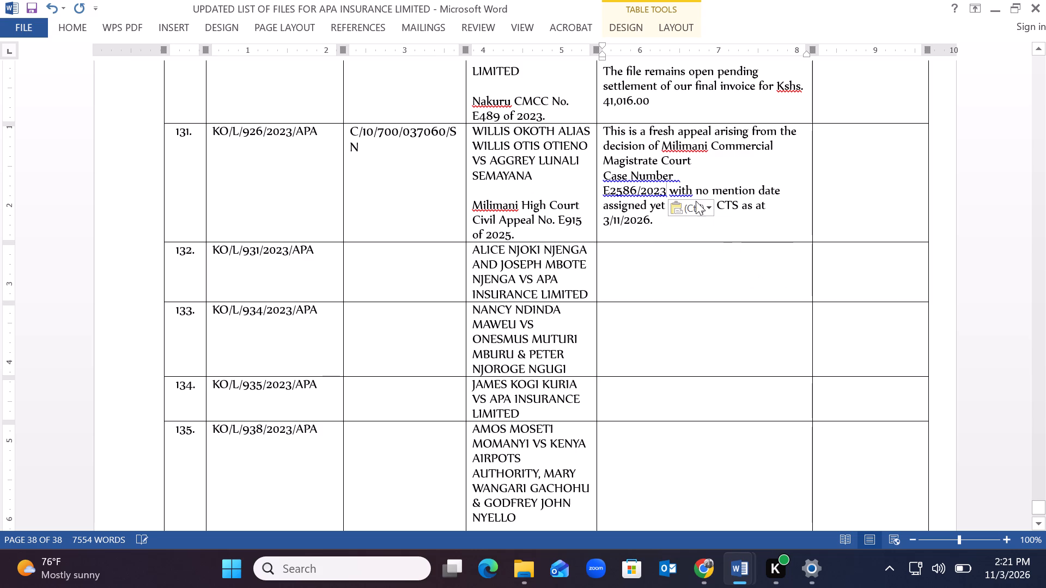
Insert the presiding magistrate's name, copied from the e-filing appeal history as plain text, followed by "in", before "Milimani Commercial" in row 131's note.
{"action": "left_click", "coordinate": [661, 146]}
{"action": "left_click", "coordinate": [703, 562]}
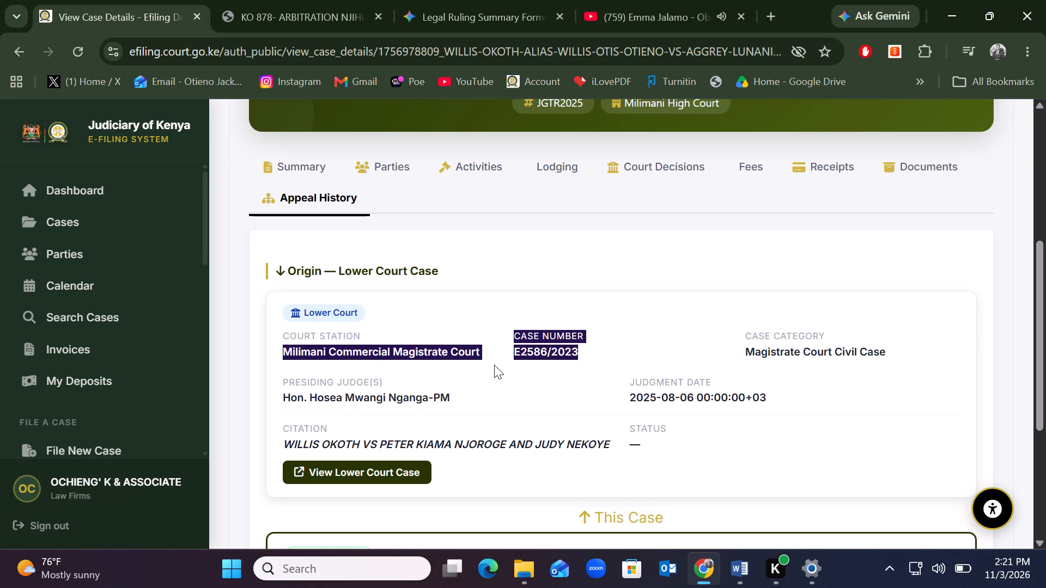
{"action": "left_click", "coordinate": [496, 368]}
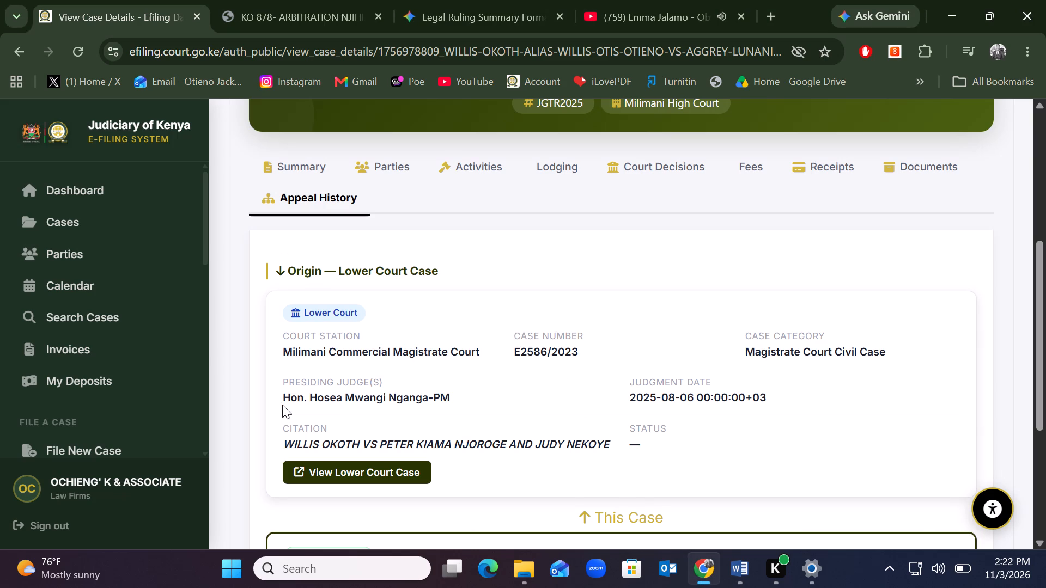
{"action": "left_click_drag", "start_coordinate": [284, 400], "coordinate": [458, 397]}
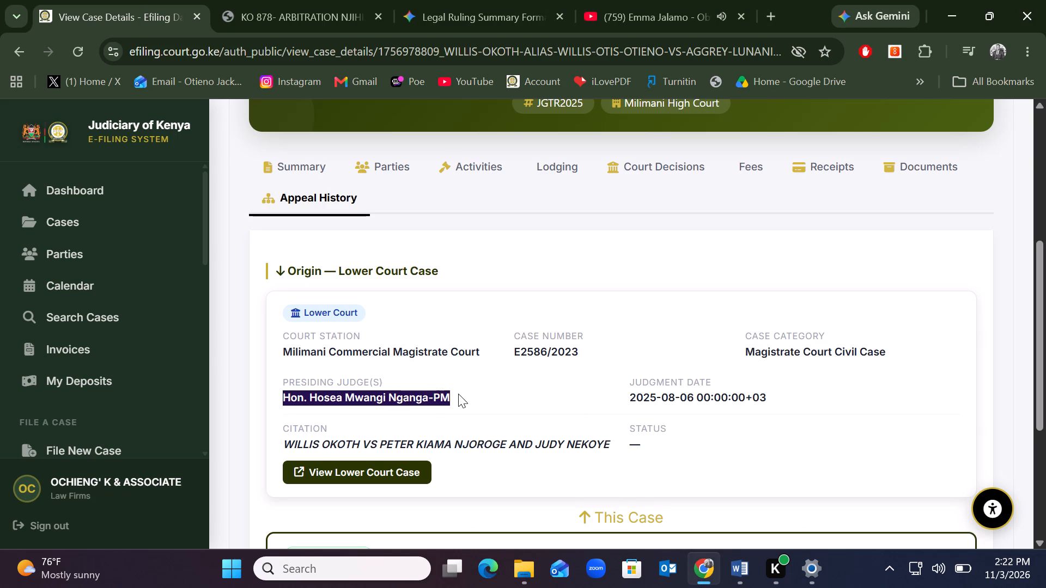
{"action": "key", "text": "ctrl+c"}
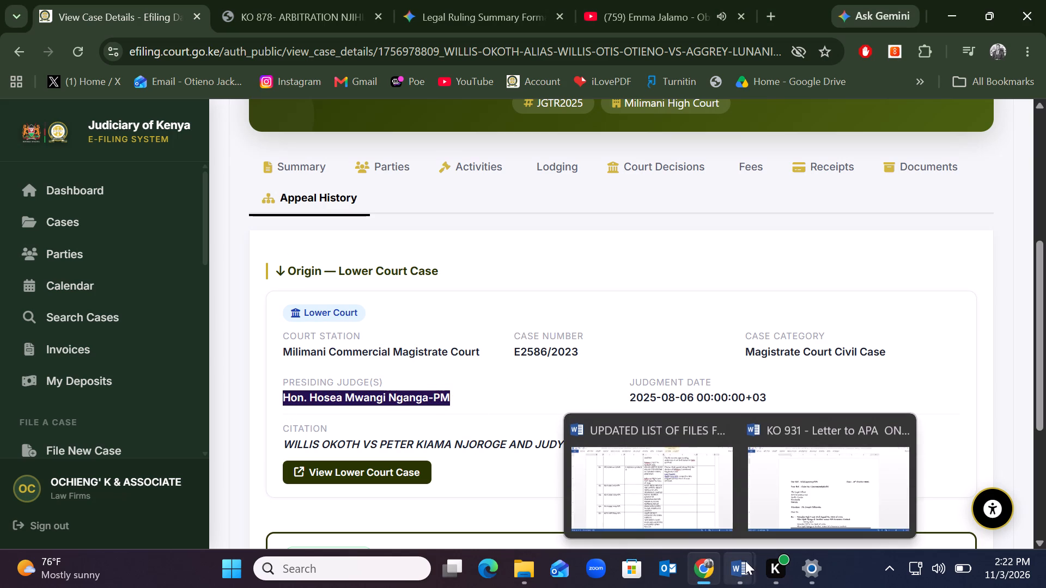
{"action": "left_click", "coordinate": [682, 507]}
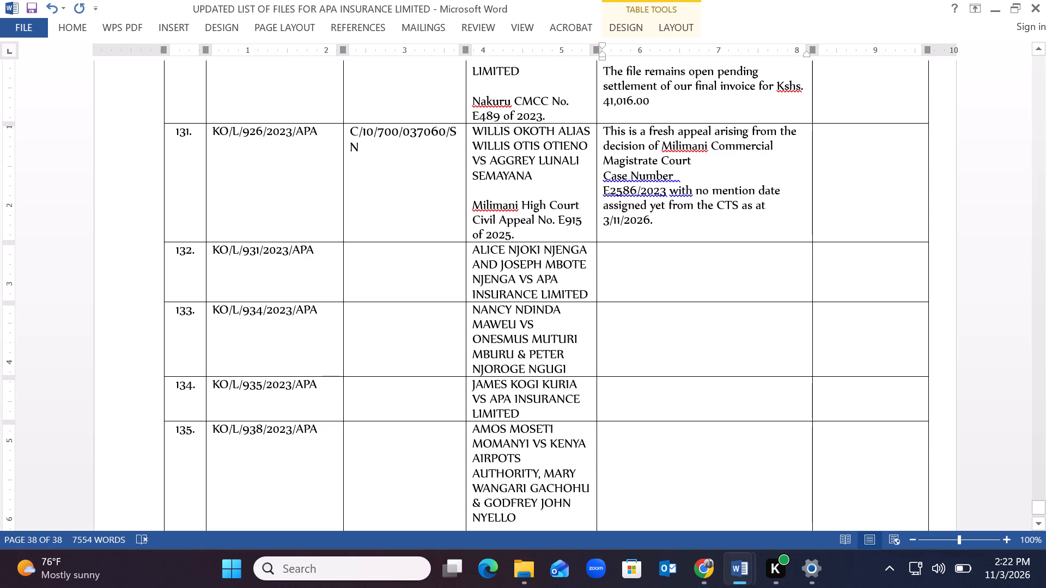
{"action": "key", "text": "ctrl+v"}
{"action": "left_click", "coordinate": [684, 181]}
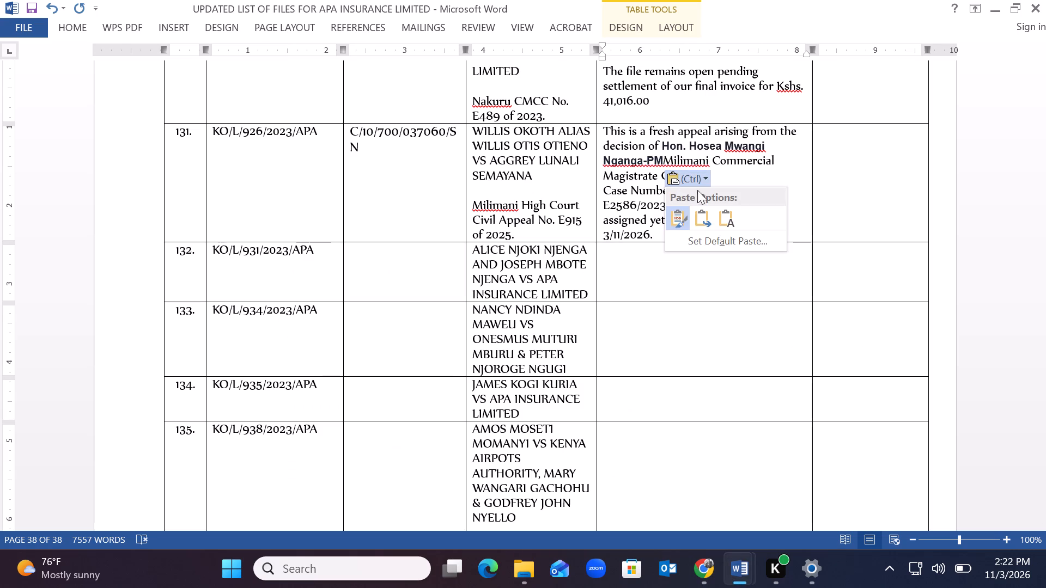
{"action": "left_click", "coordinate": [719, 212]}
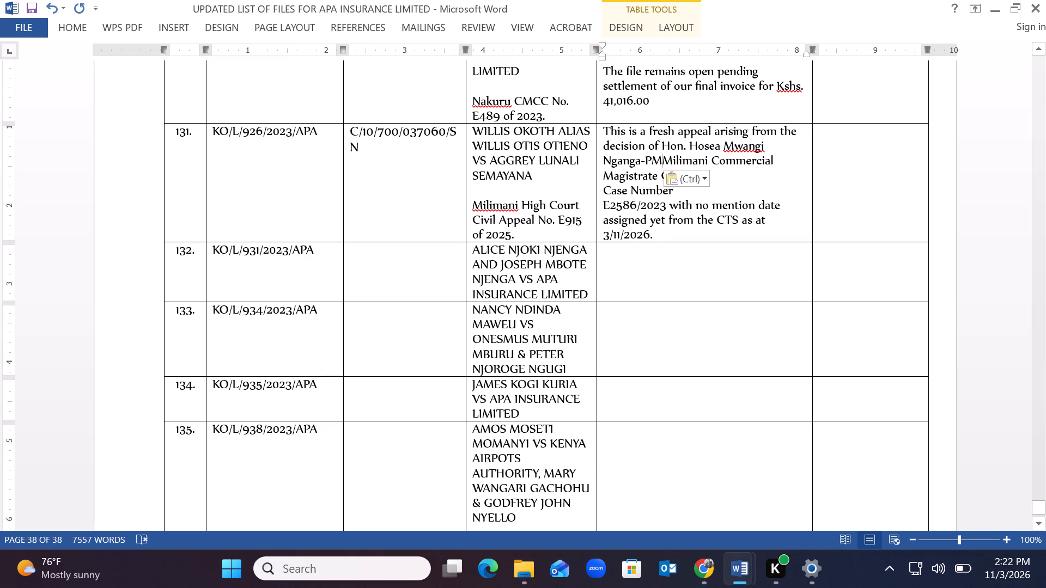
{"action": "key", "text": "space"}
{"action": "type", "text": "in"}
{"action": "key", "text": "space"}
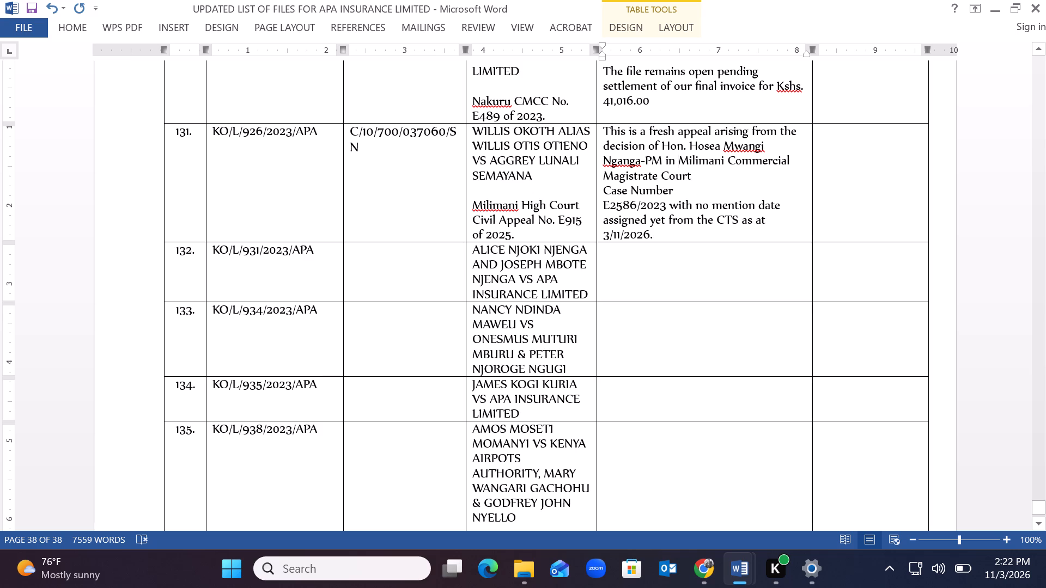
{"action": "left_click_drag", "start_coordinate": [667, 191], "coordinate": [607, 197]}
{"action": "key", "text": "BackSpace"}
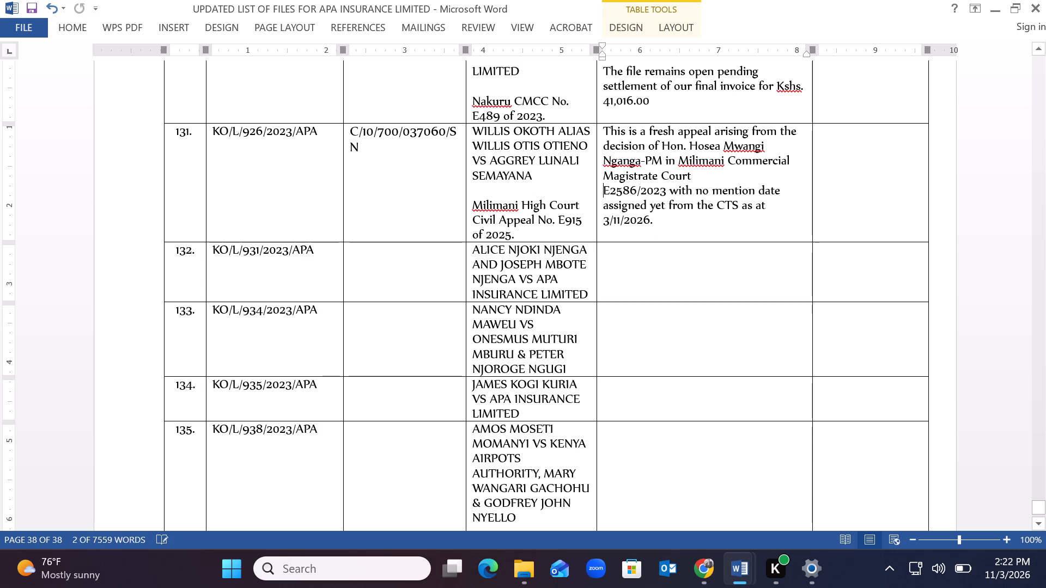
{"action": "key", "text": "BackSpace"}
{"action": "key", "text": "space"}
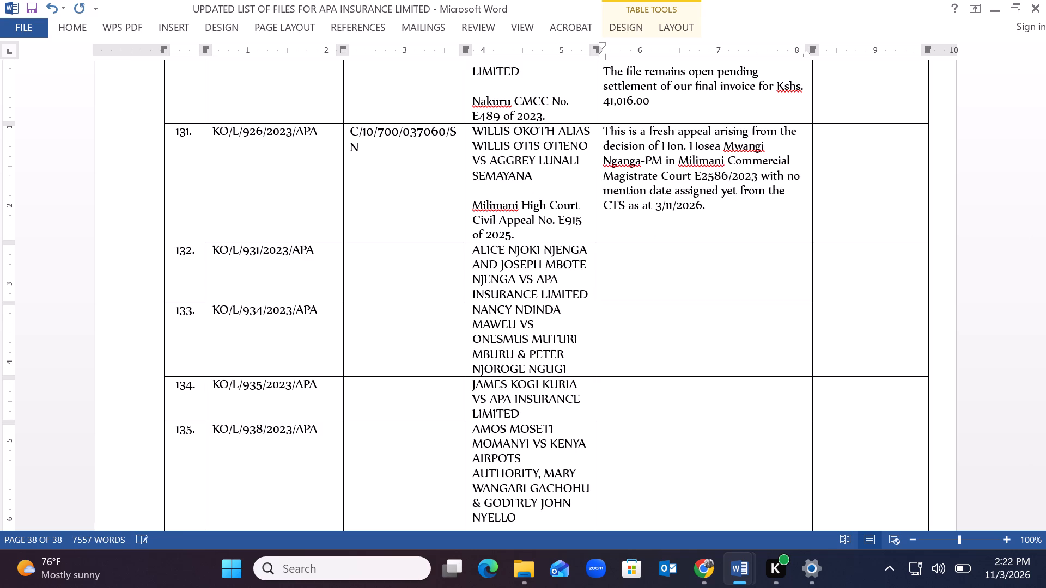
After E2586/2023 in row 131's note, insert the lower court case's citation copied from the e-filing appeal history, as plain text.
{"action": "left_click", "coordinate": [757, 175]}
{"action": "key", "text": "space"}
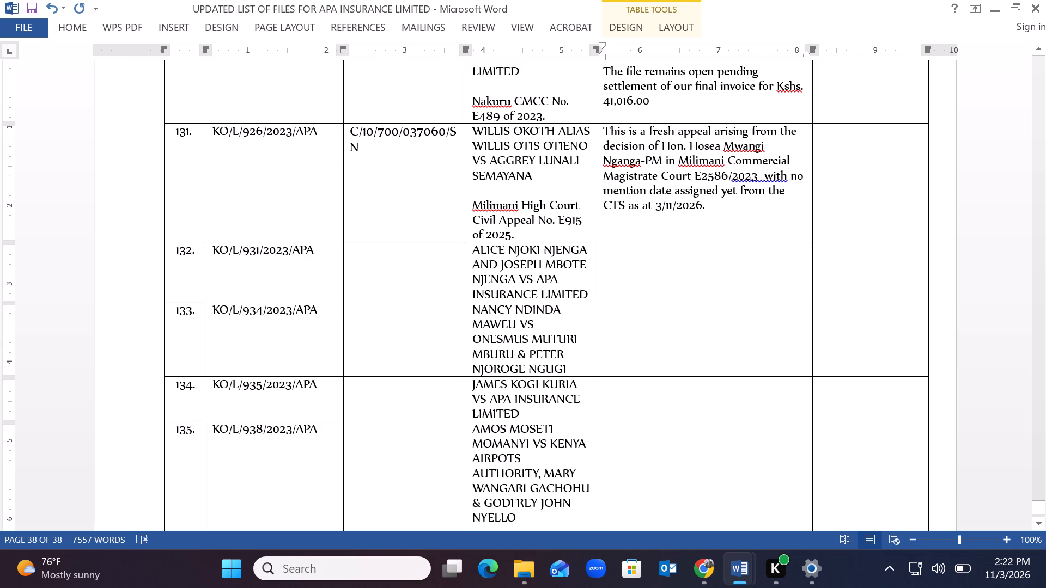
{"action": "left_click", "coordinate": [704, 580]}
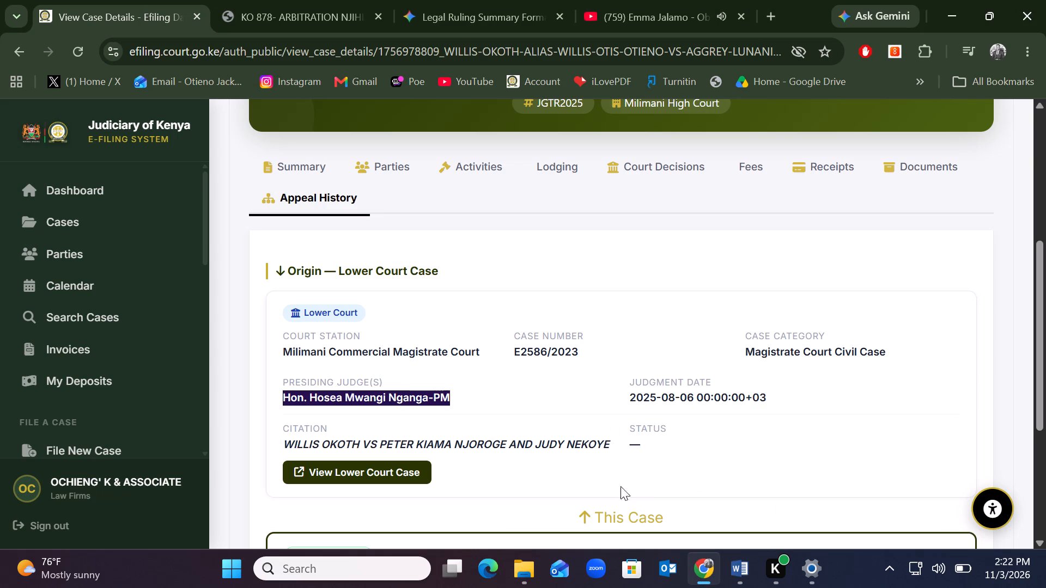
{"action": "left_click", "coordinate": [524, 390]}
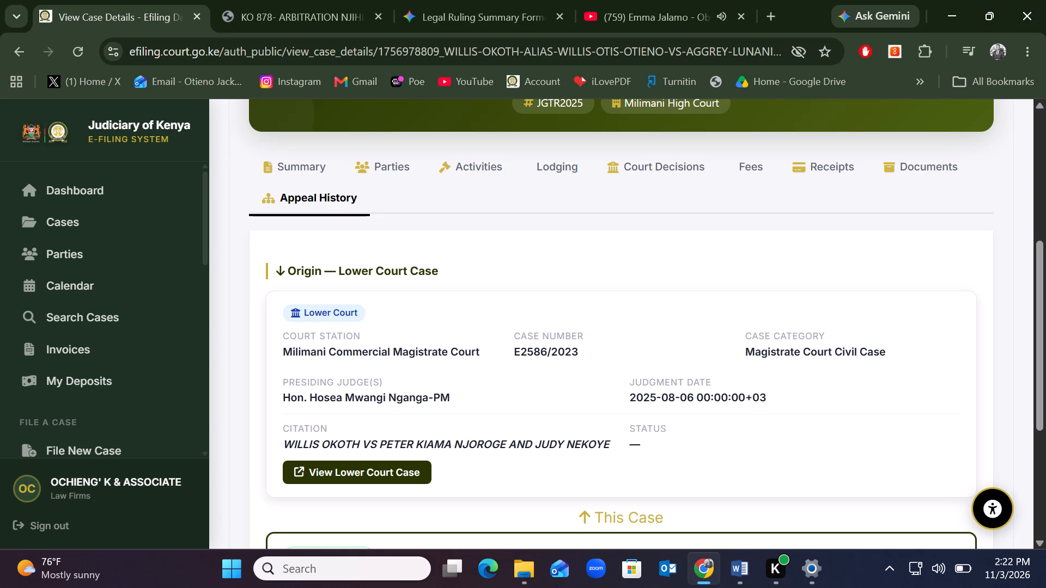
{"action": "left_click_drag", "start_coordinate": [286, 446], "coordinate": [289, 446]}
{"action": "left_click_drag", "start_coordinate": [289, 446], "coordinate": [612, 446]}
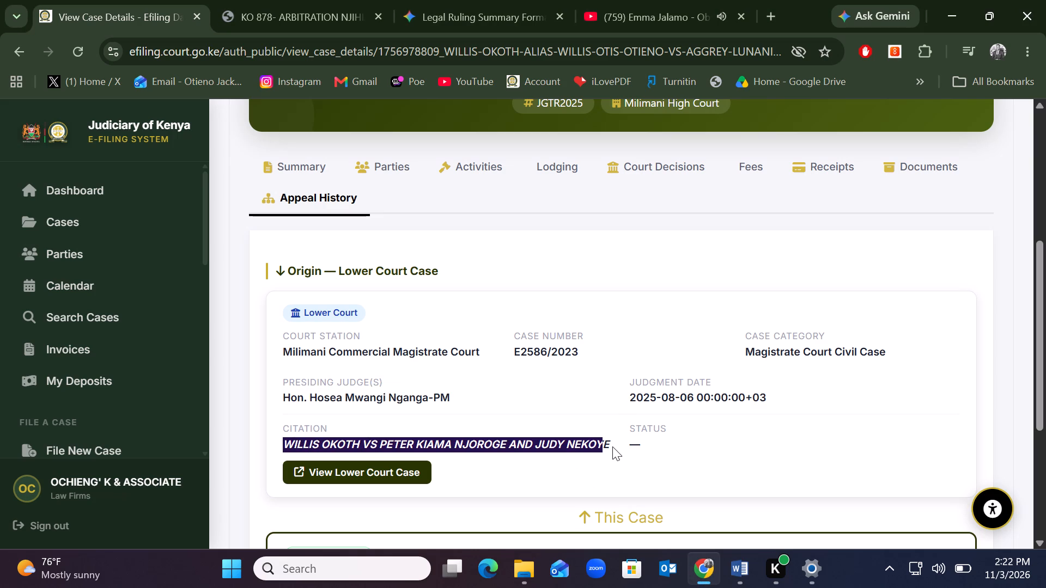
{"action": "key", "text": "ctrl+c"}
{"action": "left_click", "coordinate": [792, 506]}
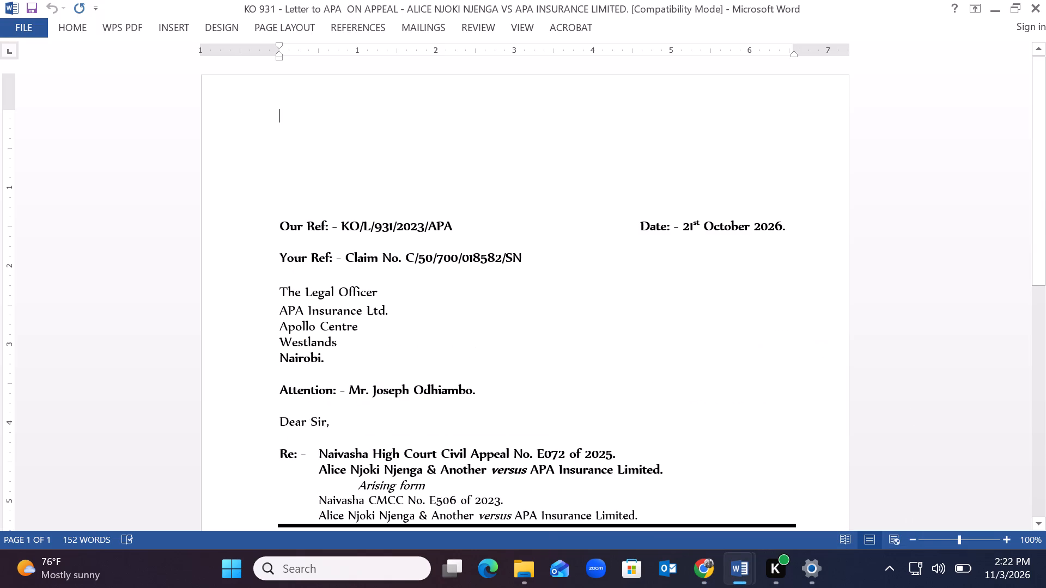
{"action": "left_click", "coordinate": [674, 526]}
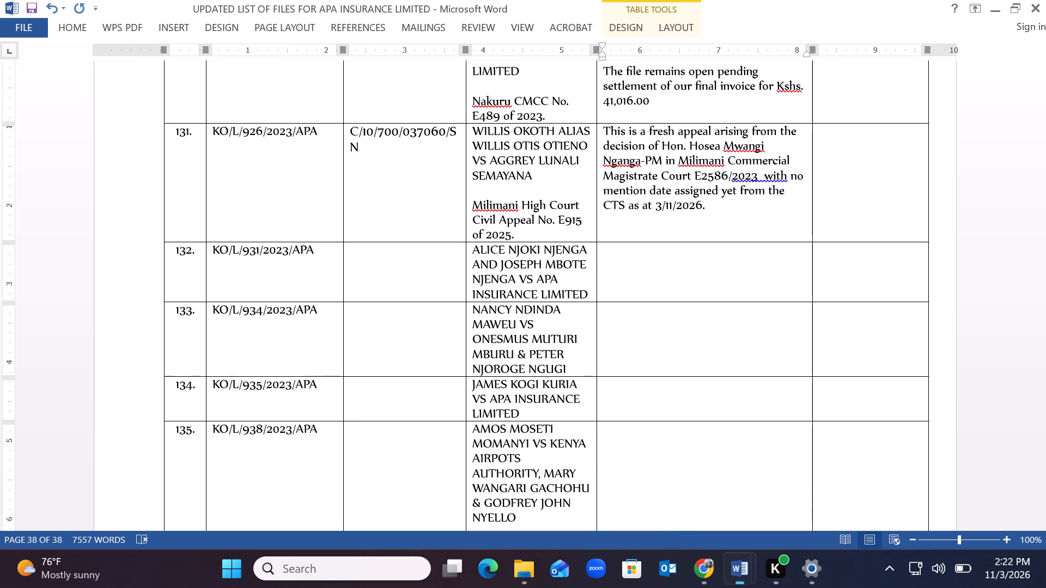
{"action": "key", "text": "ctrl+v"}
{"action": "left_click", "coordinate": [728, 224]}
{"action": "left_click", "coordinate": [768, 260]}
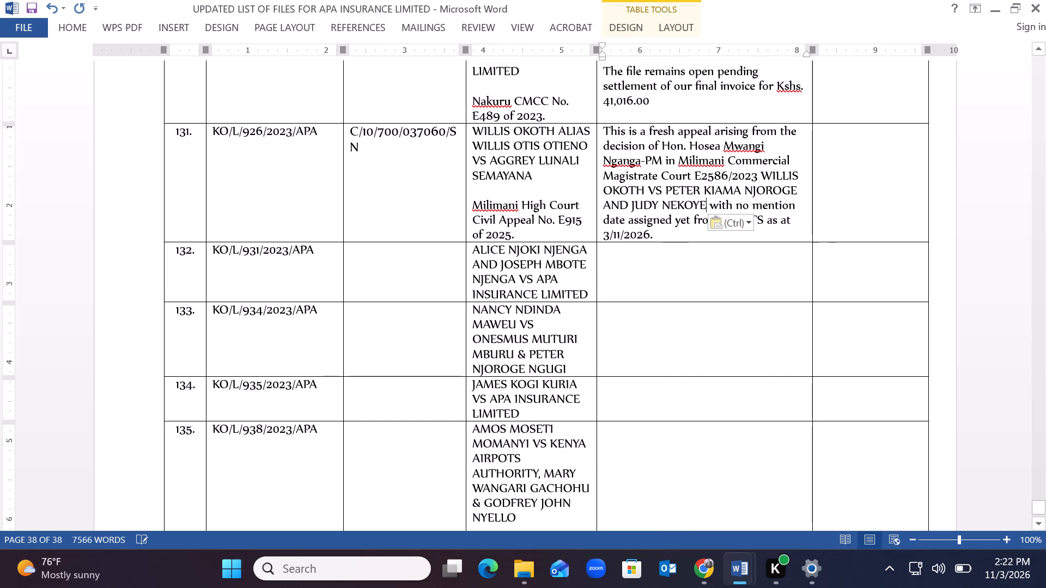
Change the pasted case citation in row 131's note to Capitalize Each Word.
{"action": "left_click_drag", "start_coordinate": [762, 175], "coordinate": [708, 209]}
{"action": "left_click", "coordinate": [71, 27]}
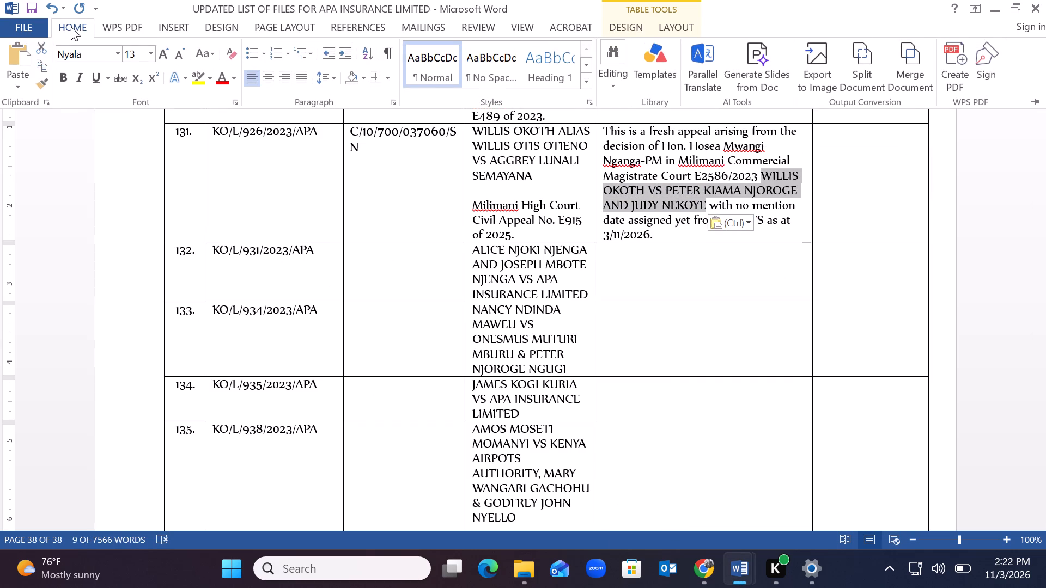
{"action": "left_click", "coordinate": [214, 53]}
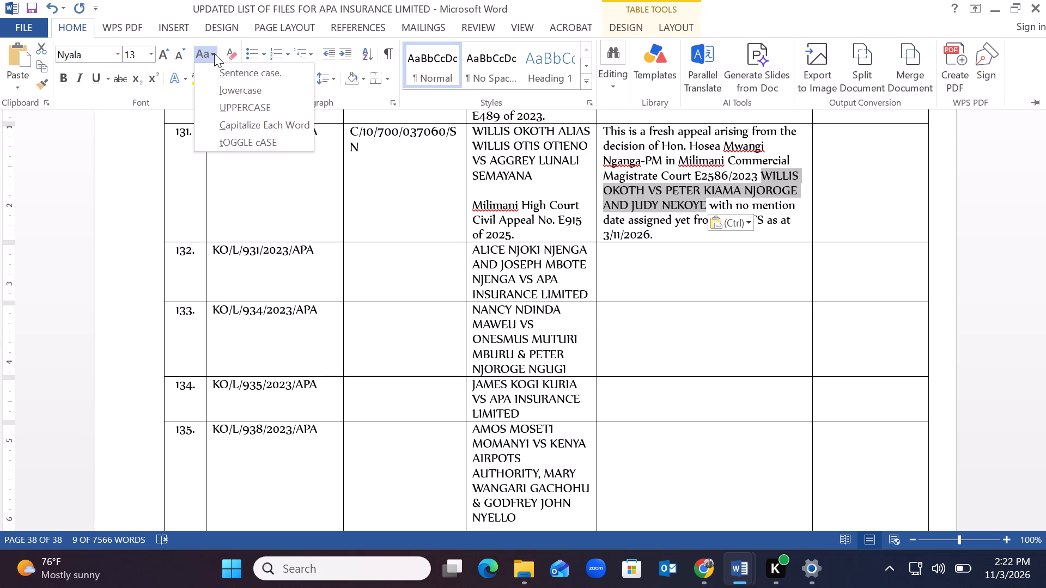
{"action": "left_click", "coordinate": [256, 124]}
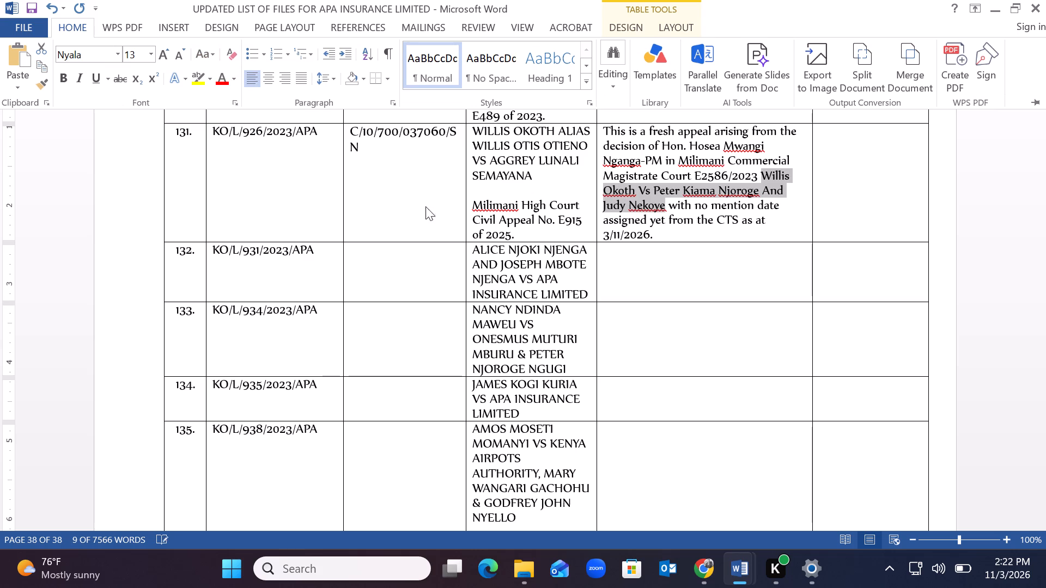
End row 131's sentence after the citation and start a new paragraph with "The file has" replacing "with" before "no mention date".
{"action": "left_click", "coordinate": [665, 204]}
{"action": "left_click", "coordinate": [667, 207]}
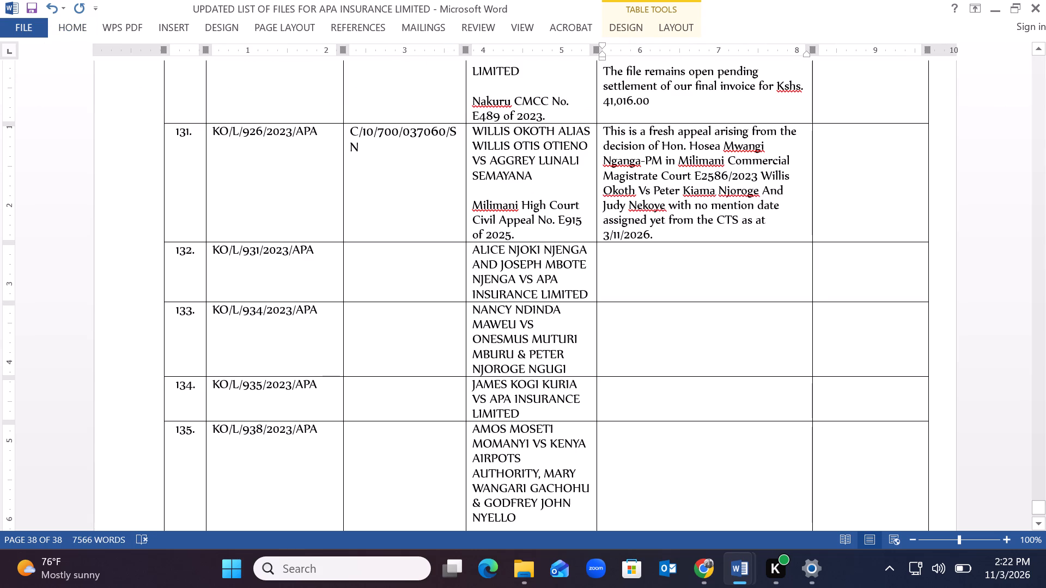
{"action": "key", "text": "BackSpace"}
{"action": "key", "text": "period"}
{"action": "key", "text": "Return"}
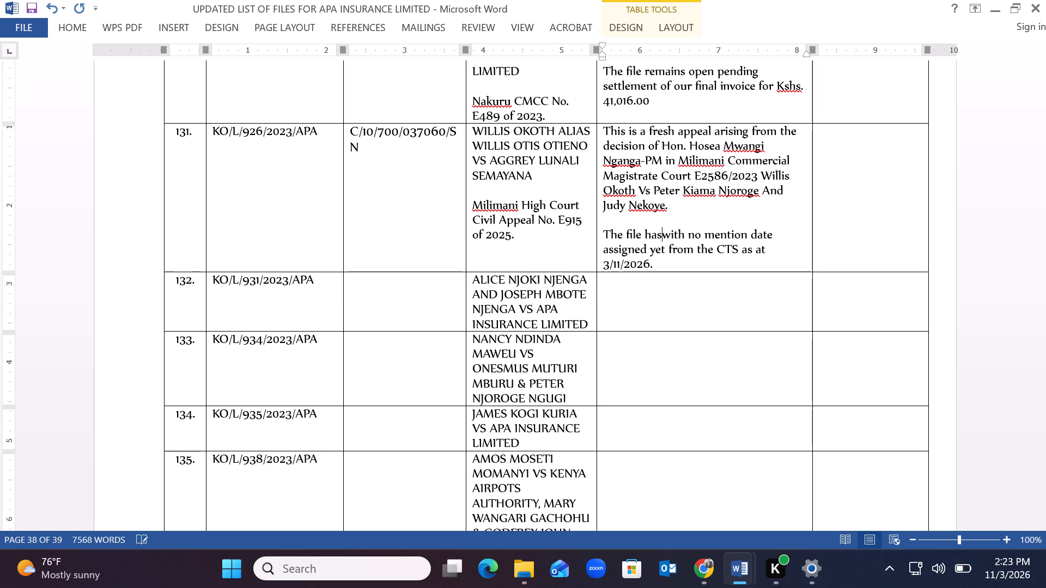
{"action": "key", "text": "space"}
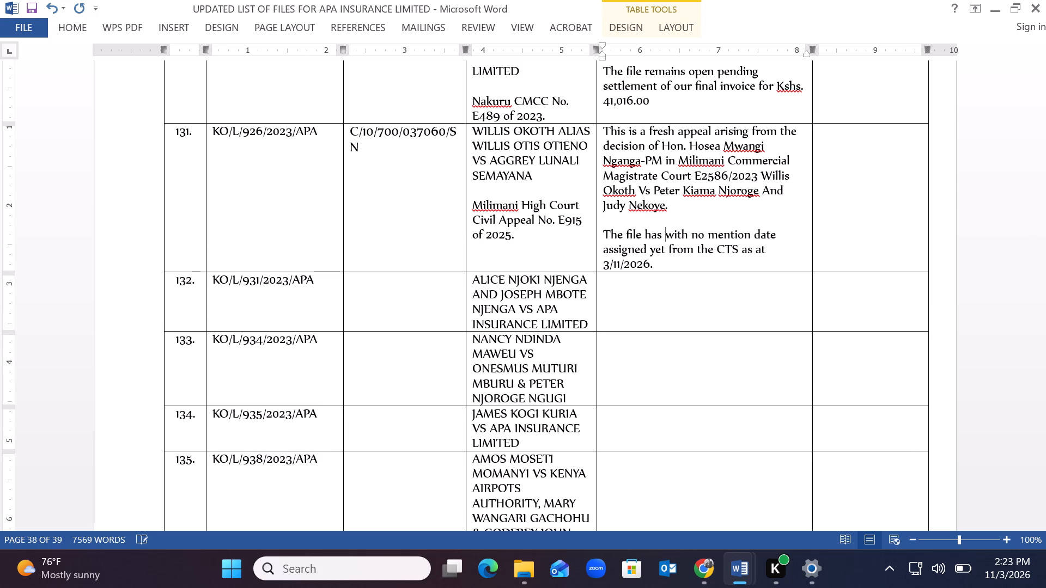
{"action": "key", "text": "Right"}
{"action": "key", "text": "Right"}
{"action": "key", "text": "Right"}
{"action": "key", "text": "Right"}
{"action": "key", "text": "Right"}
{"action": "key", "text": "BackSpace"}
{"action": "key", "text": "BackSpace"}
{"action": "key", "text": "BackSpace"}
{"action": "key", "text": "BackSpace"}
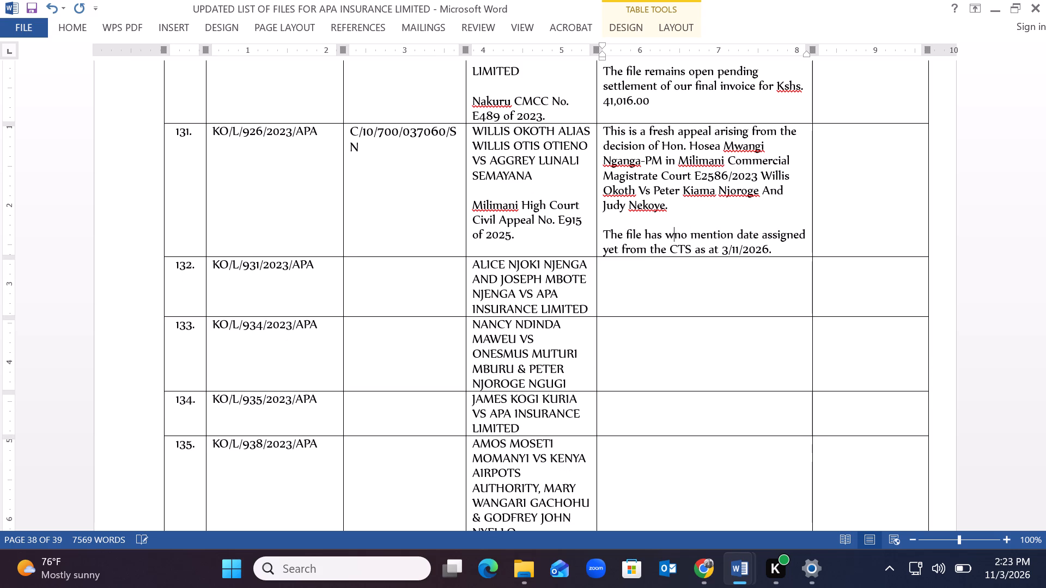
{"action": "key", "text": "BackSpace"}
{"action": "key", "text": "BackSpace"}
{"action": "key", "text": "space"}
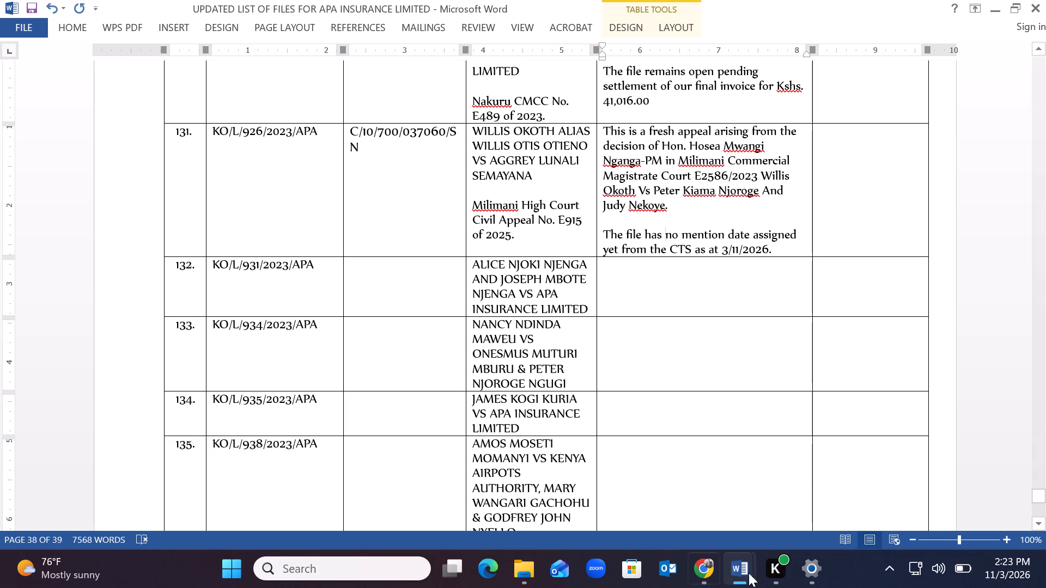
Copy the claim number from the "Your Ref" line of the KO 931 letter to APA.
{"action": "left_click", "coordinate": [803, 492]}
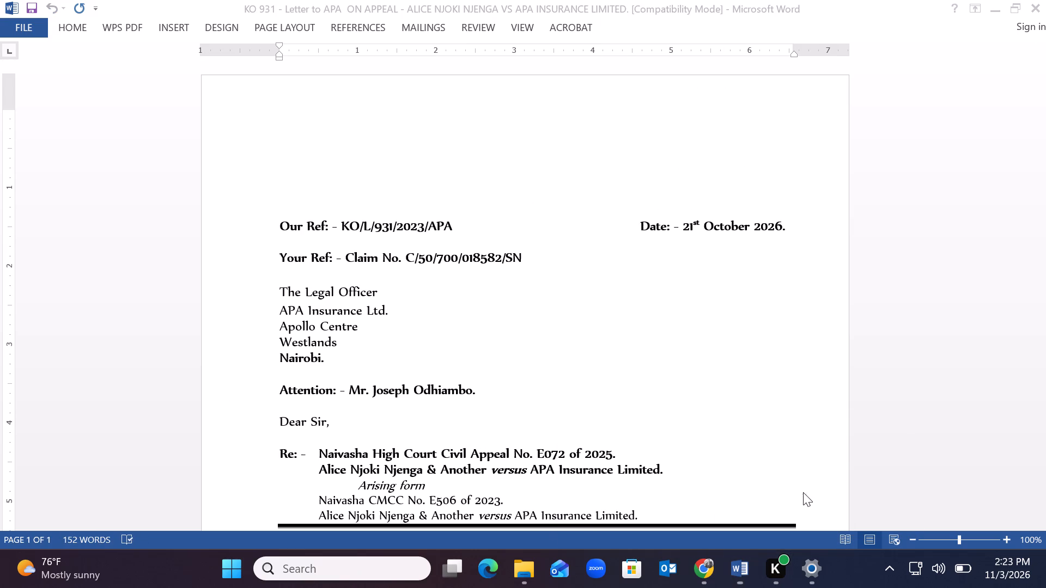
{"action": "left_click_drag", "start_coordinate": [406, 259], "coordinate": [519, 266]}
{"action": "left_click_drag", "start_coordinate": [519, 266], "coordinate": [525, 256]}
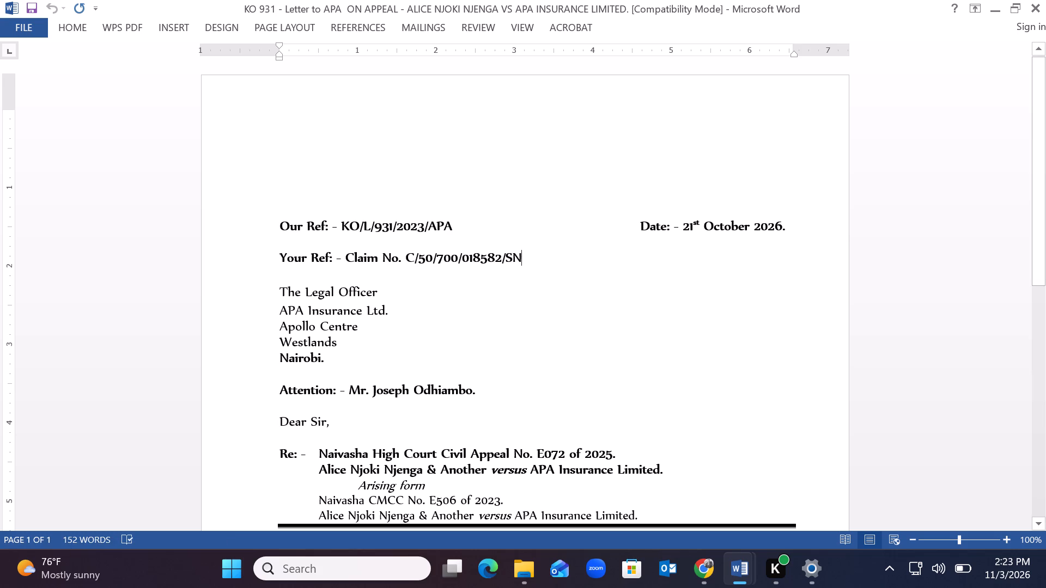
{"action": "left_click_drag", "start_coordinate": [525, 258], "coordinate": [408, 255]}
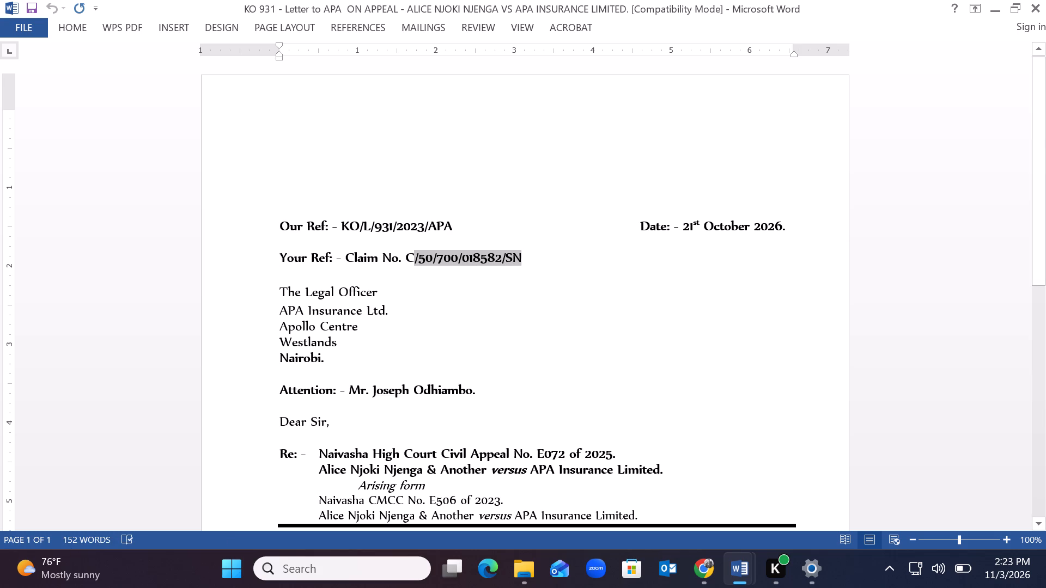
{"action": "left_click_drag", "start_coordinate": [408, 255], "coordinate": [408, 255]}
{"action": "key", "text": "ctrl+c"}
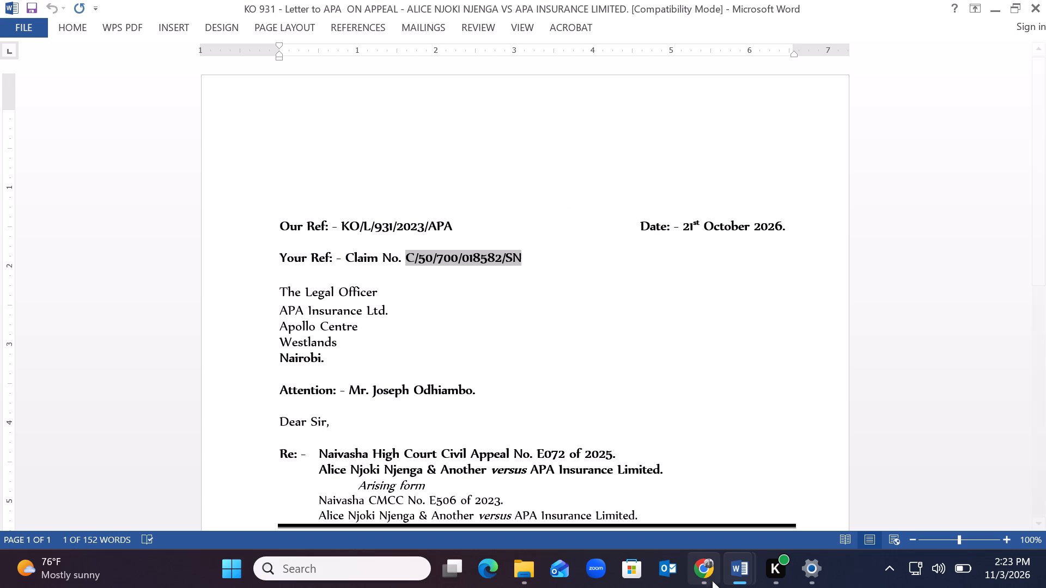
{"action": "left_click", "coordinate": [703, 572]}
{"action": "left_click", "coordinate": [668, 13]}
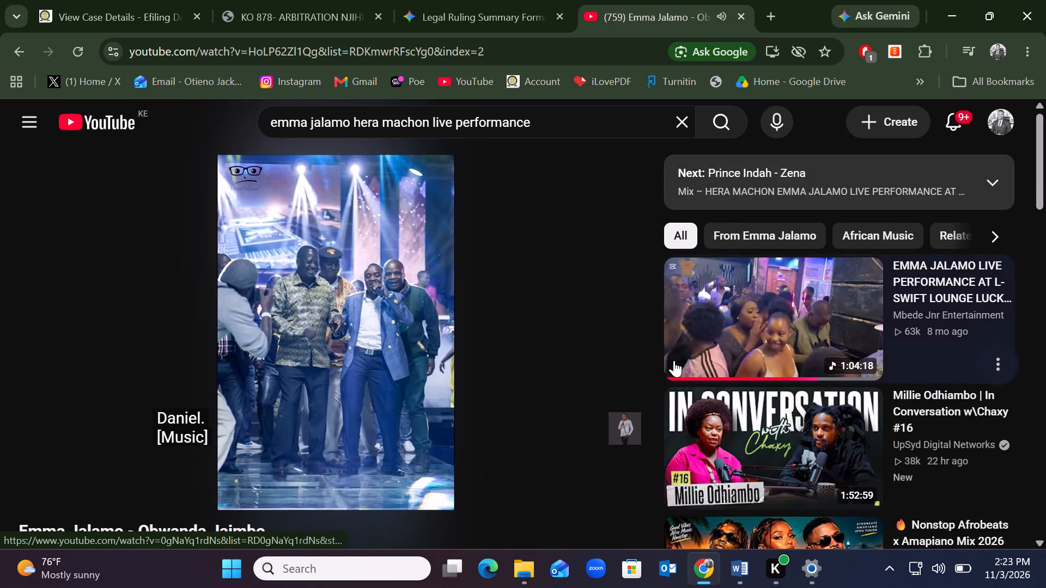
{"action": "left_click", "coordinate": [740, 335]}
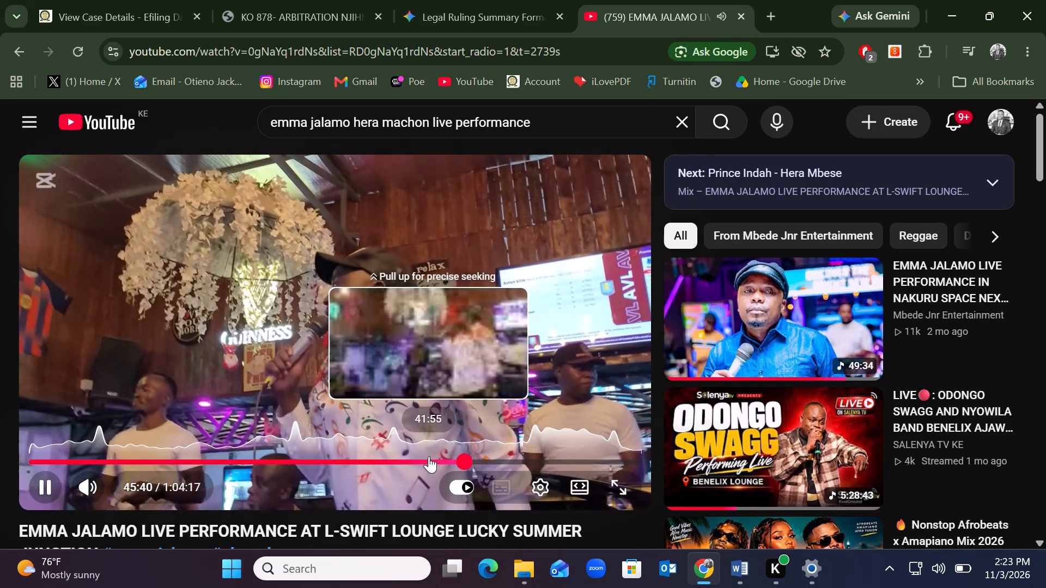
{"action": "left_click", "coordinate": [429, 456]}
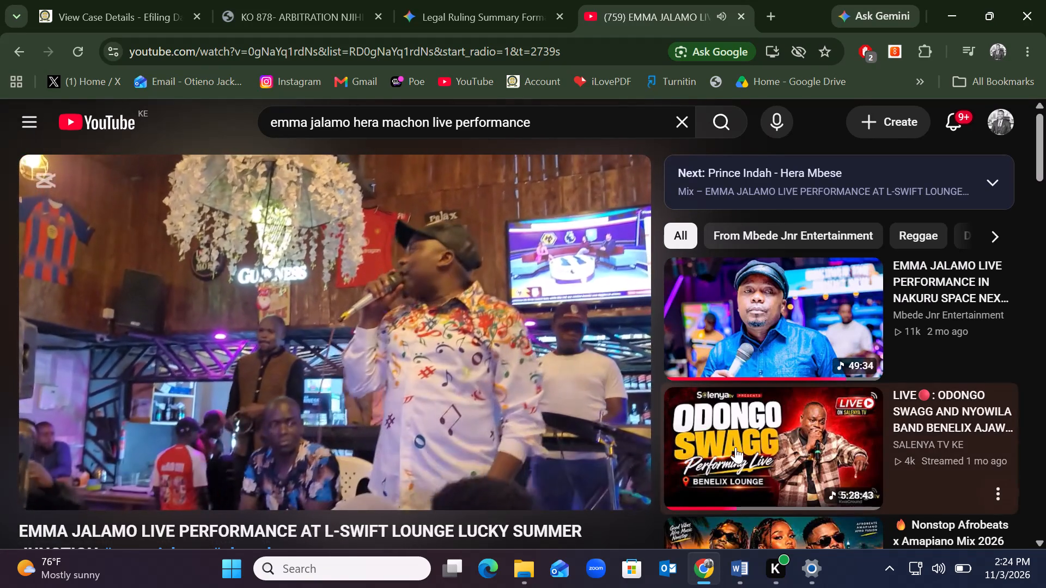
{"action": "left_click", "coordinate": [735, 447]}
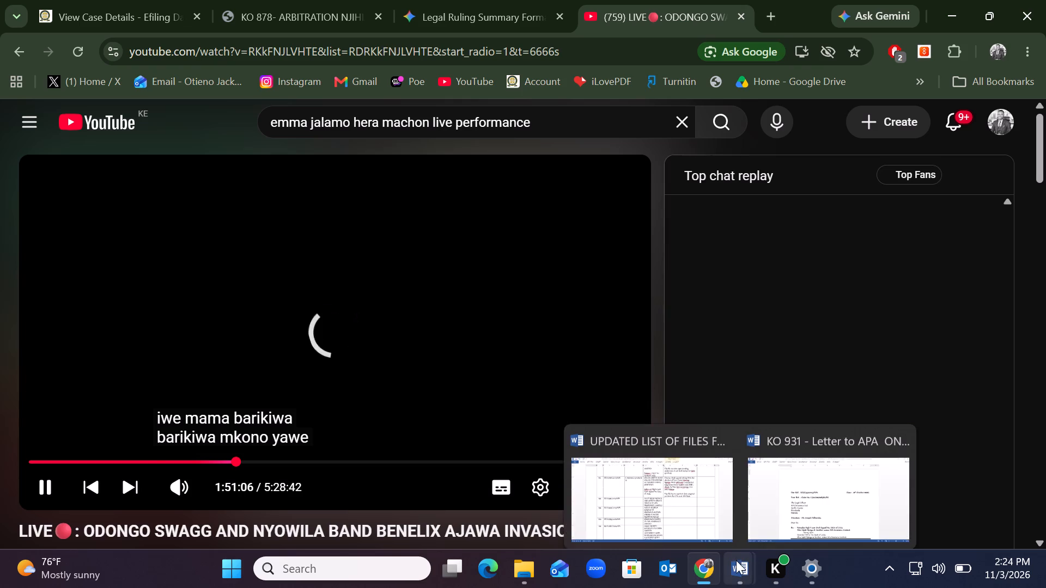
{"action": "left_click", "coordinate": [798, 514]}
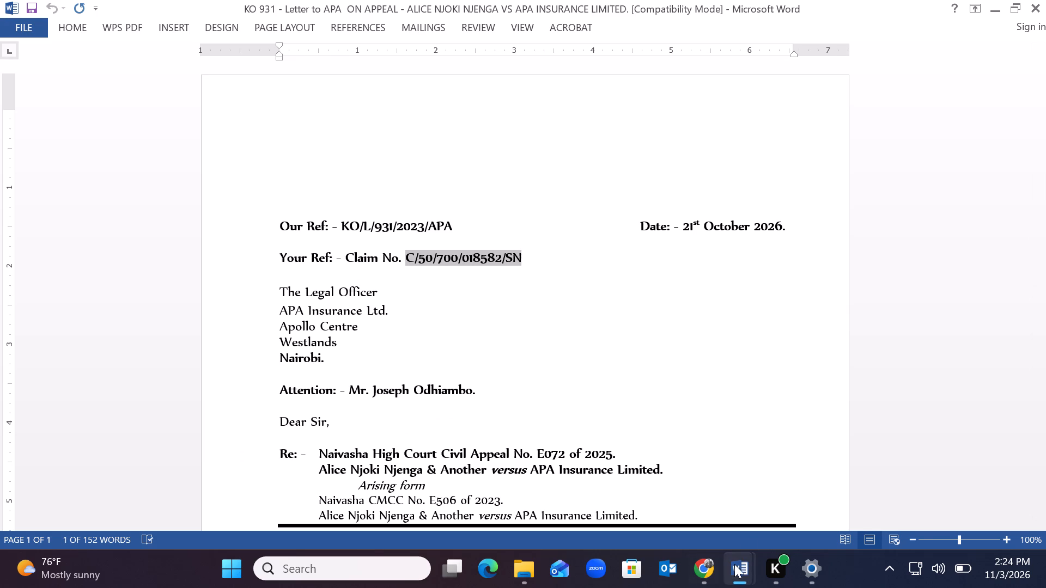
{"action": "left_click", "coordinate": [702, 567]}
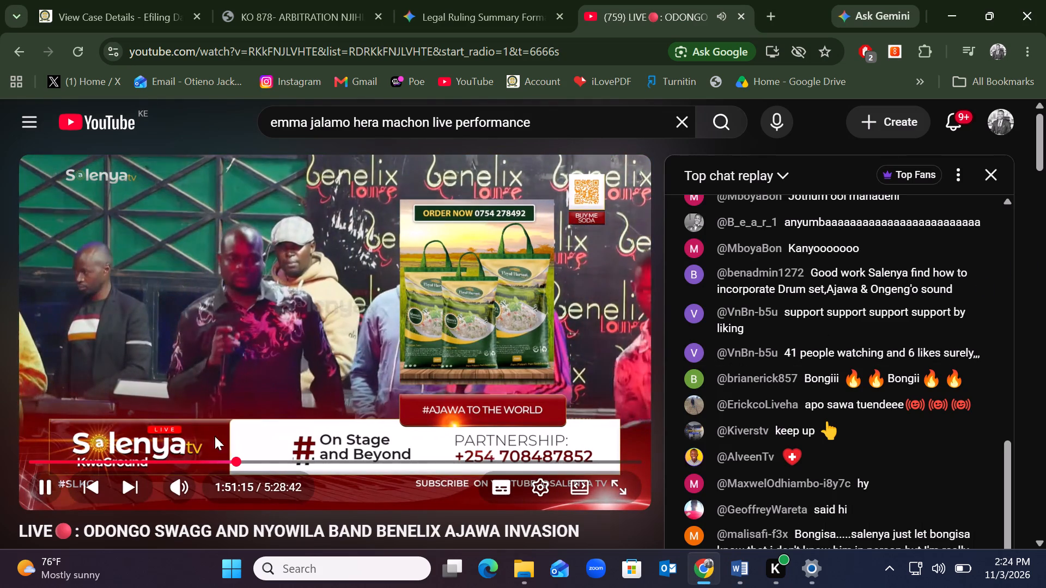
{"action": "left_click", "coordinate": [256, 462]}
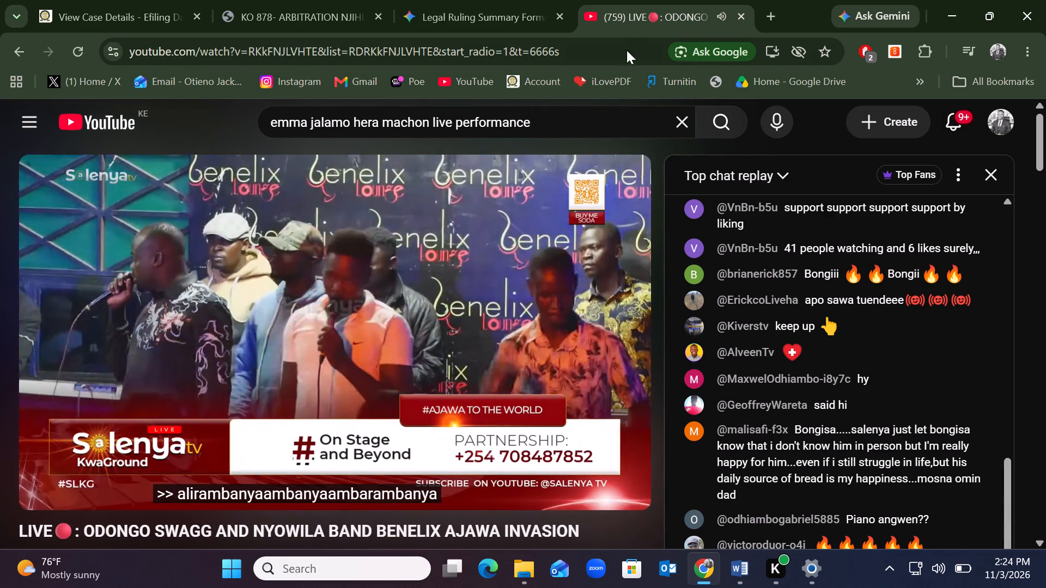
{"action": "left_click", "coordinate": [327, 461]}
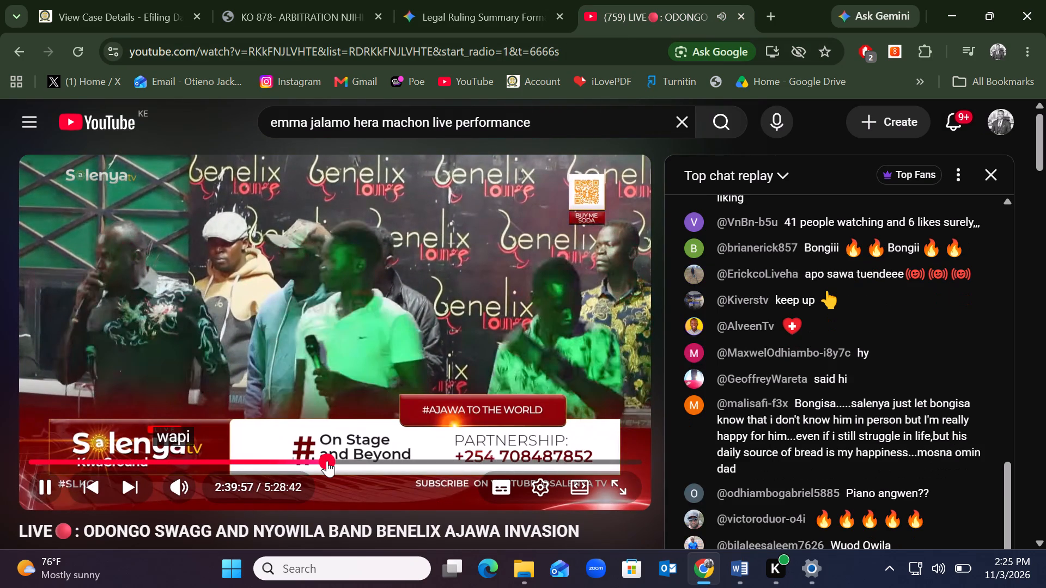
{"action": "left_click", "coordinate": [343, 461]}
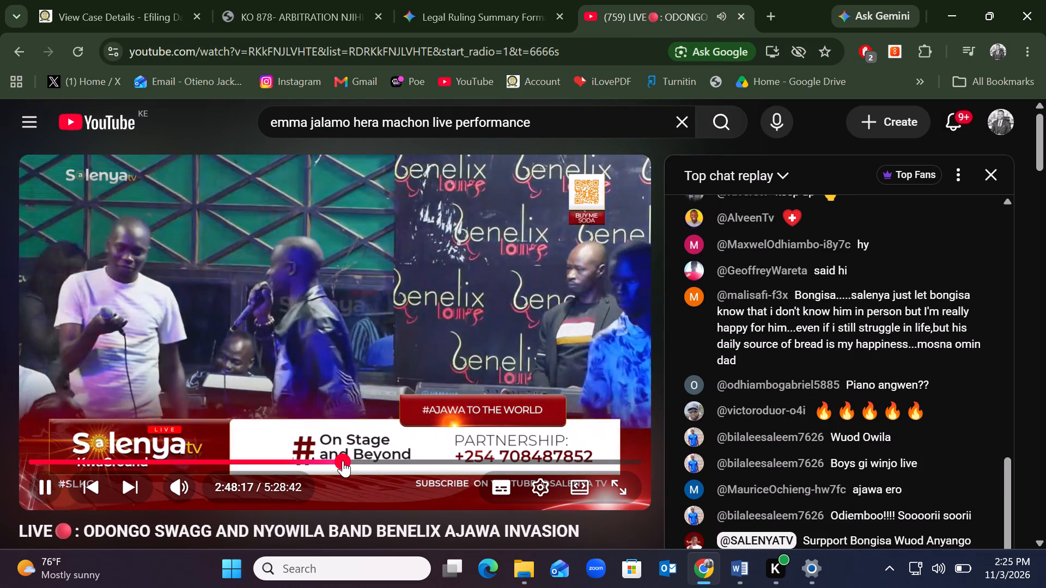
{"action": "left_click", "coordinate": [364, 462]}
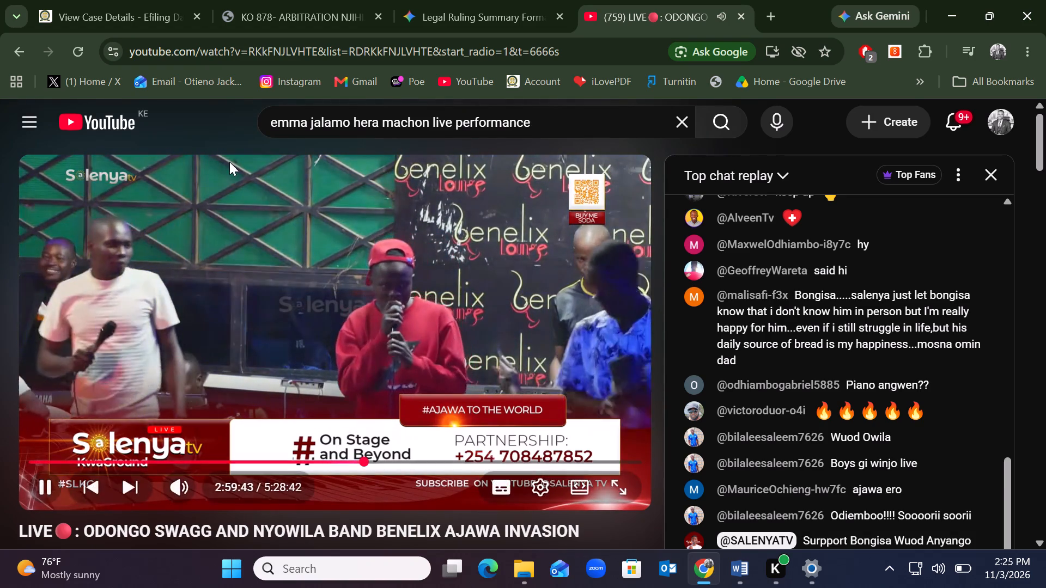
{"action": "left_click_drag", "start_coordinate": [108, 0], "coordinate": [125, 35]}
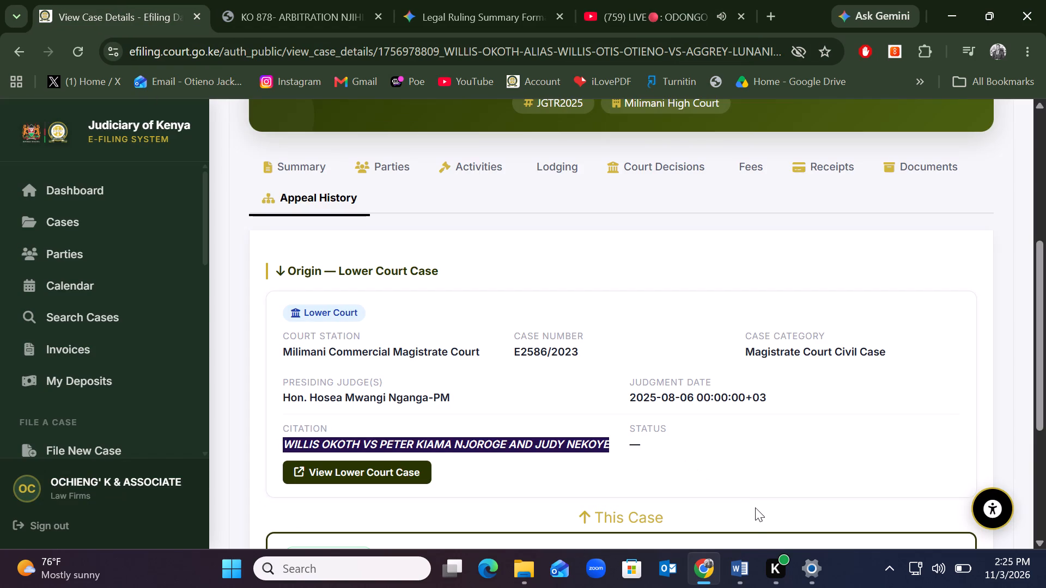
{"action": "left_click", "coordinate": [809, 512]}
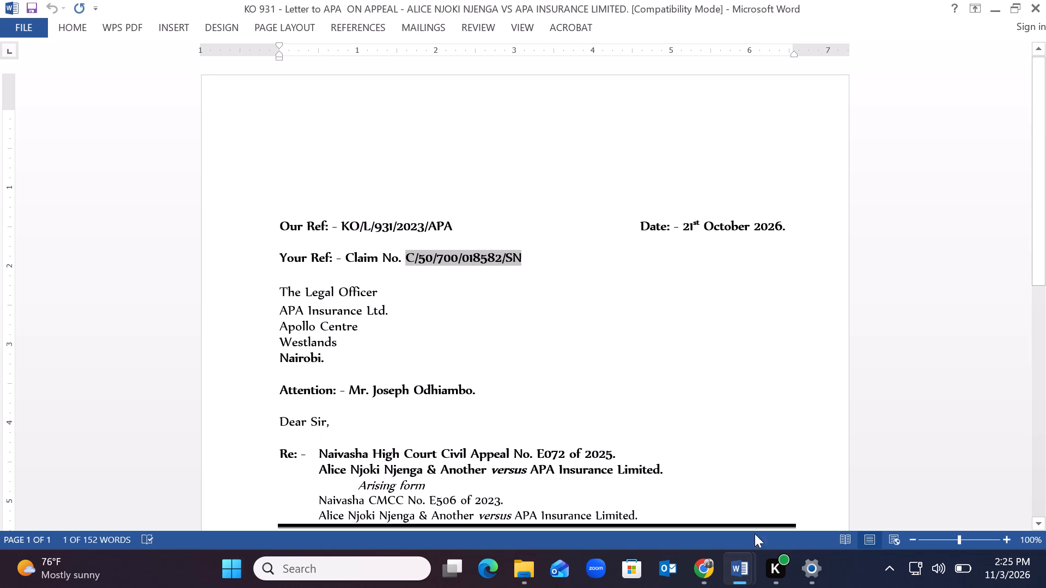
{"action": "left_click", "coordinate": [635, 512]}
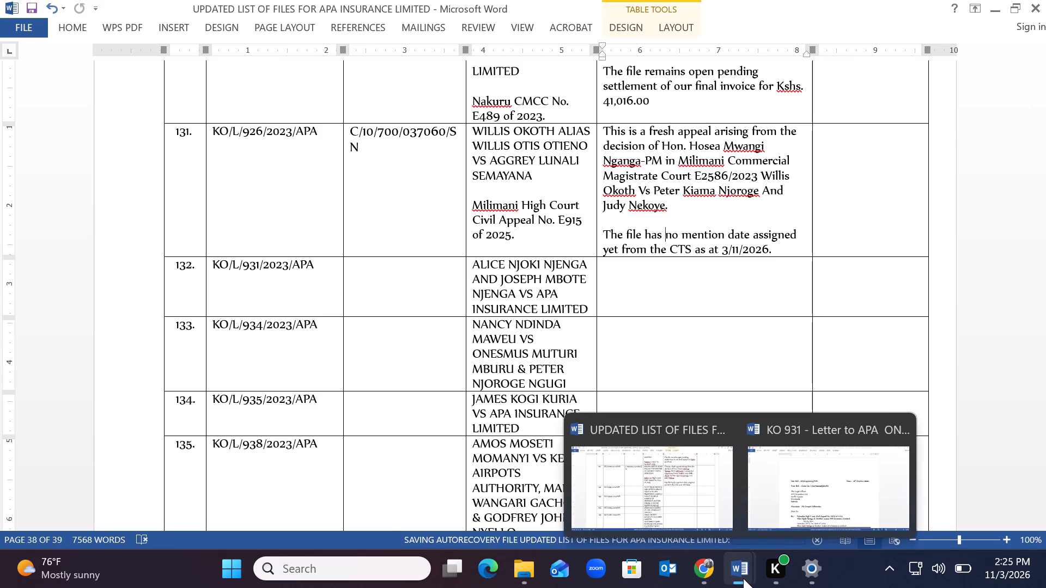
Move the K app ahead of File Explorer in the taskbar order and close the Settings window.
{"action": "left_click_drag", "start_coordinate": [781, 573], "coordinate": [544, 562]}
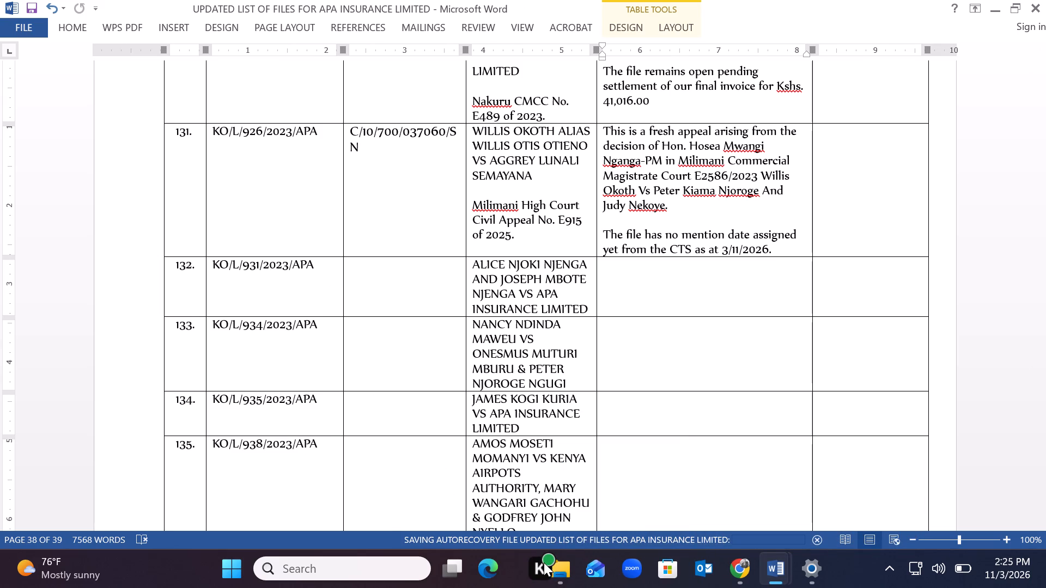
{"action": "left_click_drag", "start_coordinate": [544, 562], "coordinate": [544, 562]}
{"action": "left_click", "coordinate": [811, 566]}
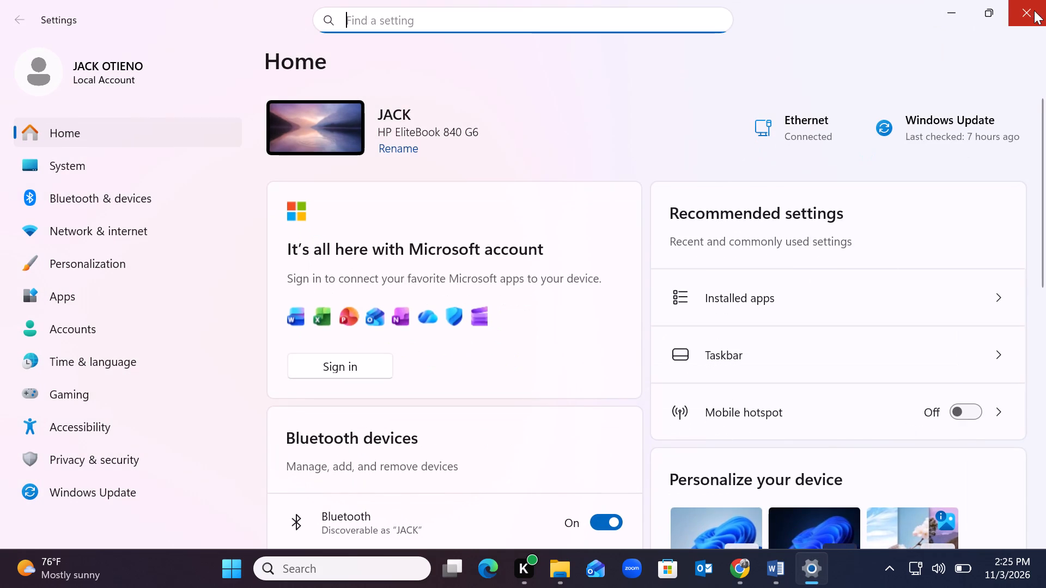
{"action": "left_click", "coordinate": [1034, 10]}
Insert the claim number from the KO 931 letter's "Your Ref" line into row 132's empty claim number cell, as plain text.
{"action": "left_click", "coordinate": [801, 578]}
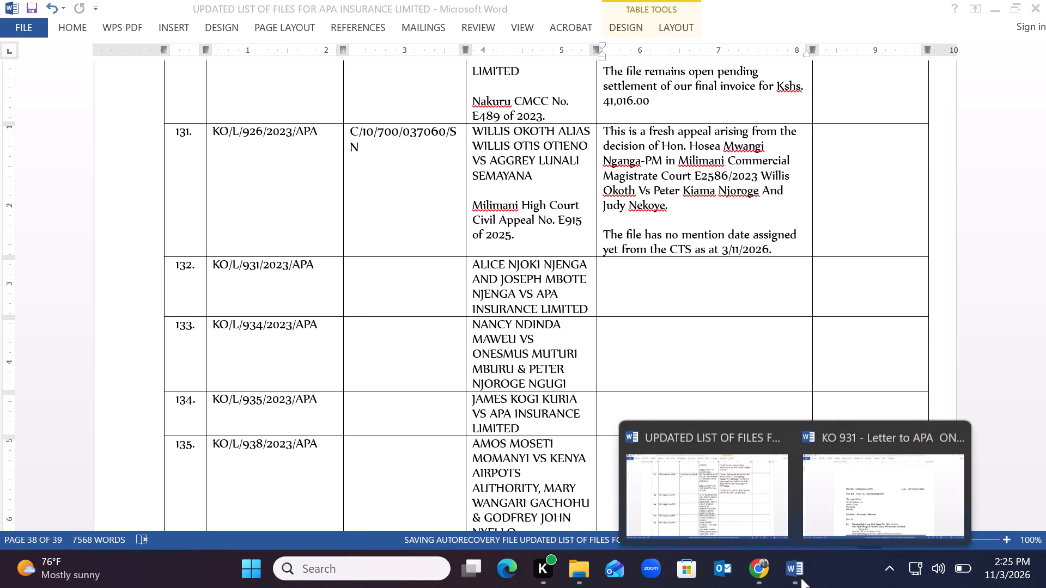
{"action": "left_click", "coordinate": [846, 501]}
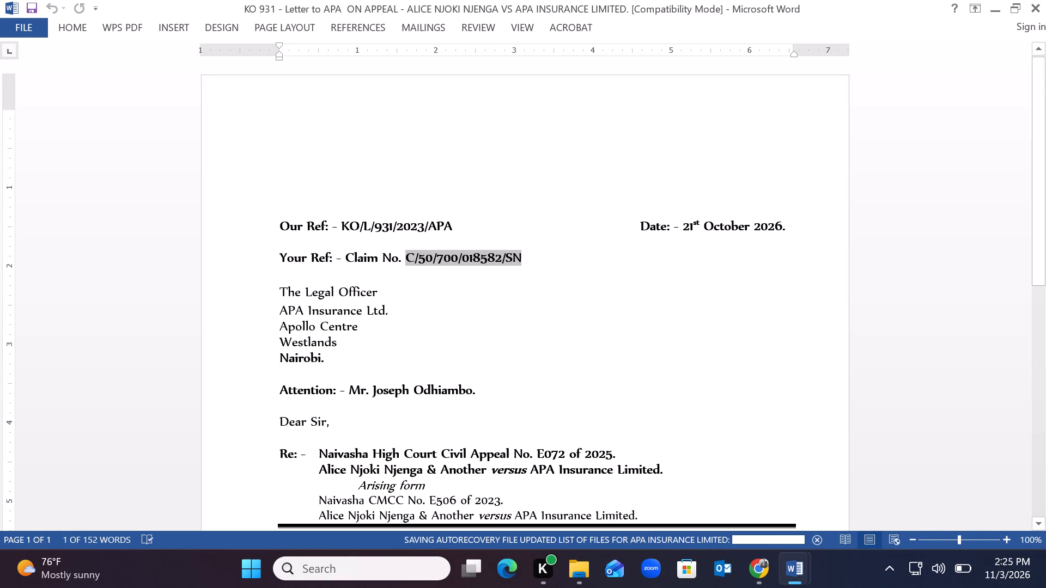
{"action": "key", "text": "ctrl+c"}
{"action": "left_click", "coordinate": [730, 513]}
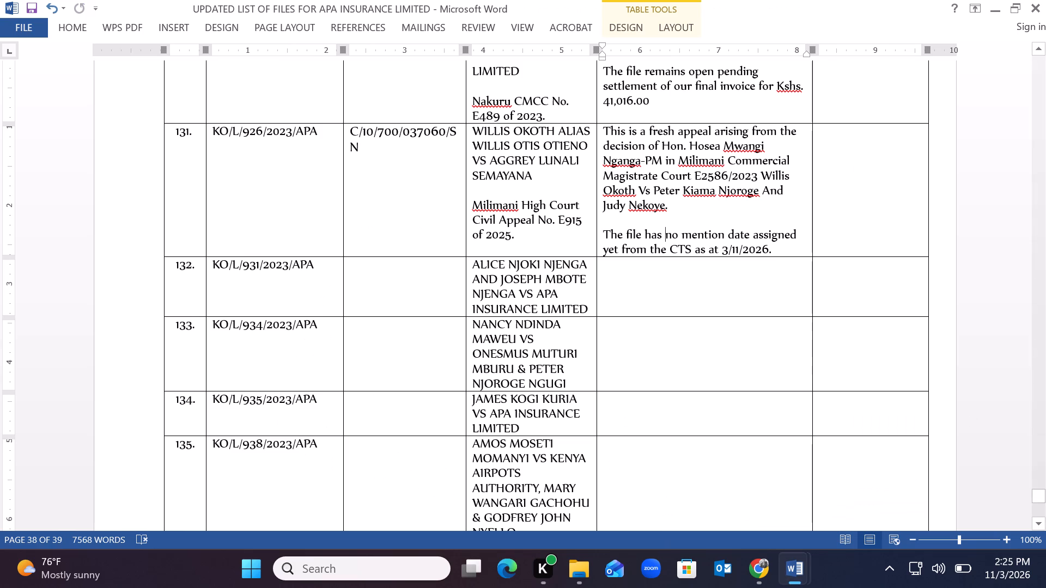
{"action": "left_click", "coordinate": [376, 268]}
{"action": "key", "text": "ctrl+v"}
{"action": "left_click", "coordinate": [392, 296]}
{"action": "left_click", "coordinate": [437, 335]}
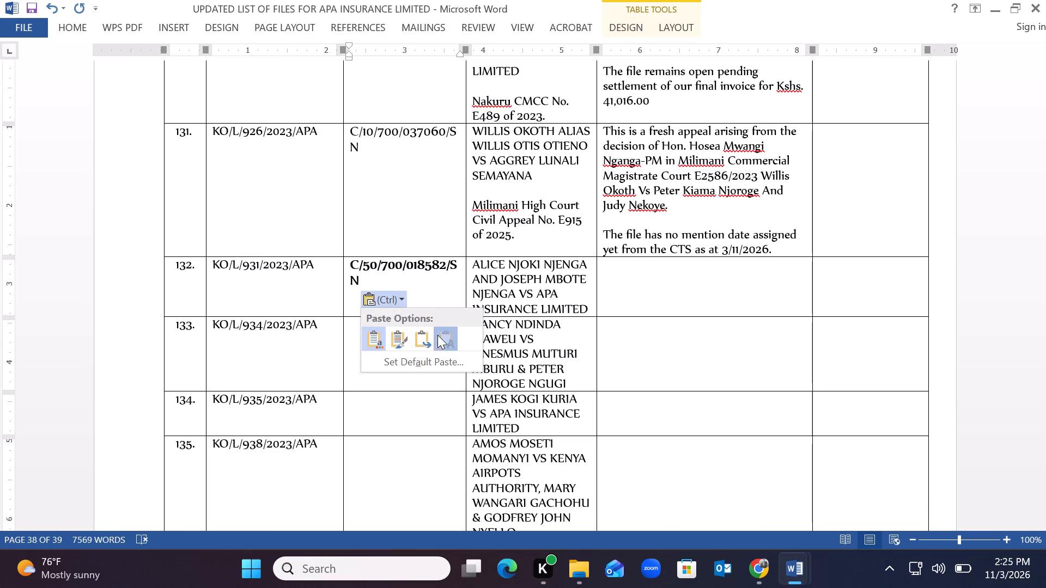
Below row 132's party names, after a blank line, add "Naivasha High Court Civil Appeal No. E072 of 2025." from the KO 931 letter as plain text.
{"action": "left_click", "coordinate": [597, 311]}
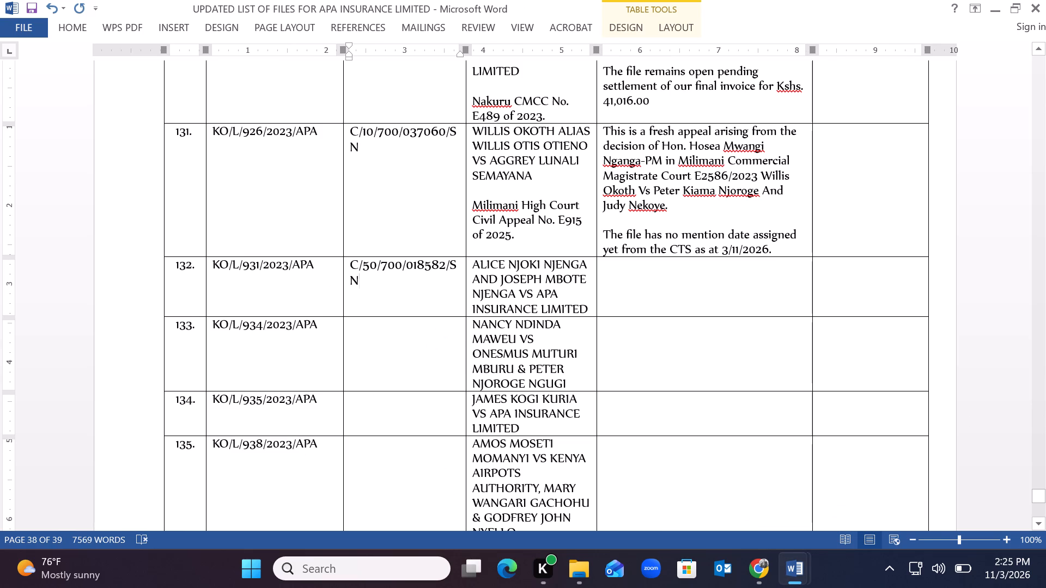
{"action": "left_click", "coordinate": [591, 306]}
{"action": "key", "text": "Return"}
{"action": "key", "text": "Return"}
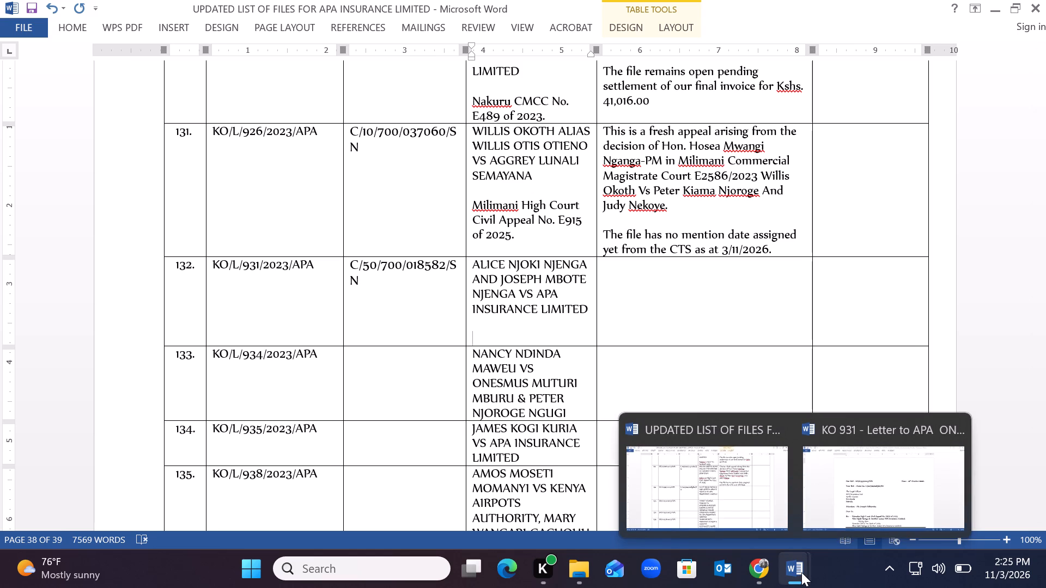
{"action": "left_click", "coordinate": [840, 516]}
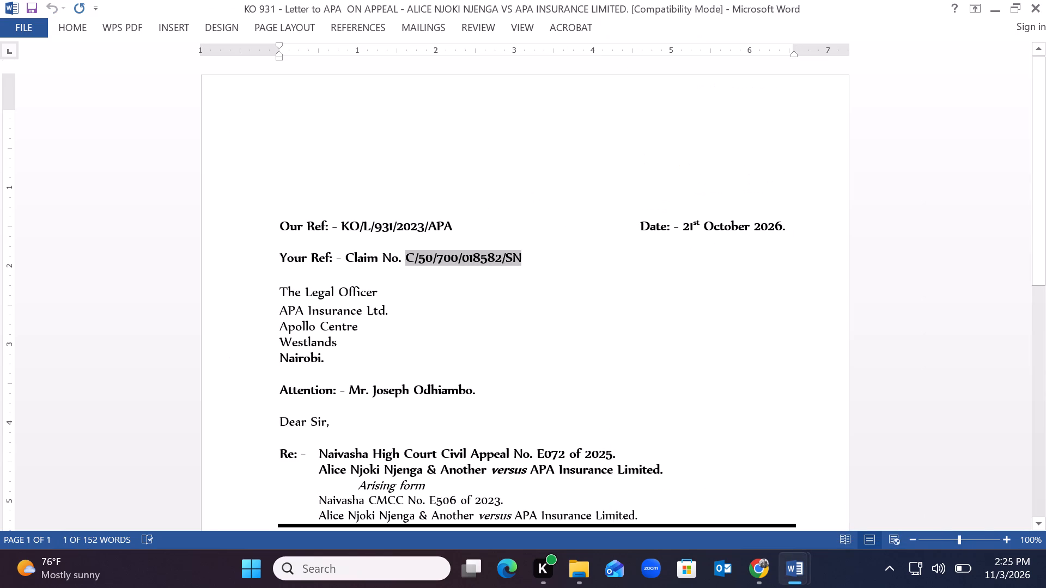
{"action": "left_click_drag", "start_coordinate": [319, 455], "coordinate": [607, 451]}
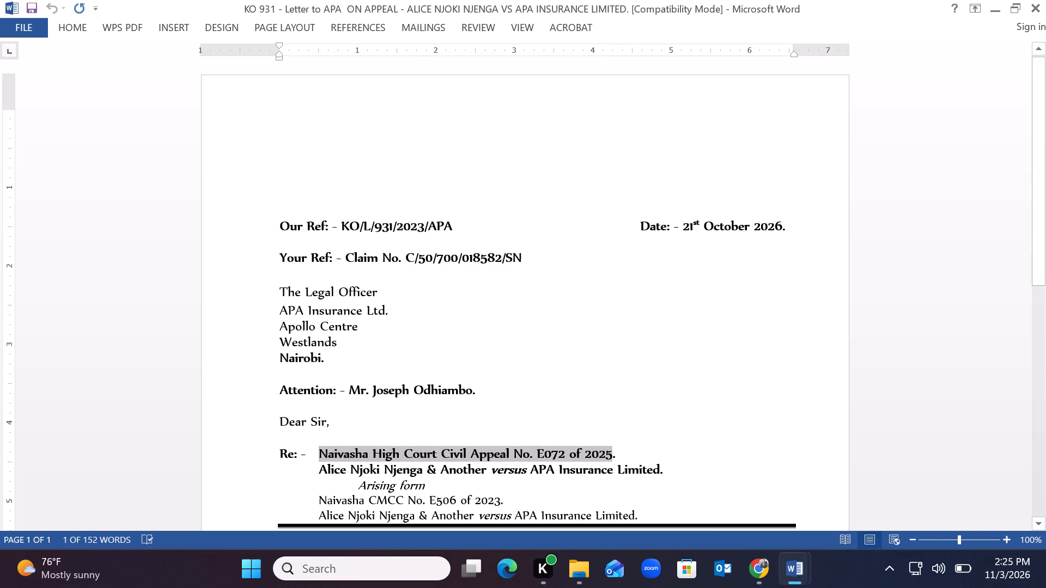
{"action": "left_click_drag", "start_coordinate": [607, 451], "coordinate": [617, 453]}
{"action": "key", "text": "ctrl+c"}
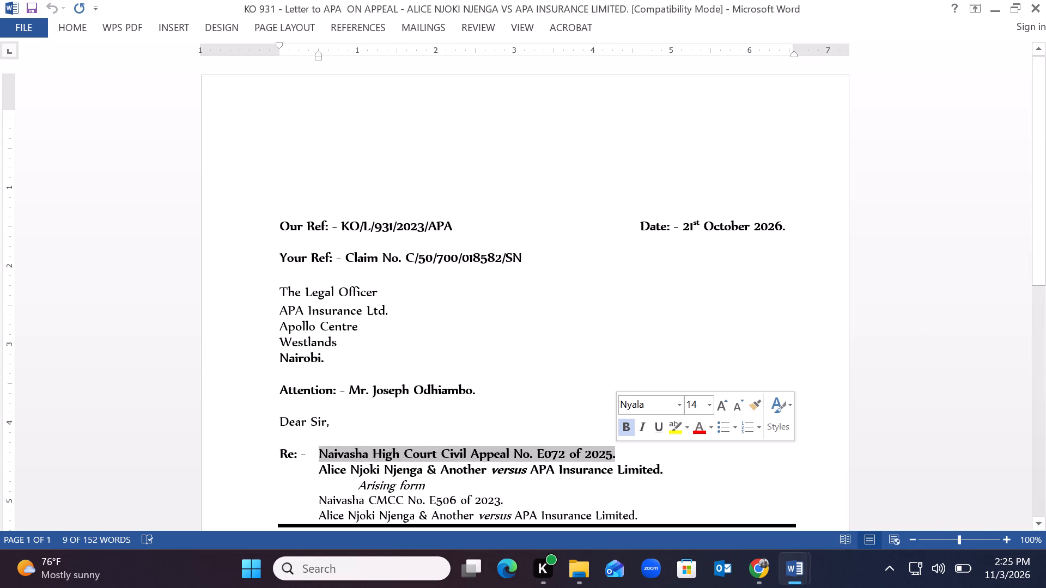
{"action": "left_click", "coordinate": [698, 519]}
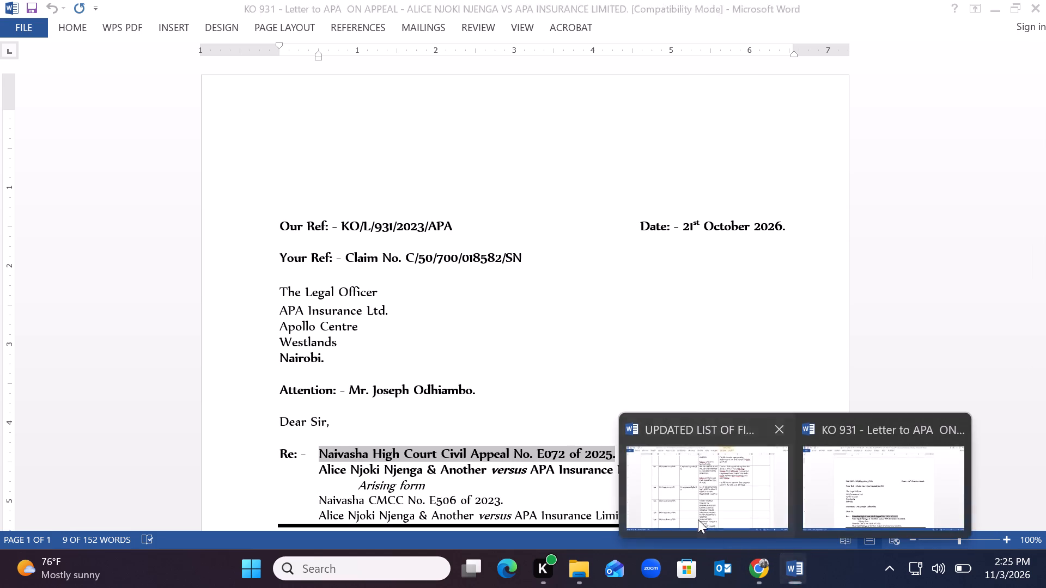
{"action": "key", "text": "ctrl+v"}
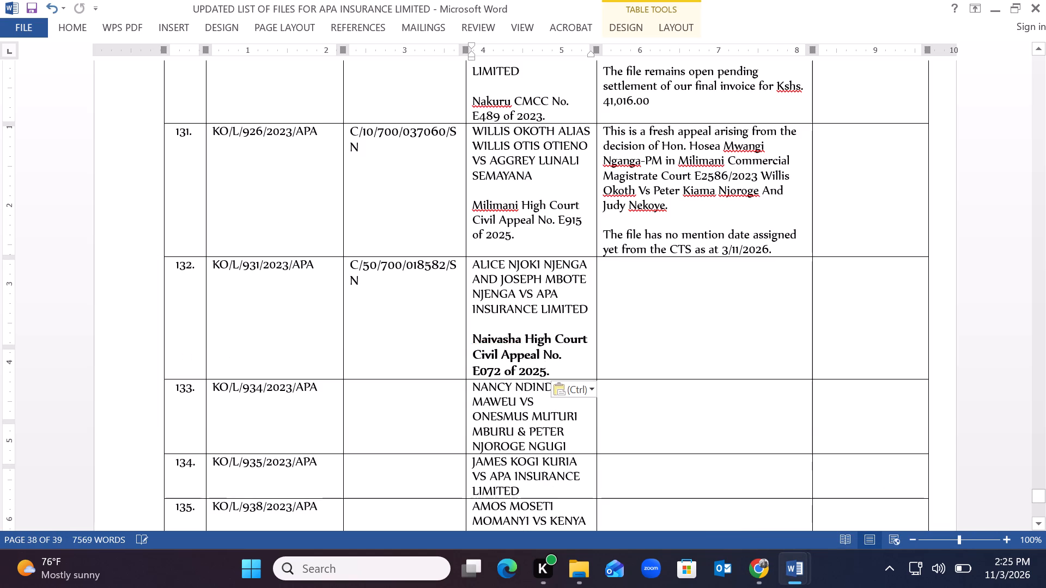
{"action": "left_click", "coordinate": [564, 390]}
{"action": "left_click", "coordinate": [642, 432]}
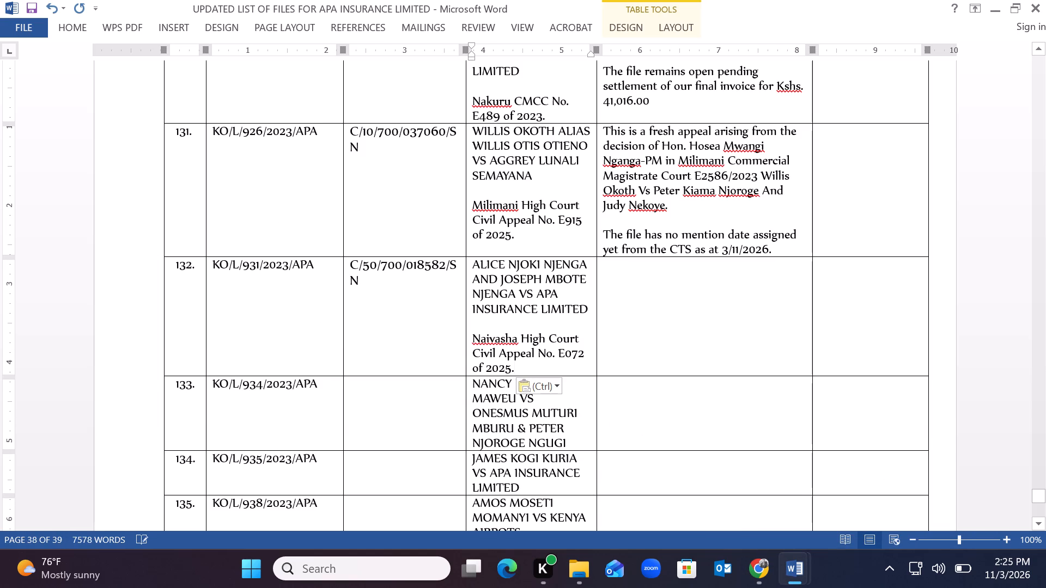
In row 132's status cell, insert "ruling will be on 23rd November 2026" from the KO 931 letter as plain text.
{"action": "left_click", "coordinate": [635, 274]}
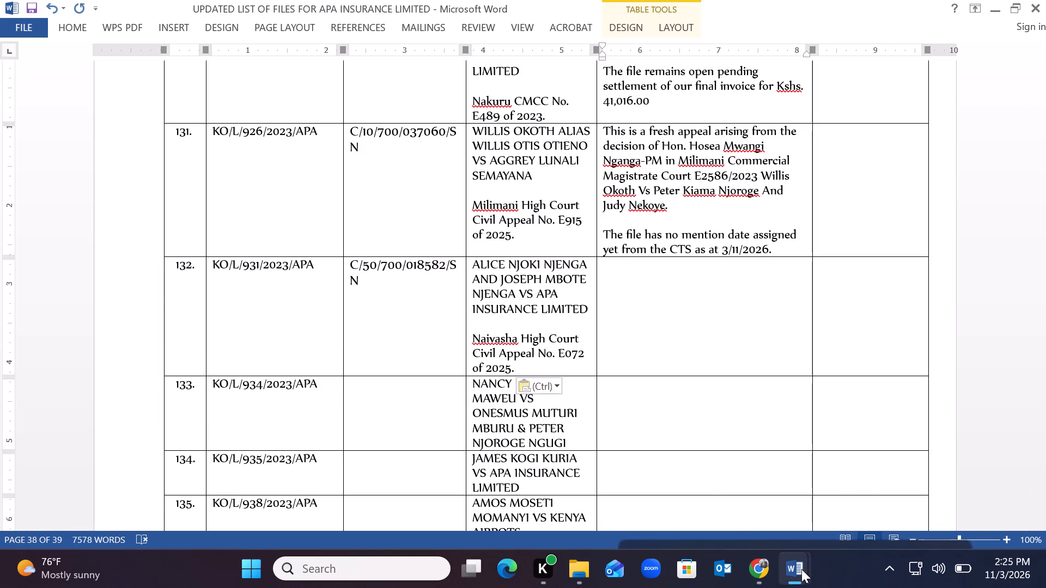
{"action": "left_click", "coordinate": [848, 500]}
{"action": "scroll", "coordinate": [672, 455], "scroll_direction": "down", "scroll_amount": 7}
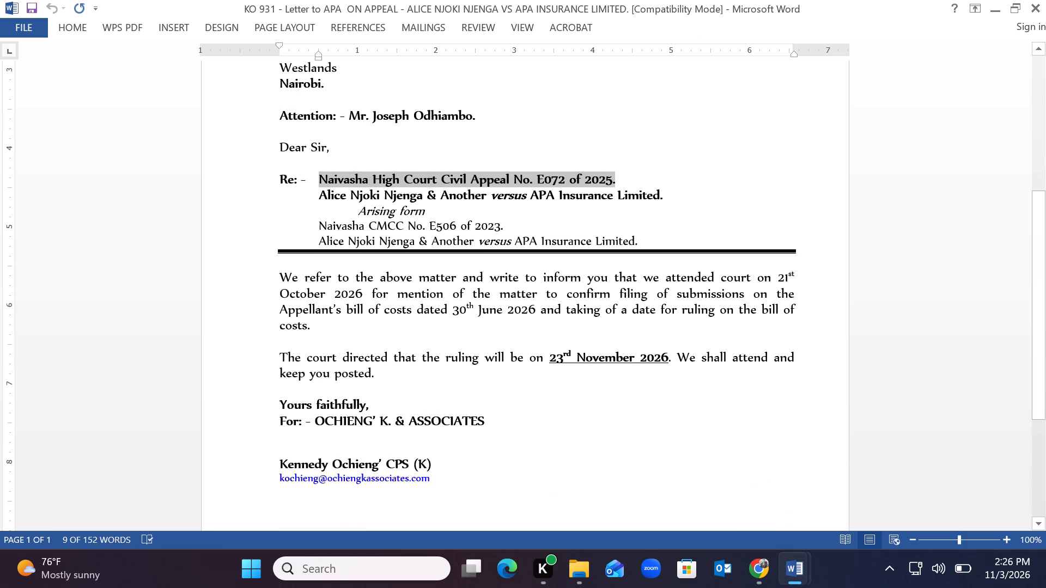
{"action": "left_click_drag", "start_coordinate": [444, 357], "coordinate": [662, 352]}
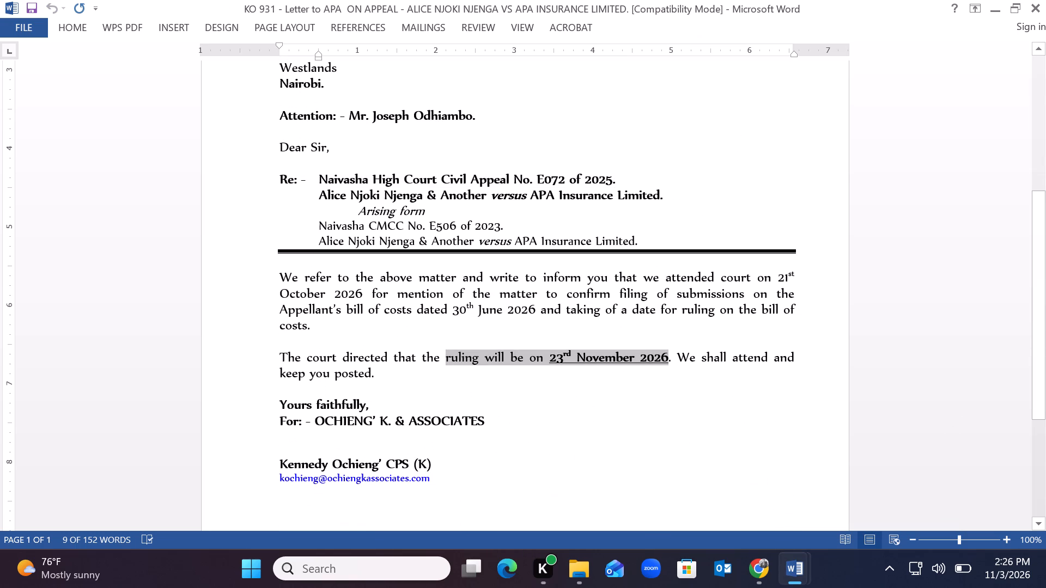
{"action": "key", "text": "ctrl+c"}
{"action": "left_click", "coordinate": [735, 519]}
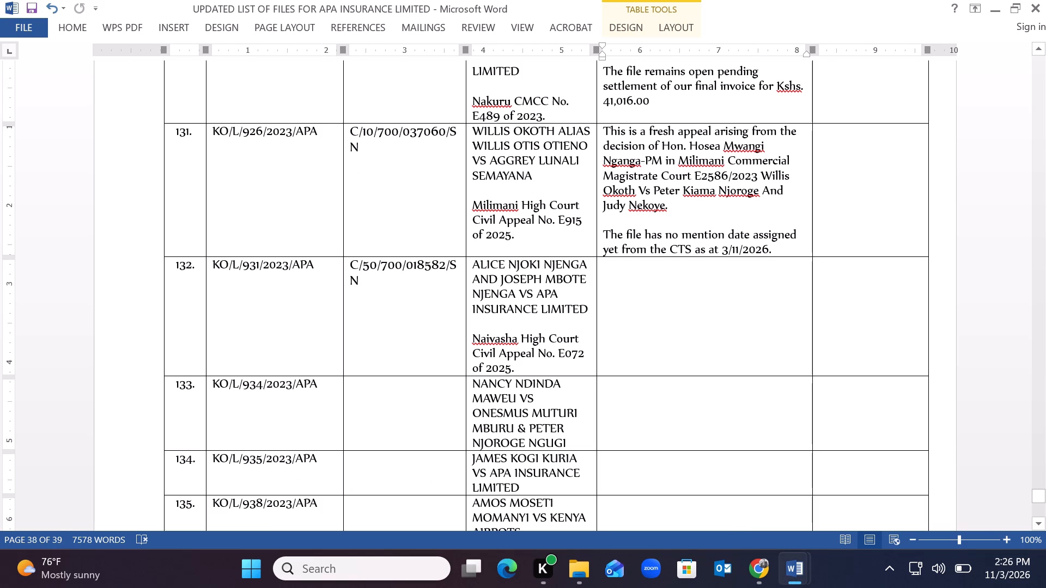
{"action": "key", "text": "ctrl+v"}
{"action": "left_click", "coordinate": [658, 301]}
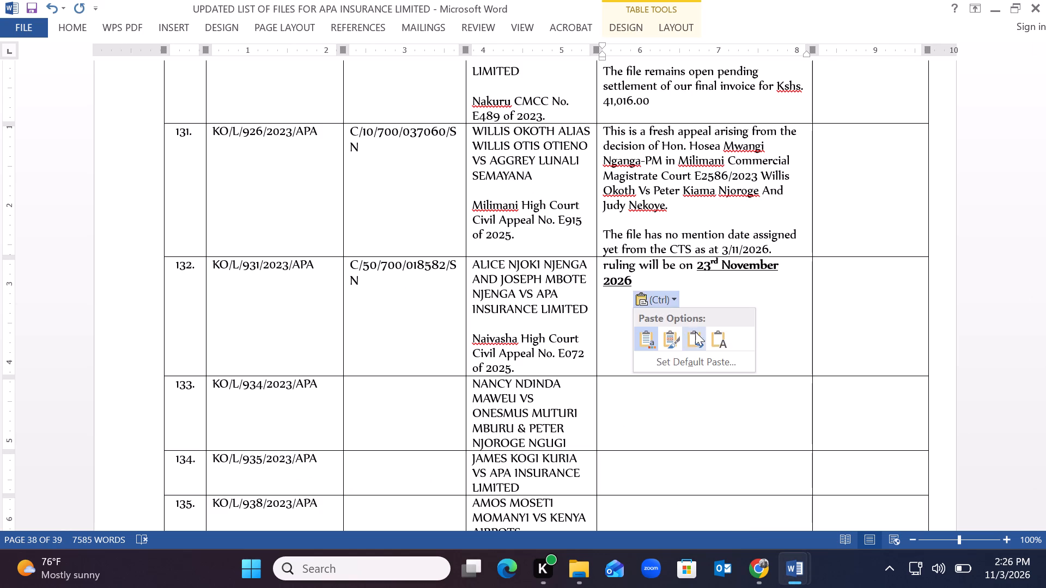
{"action": "left_click", "coordinate": [719, 339]}
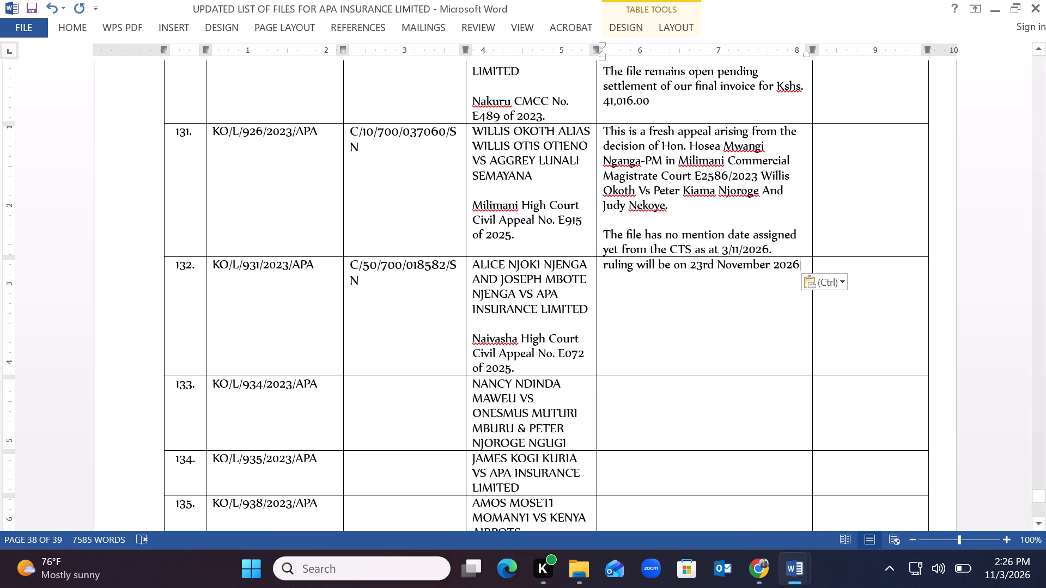
Edit row 132's status note to read "Ruling on 23rd November 2026".
{"action": "left_click", "coordinate": [609, 268]}
{"action": "key", "text": "BackSpace"}
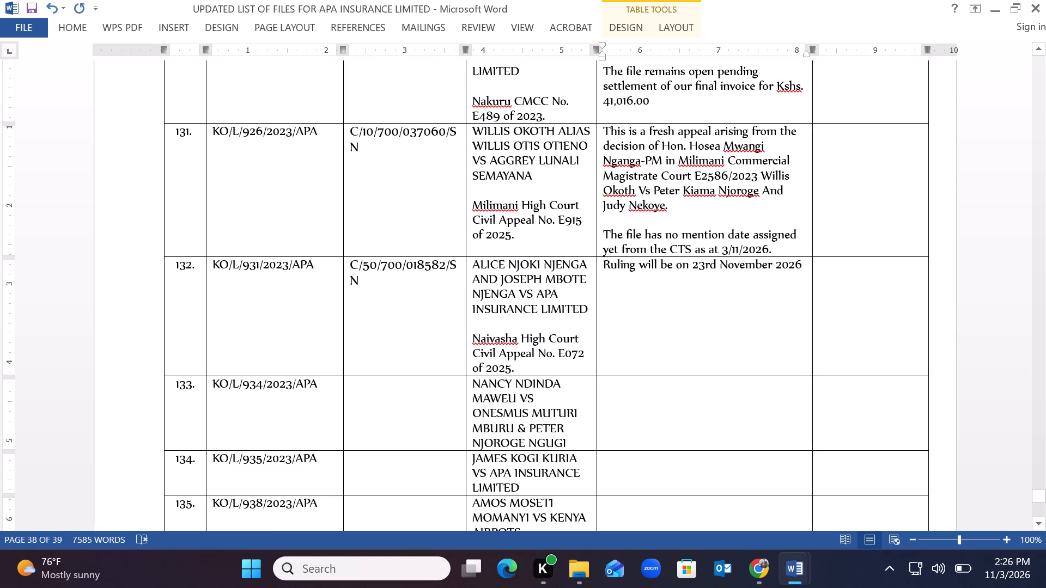
{"action": "left_click_drag", "start_coordinate": [676, 266], "coordinate": [646, 266]}
{"action": "key", "text": "BackSpace"}
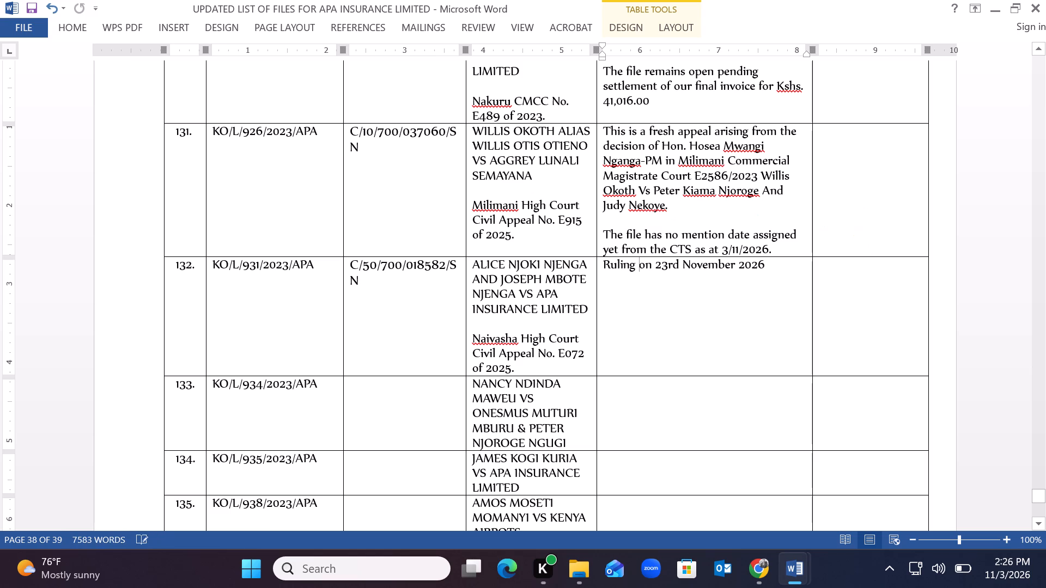
Close the KO 931 file search and open the KO 934 letter to APA with final invoice for row 133.
{"action": "left_click", "coordinate": [400, 399]}
{"action": "left_click", "coordinate": [577, 566]}
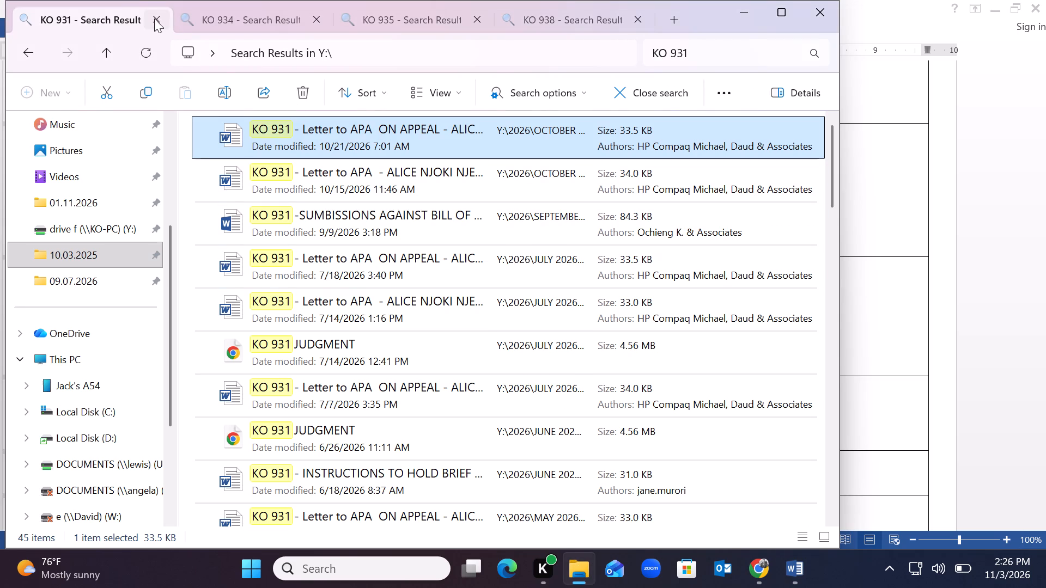
{"action": "left_click", "coordinate": [154, 19]}
{"action": "double_click", "coordinate": [386, 133]}
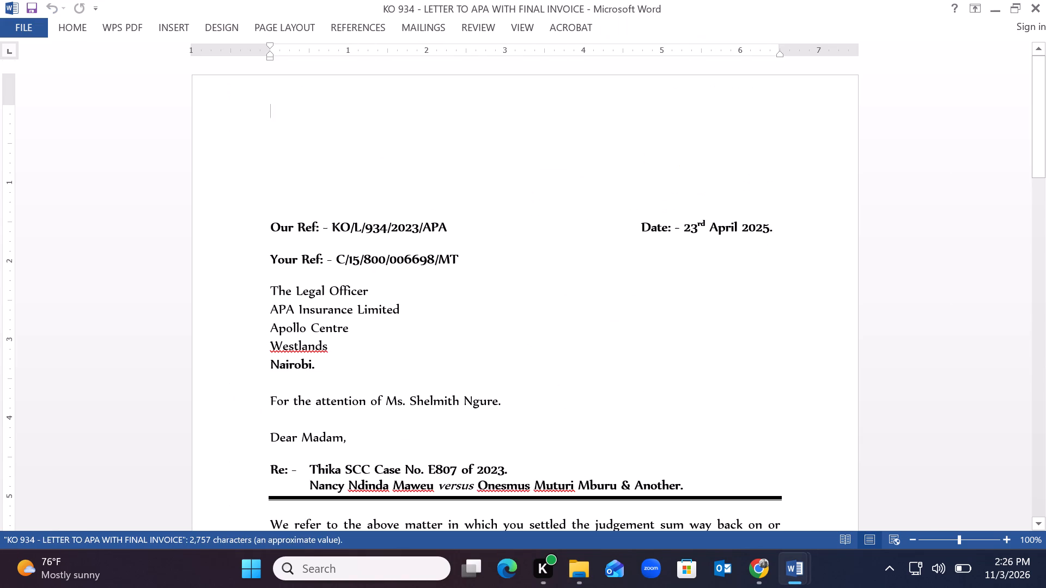
{"action": "left_click_drag", "start_coordinate": [339, 260], "coordinate": [351, 260]}
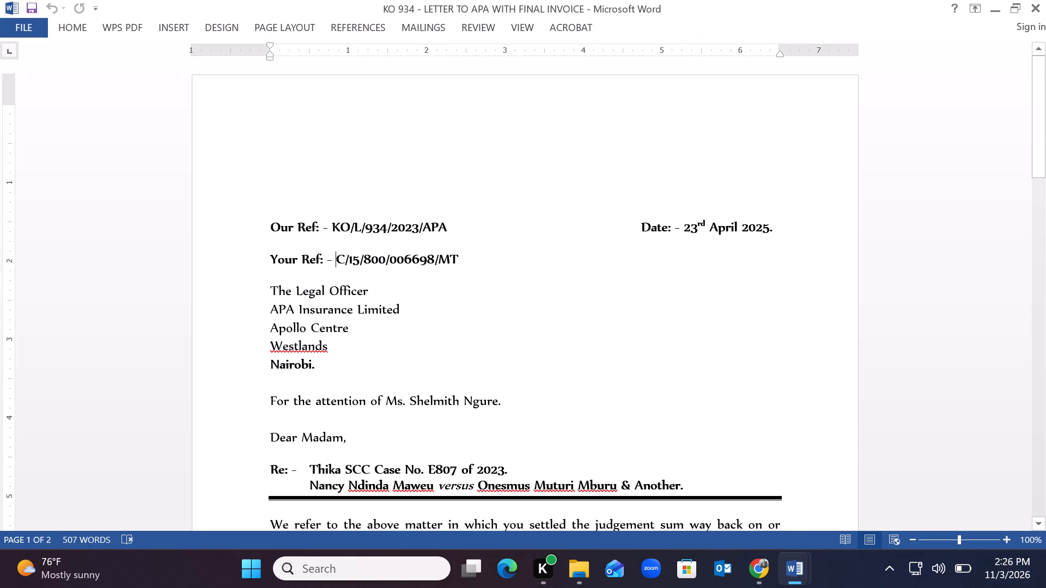
{"action": "left_click_drag", "start_coordinate": [351, 260], "coordinate": [466, 258]}
{"action": "key", "text": "ctrl+c"}
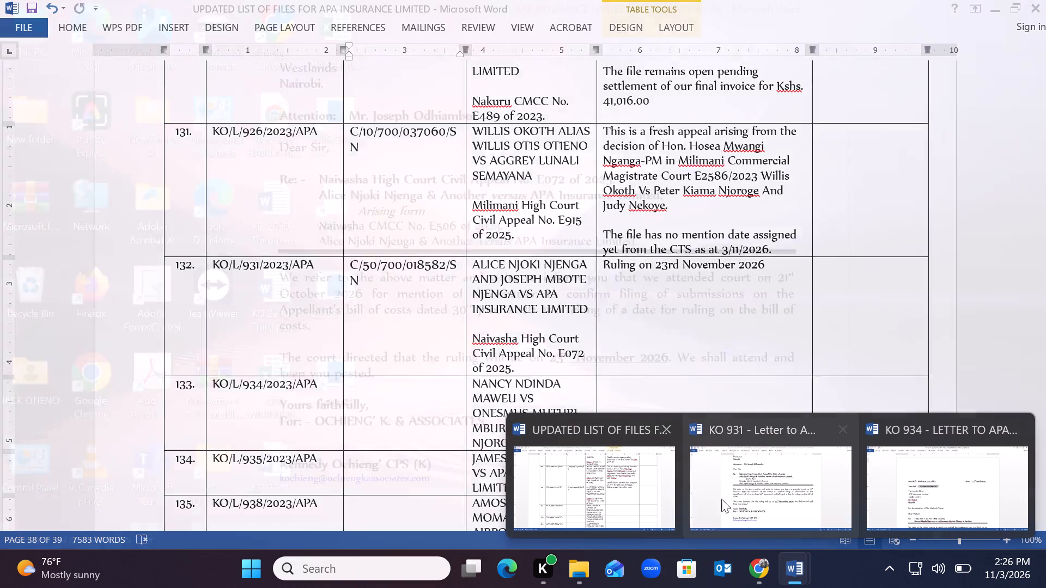
{"action": "left_click", "coordinate": [834, 429]}
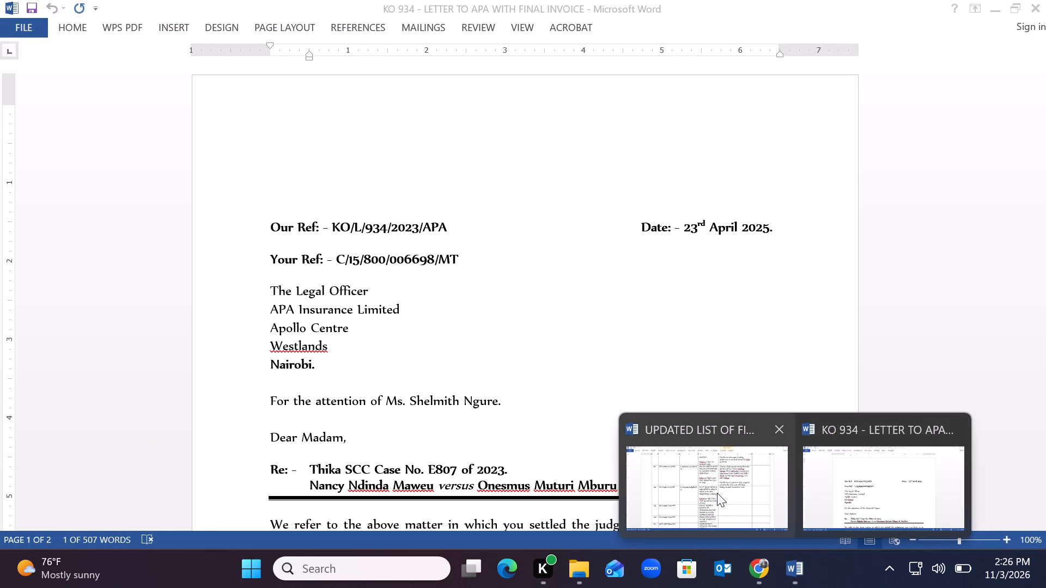
{"action": "left_click", "coordinate": [716, 493]}
{"action": "key", "text": "ctrl+v"}
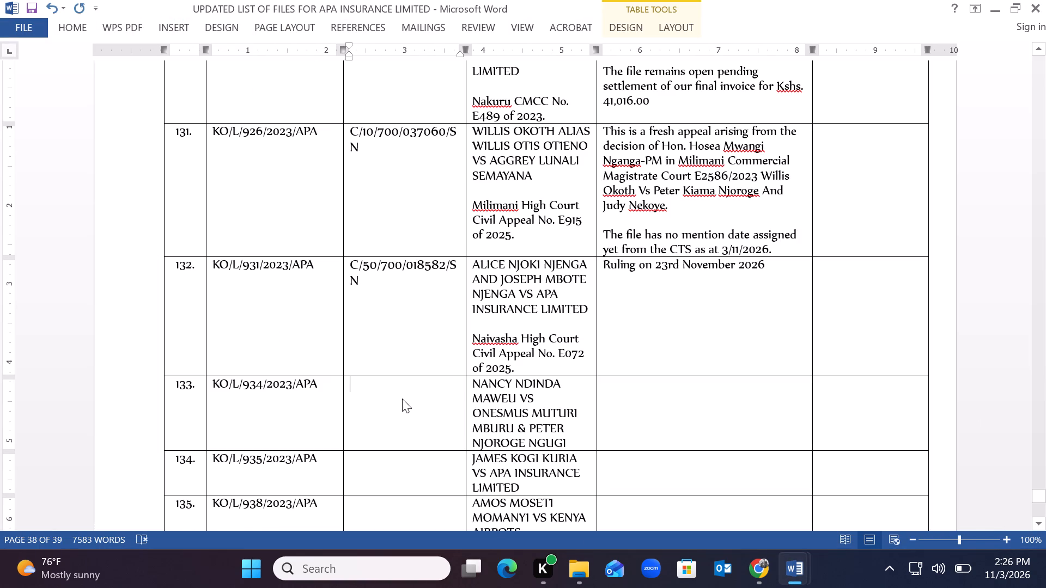
{"action": "left_click", "coordinate": [438, 420]}
{"action": "left_click", "coordinate": [488, 452]}
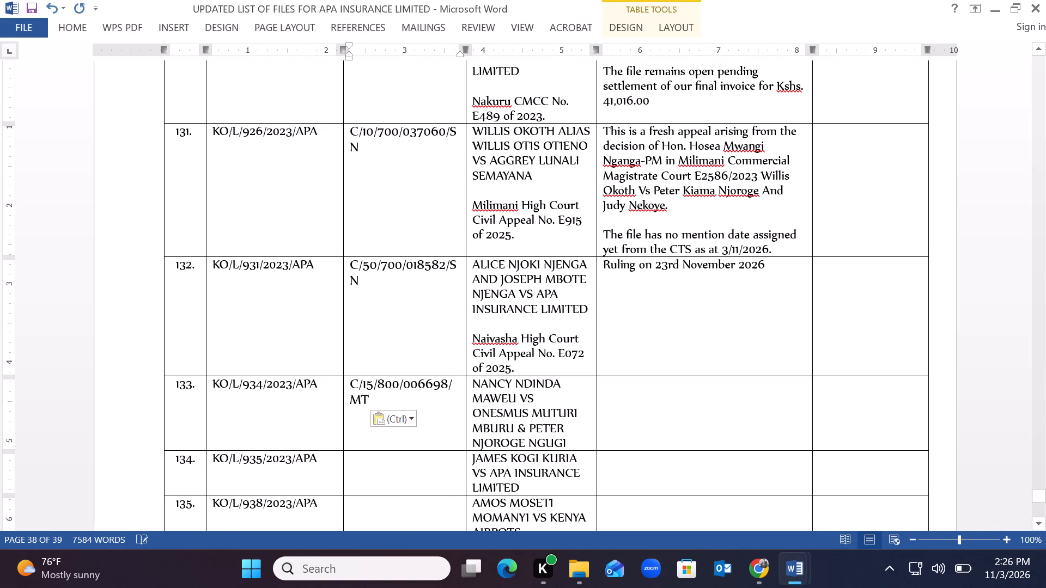
{"action": "left_click", "coordinate": [572, 442]}
{"action": "key", "text": "Return"}
{"action": "key", "text": "Return"}
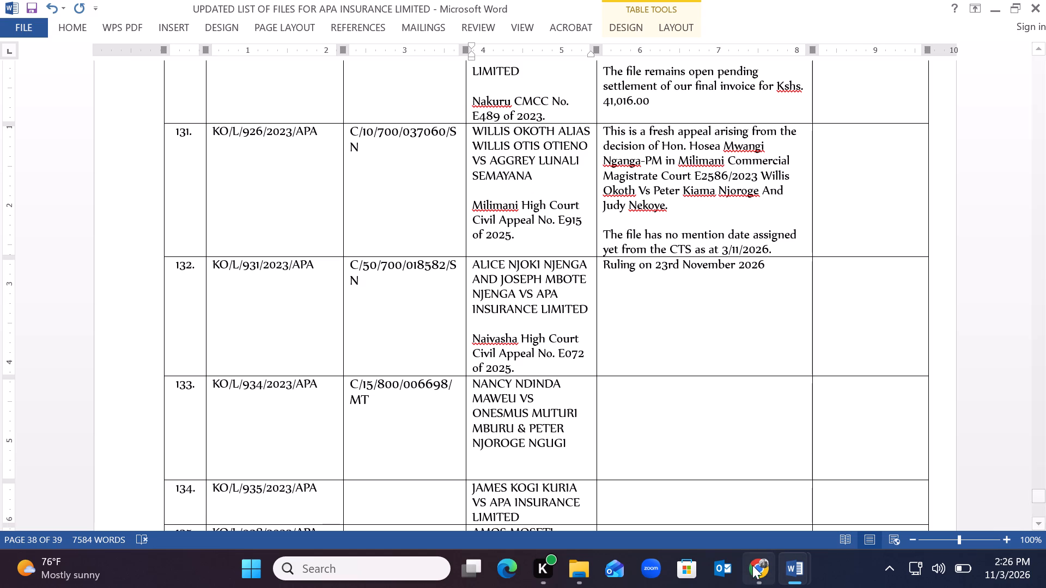
{"action": "left_click", "coordinate": [765, 569]}
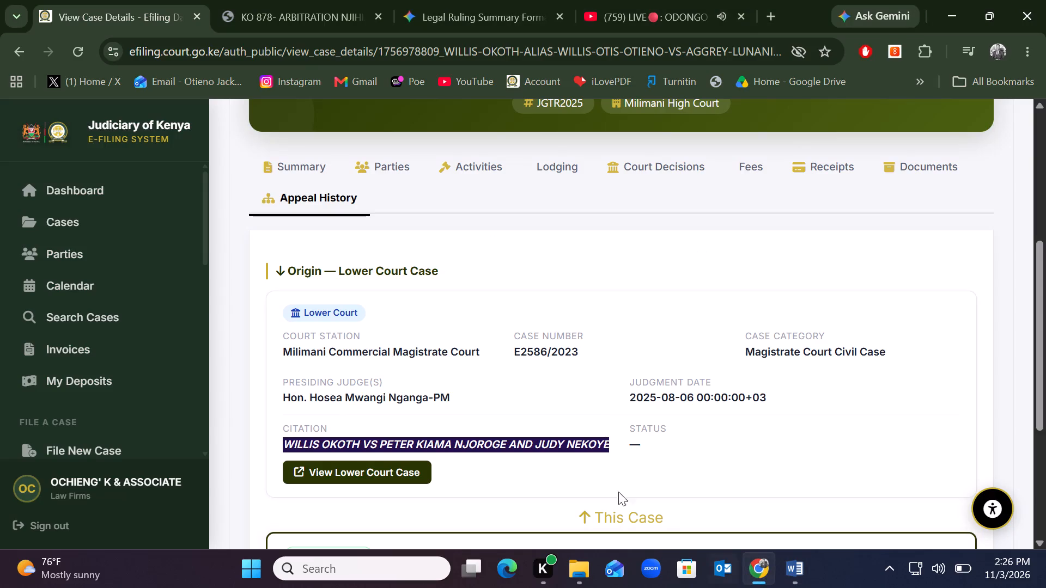
{"action": "left_click", "coordinate": [618, 0]}
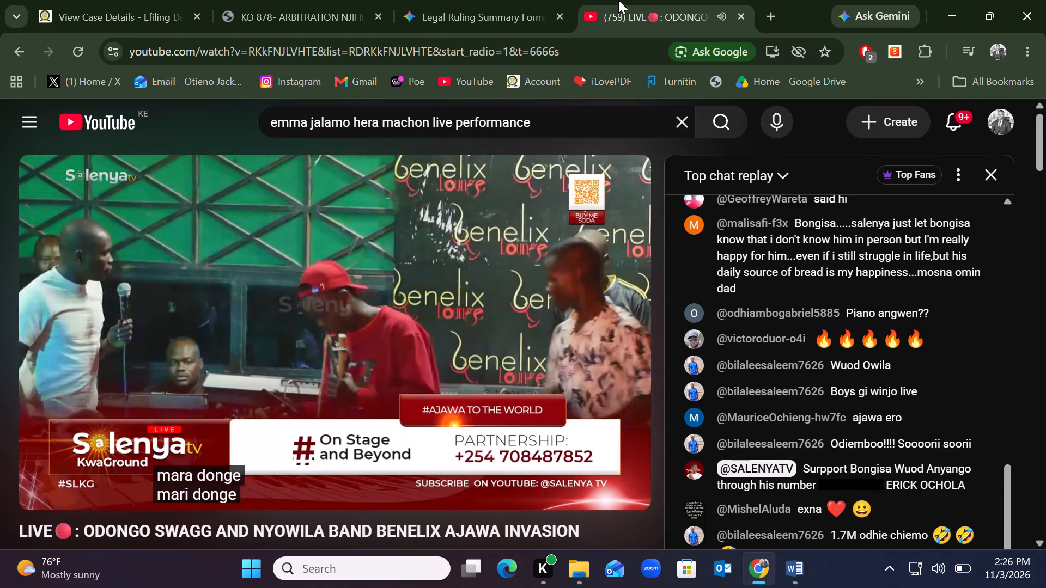
{"action": "left_click", "coordinate": [279, 0]}
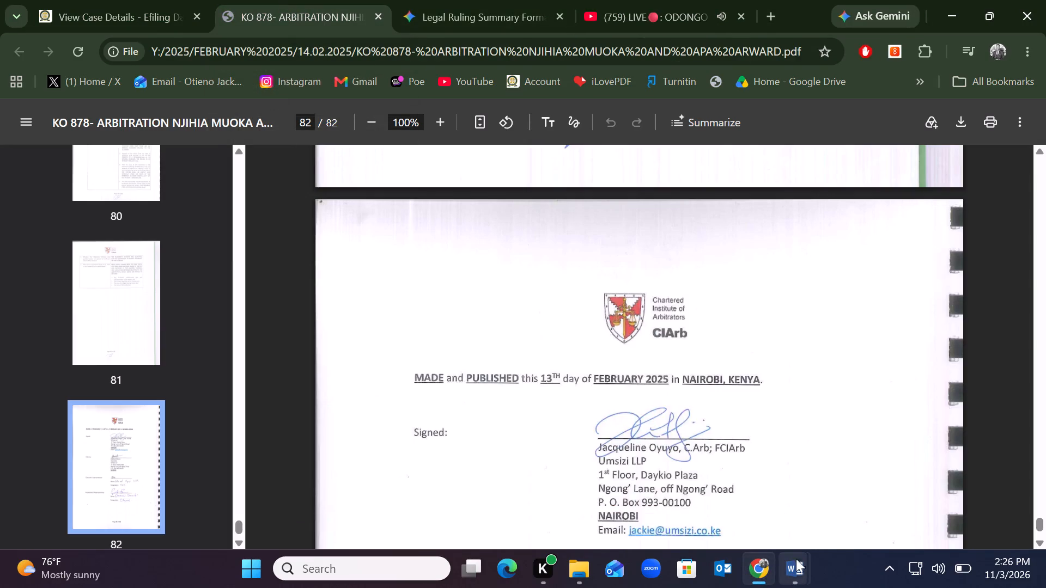
{"action": "left_click", "coordinate": [847, 512]}
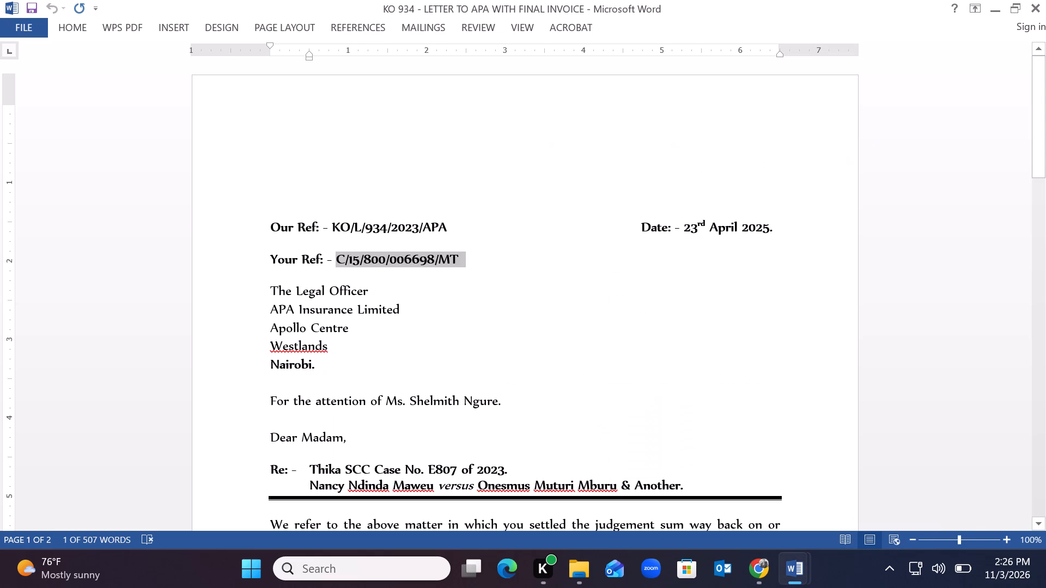
{"action": "left_click_drag", "start_coordinate": [311, 469], "coordinate": [512, 463]}
{"action": "key", "text": "ctrl+c"}
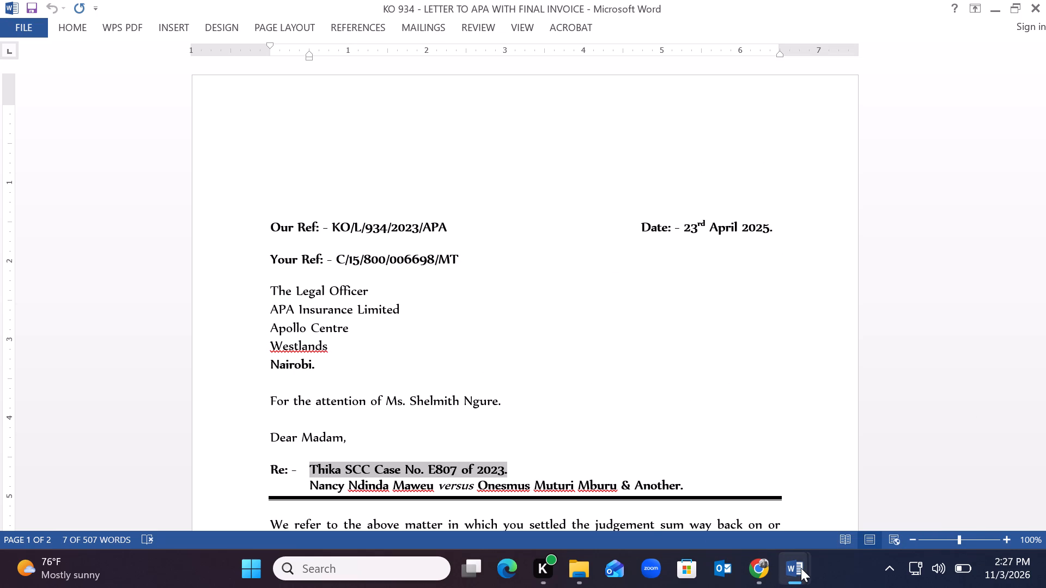
{"action": "left_click", "coordinate": [710, 516]}
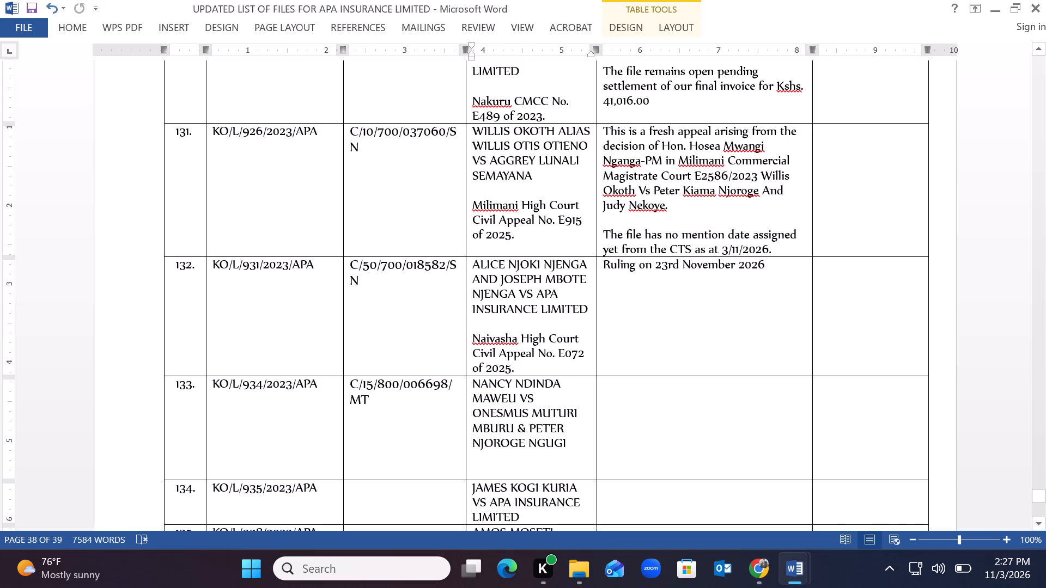
{"action": "key", "text": "ctrl+v"}
{"action": "left_click", "coordinate": [570, 514]}
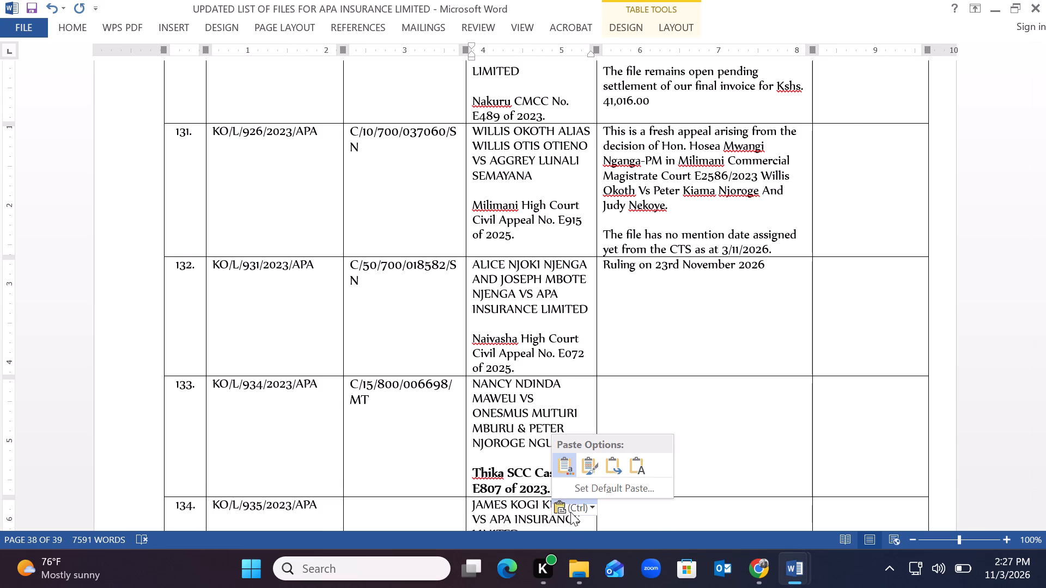
{"action": "left_click", "coordinate": [631, 469]}
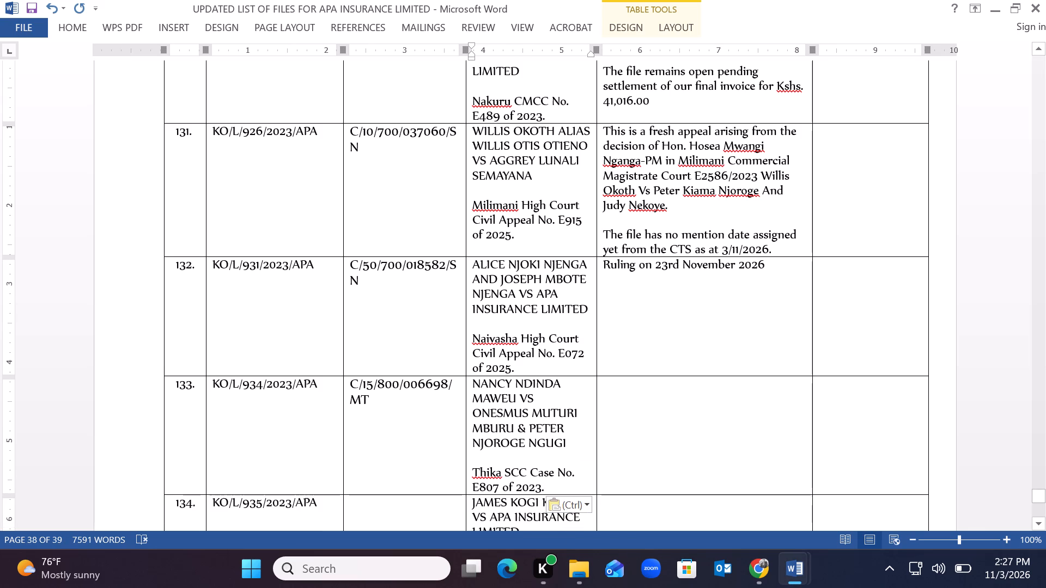
Review the KO 934 letter and its attached final invoice for the matter's status and the amount due.
{"action": "left_click", "coordinate": [619, 393]}
{"action": "left_click", "coordinate": [863, 499]}
{"action": "scroll", "coordinate": [638, 481], "scroll_direction": "down", "scroll_amount": 2}
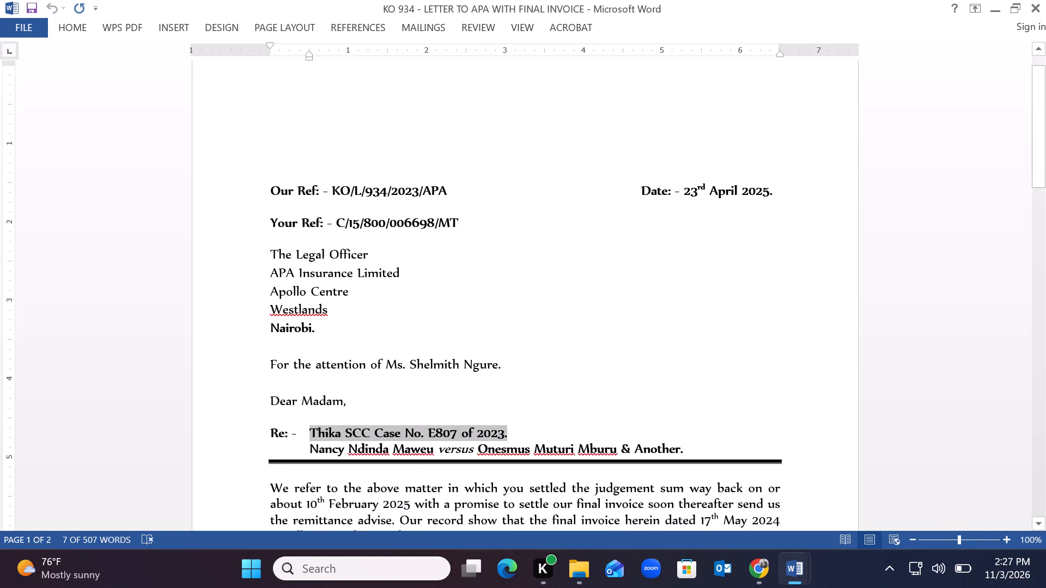
{"action": "scroll", "coordinate": [638, 481], "scroll_direction": "down", "scroll_amount": 6}
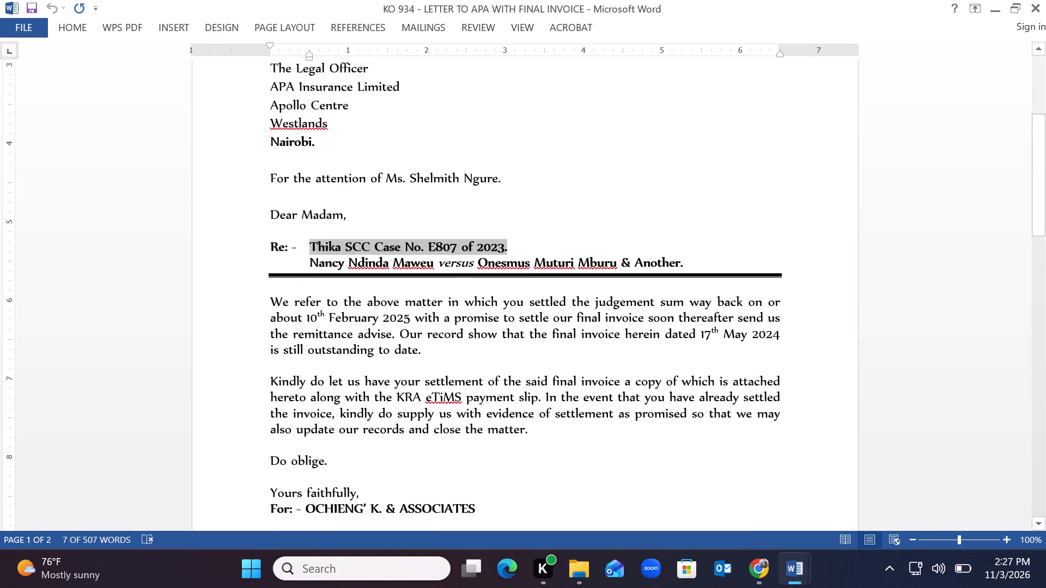
{"action": "scroll", "coordinate": [638, 481], "scroll_direction": "down", "scroll_amount": 20}
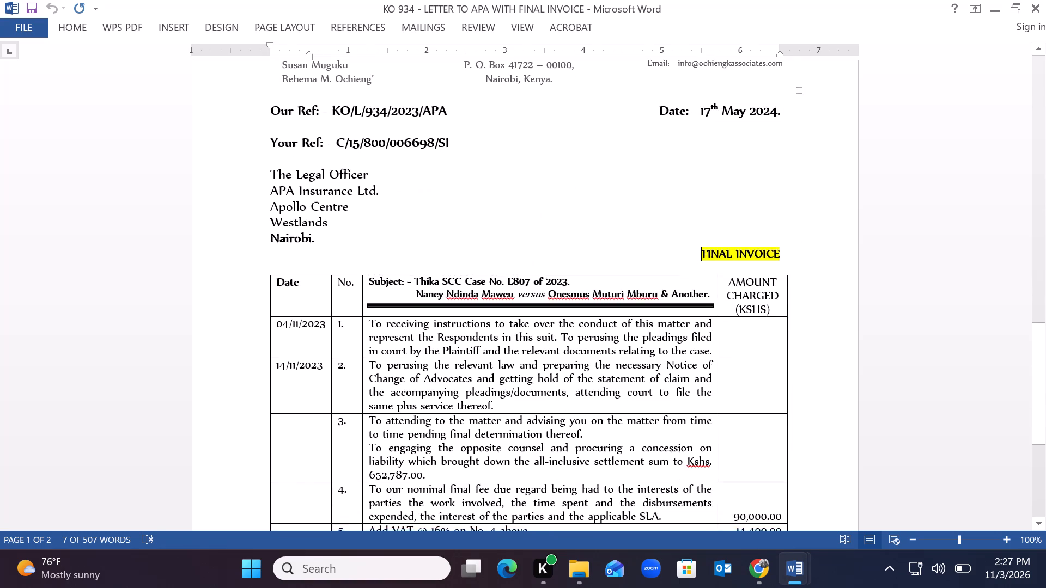
{"action": "scroll", "coordinate": [638, 482], "scroll_direction": "down", "scroll_amount": 4}
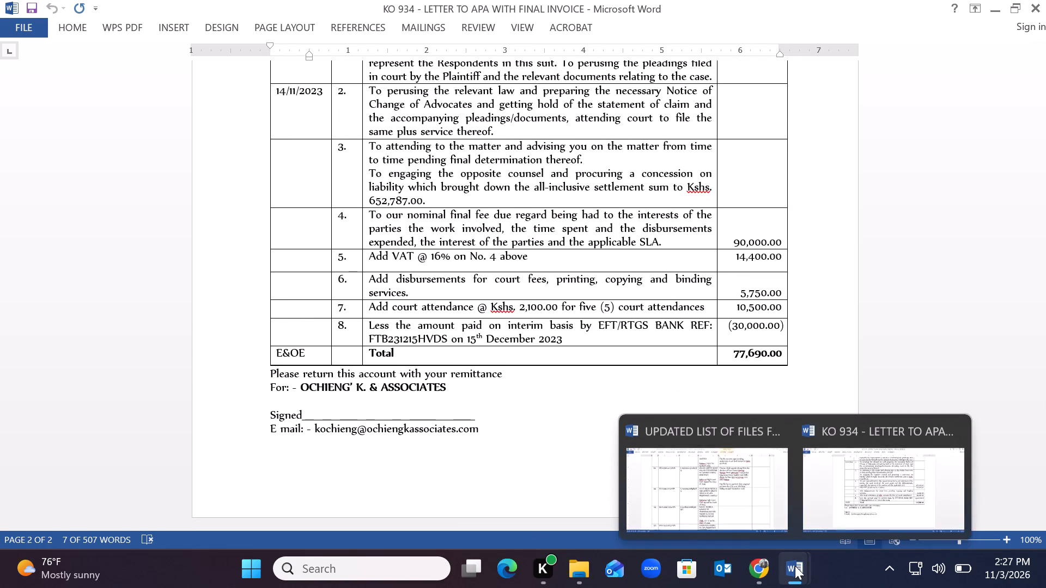
Copy row 128's note "The file remains open pending settlement of our final invoice for Kshs. 41,016.00" into row 133's status cell.
{"action": "left_click", "coordinate": [693, 512]}
{"action": "scroll", "coordinate": [670, 357], "scroll_direction": "up", "scroll_amount": 1}
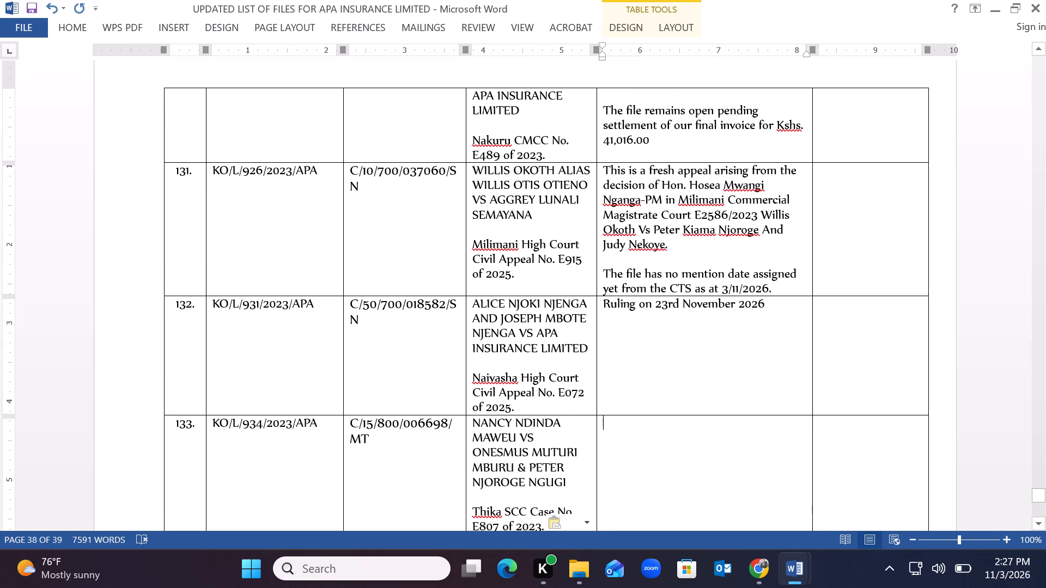
{"action": "scroll", "coordinate": [670, 357], "scroll_direction": "up", "scroll_amount": 9}
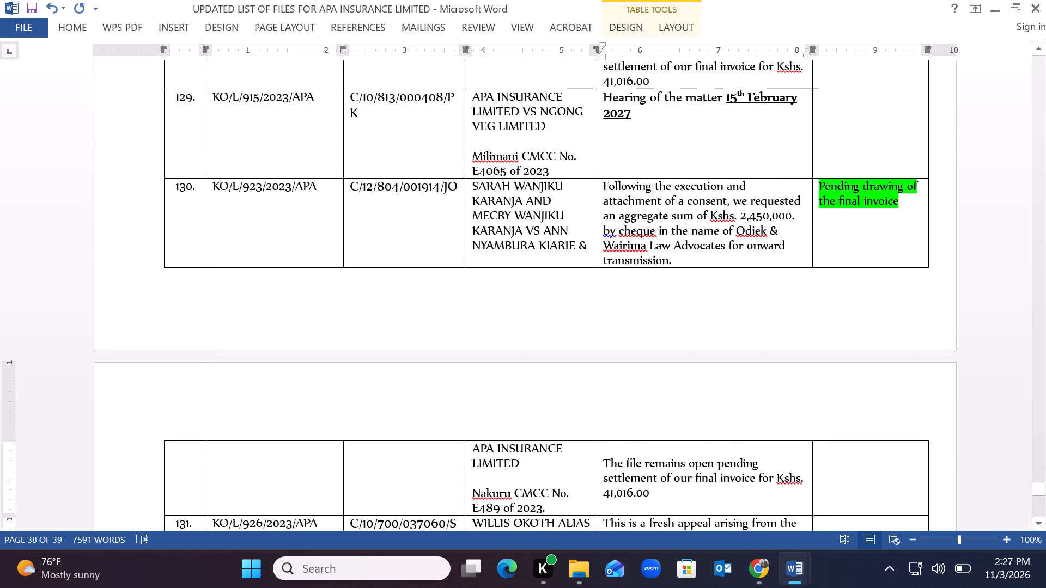
{"action": "scroll", "coordinate": [649, 260], "scroll_direction": "up", "scroll_amount": 2}
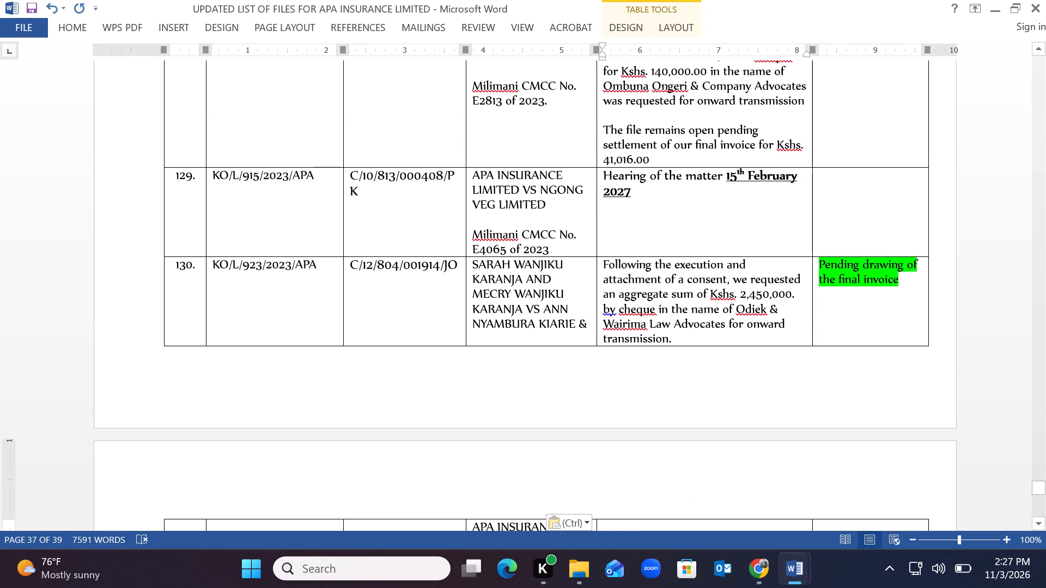
{"action": "scroll", "coordinate": [648, 273], "scroll_direction": "up", "scroll_amount": 7}
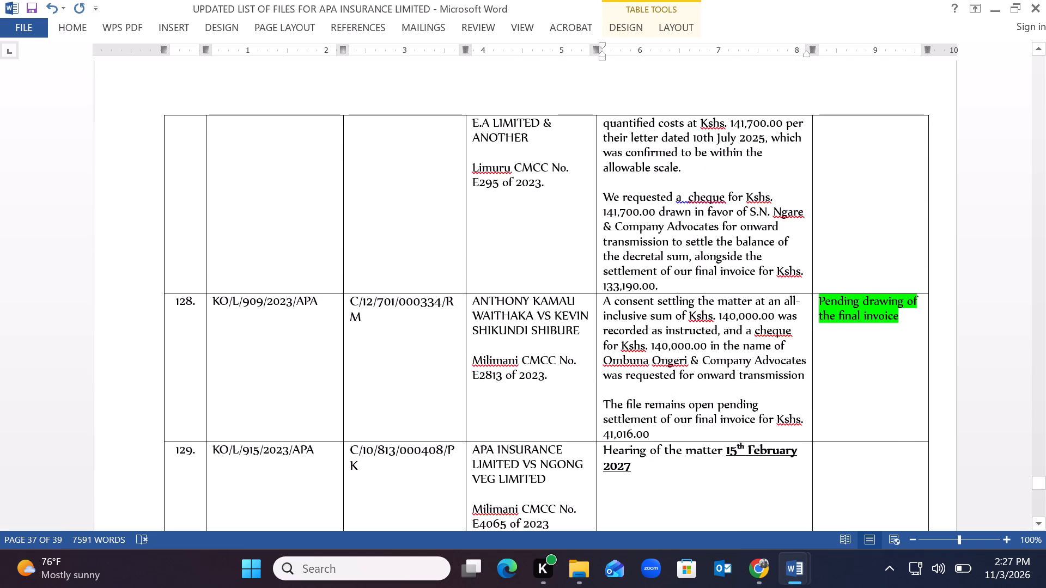
{"action": "left_click_drag", "start_coordinate": [603, 408], "coordinate": [652, 432]}
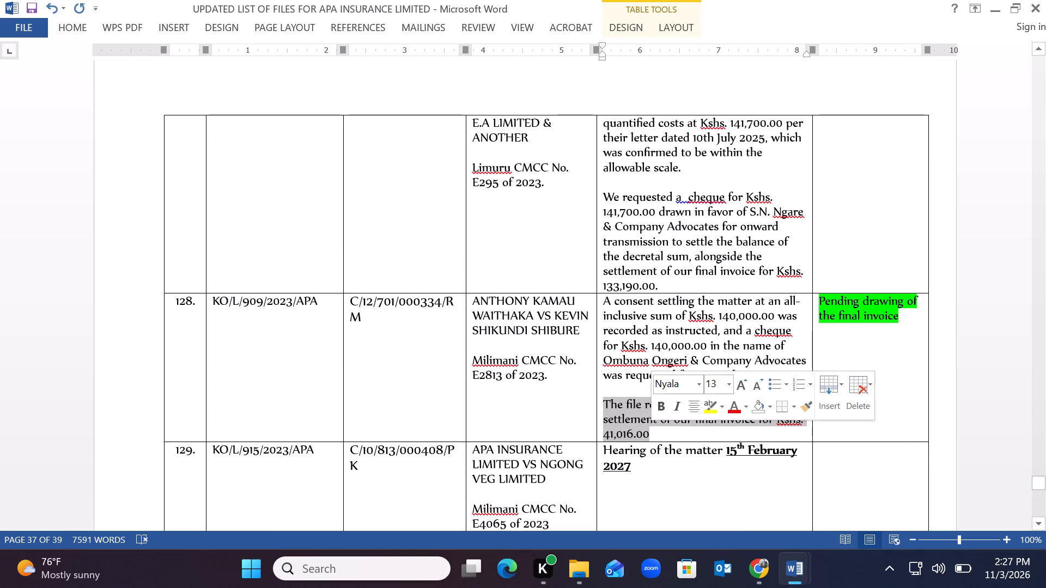
{"action": "key", "text": "ctrl+c"}
{"action": "scroll", "coordinate": [652, 436], "scroll_direction": "down", "scroll_amount": 20}
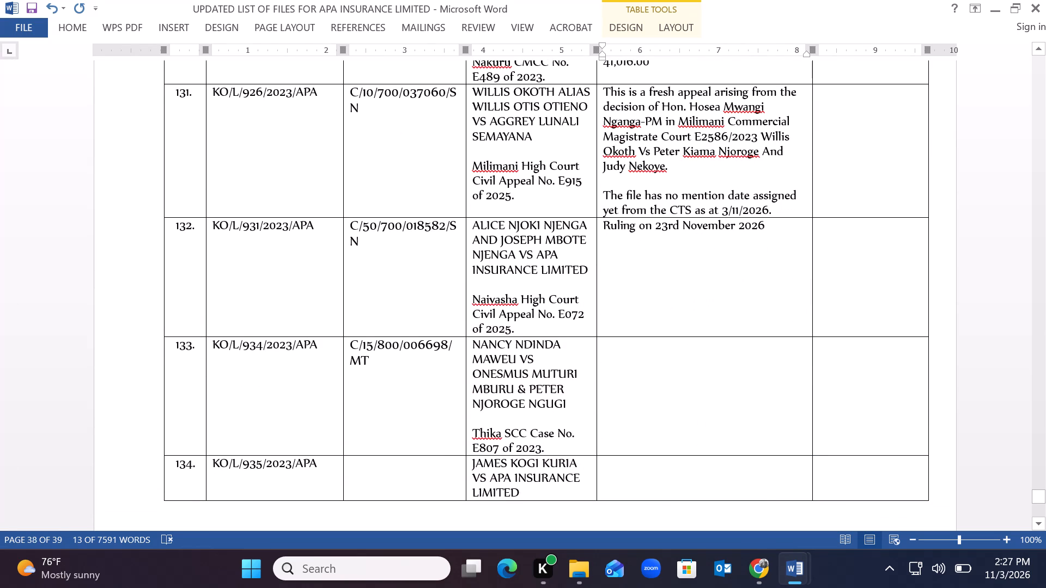
{"action": "left_click", "coordinate": [631, 365]}
{"action": "key", "text": "ctrl+v"}
{"action": "left_click", "coordinate": [662, 393]}
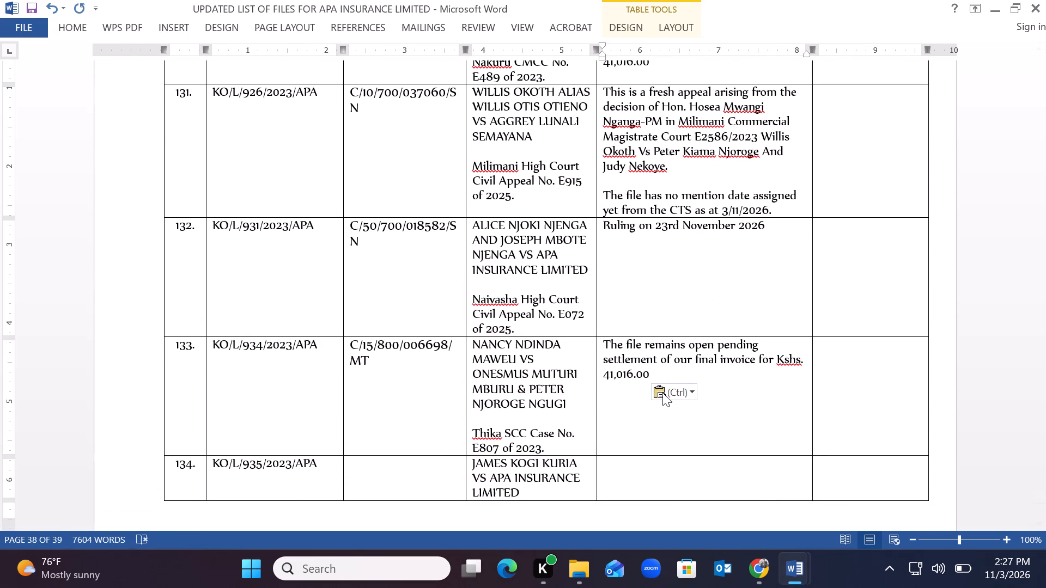
{"action": "left_click", "coordinate": [711, 429]}
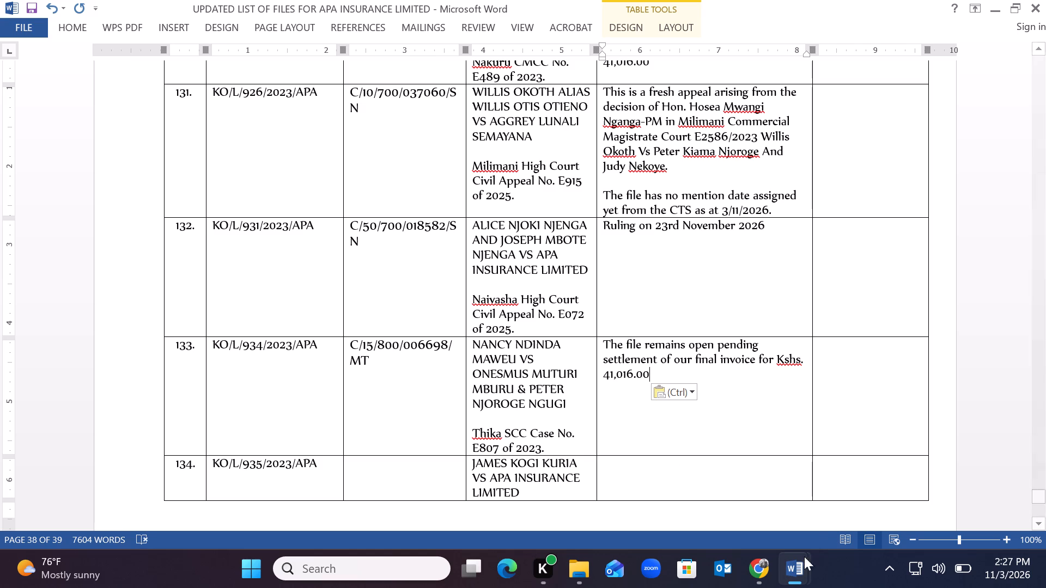
Replace the amount in row 133's status note with 77,690.00, copied from the KO 934 final invoice's total, as plain text.
{"action": "left_click", "coordinate": [838, 507]}
{"action": "scroll", "coordinate": [587, 411], "scroll_direction": "up", "scroll_amount": 3}
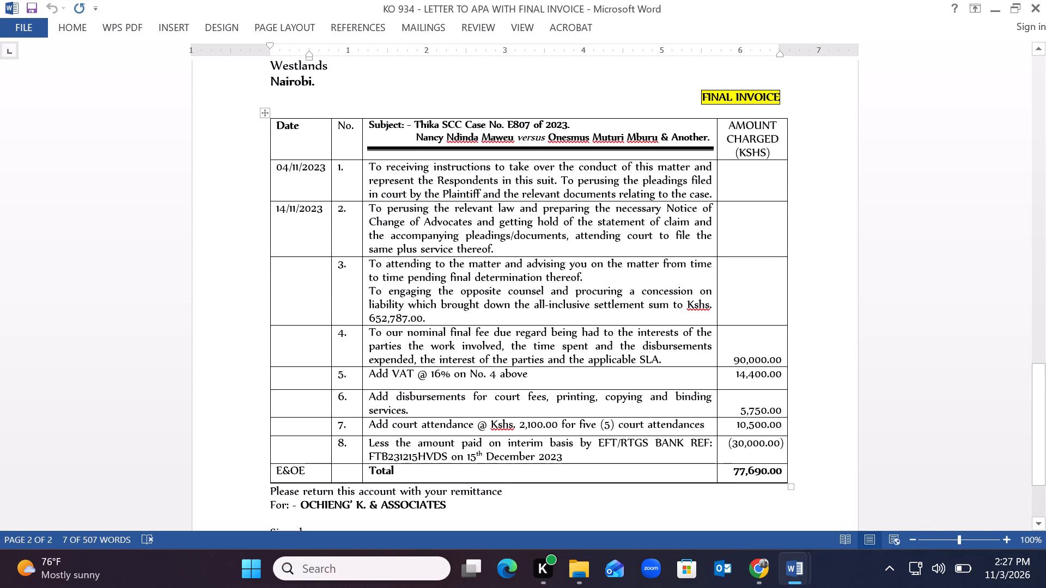
{"action": "left_click_drag", "start_coordinate": [735, 473], "coordinate": [779, 470]}
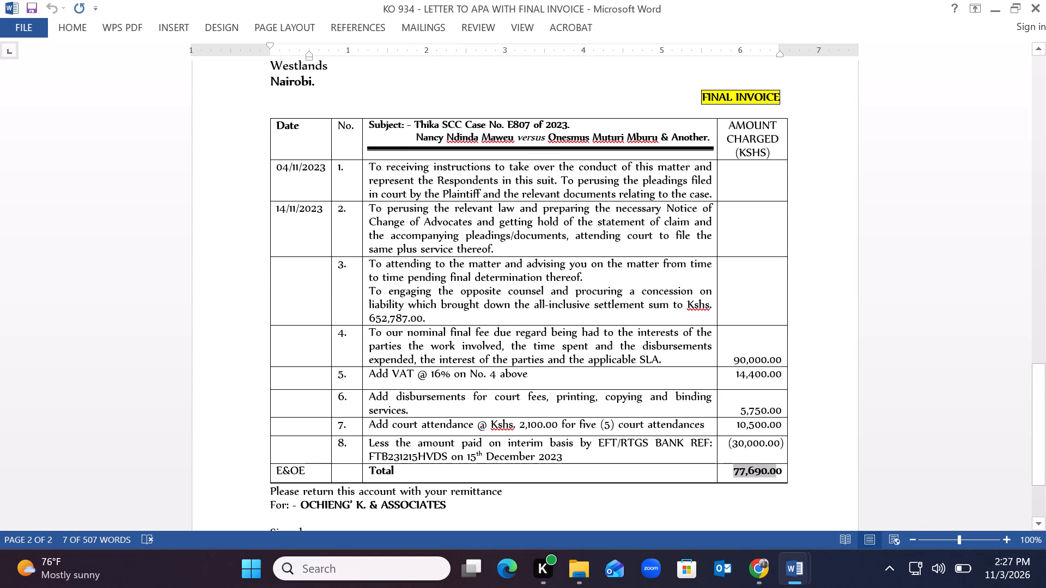
{"action": "left_click_drag", "start_coordinate": [779, 470], "coordinate": [780, 470]}
{"action": "key", "text": "ctrl+c"}
{"action": "scroll", "coordinate": [634, 426], "scroll_direction": "up", "scroll_amount": 6}
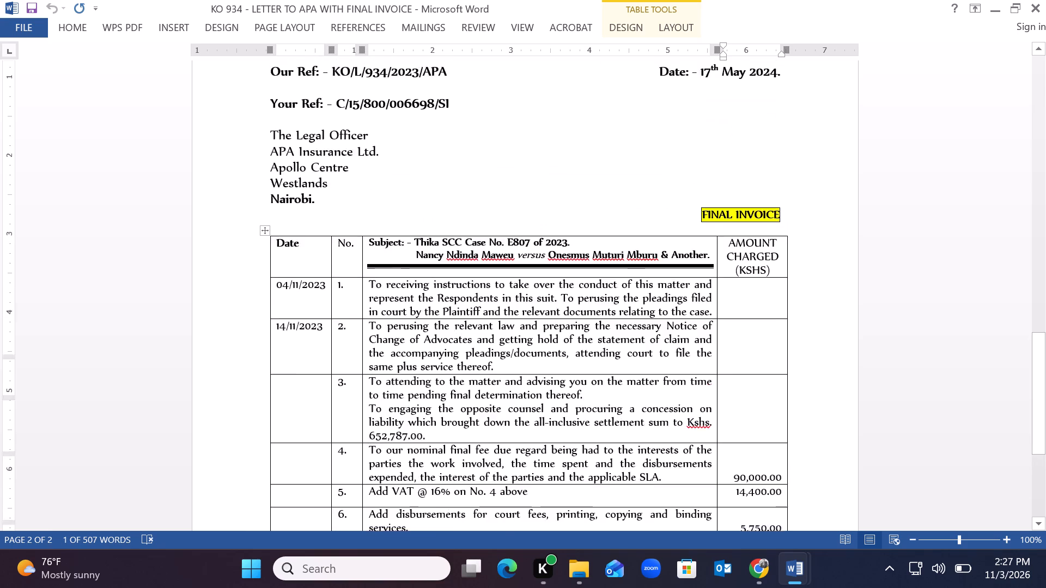
{"action": "scroll", "coordinate": [634, 423], "scroll_direction": "up", "scroll_amount": 19}
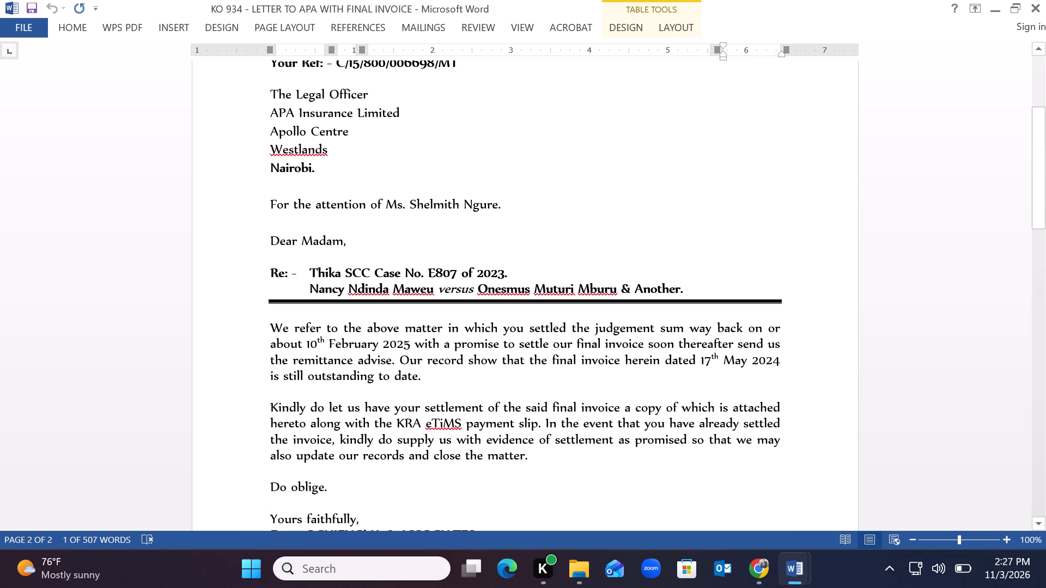
{"action": "scroll", "coordinate": [634, 423], "scroll_direction": "up", "scroll_amount": 6}
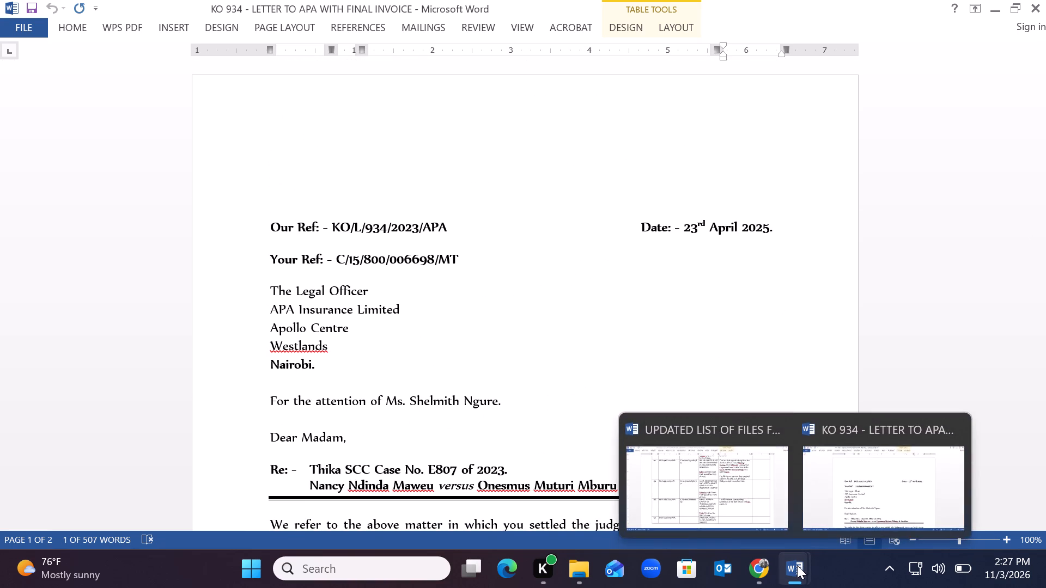
{"action": "left_click", "coordinate": [737, 508]}
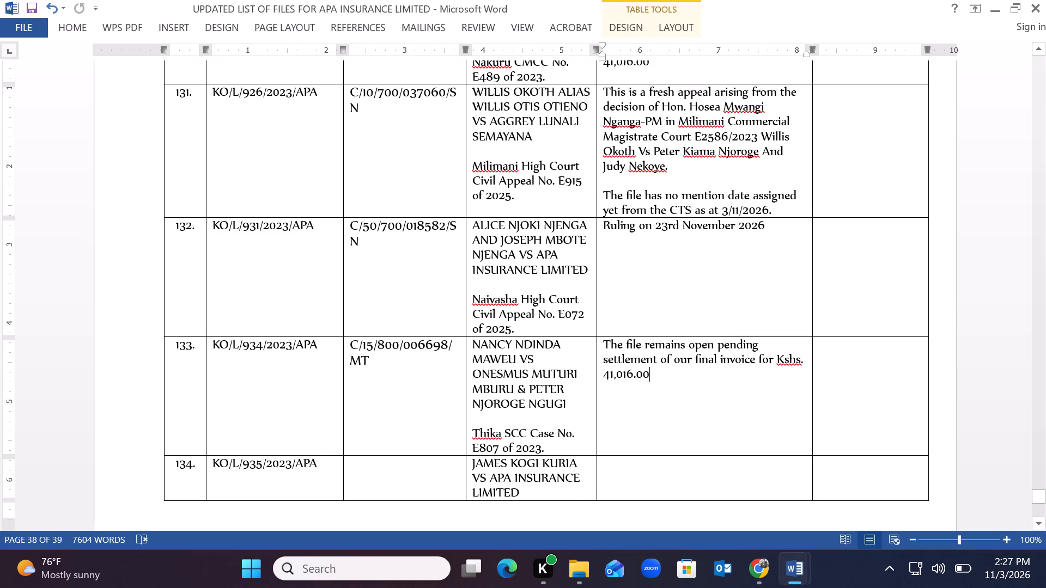
{"action": "left_click", "coordinate": [603, 375]}
{"action": "left_click", "coordinate": [610, 375]}
{"action": "left_click_drag", "start_coordinate": [606, 377], "coordinate": [652, 376]}
{"action": "key", "text": "ctrl+v"}
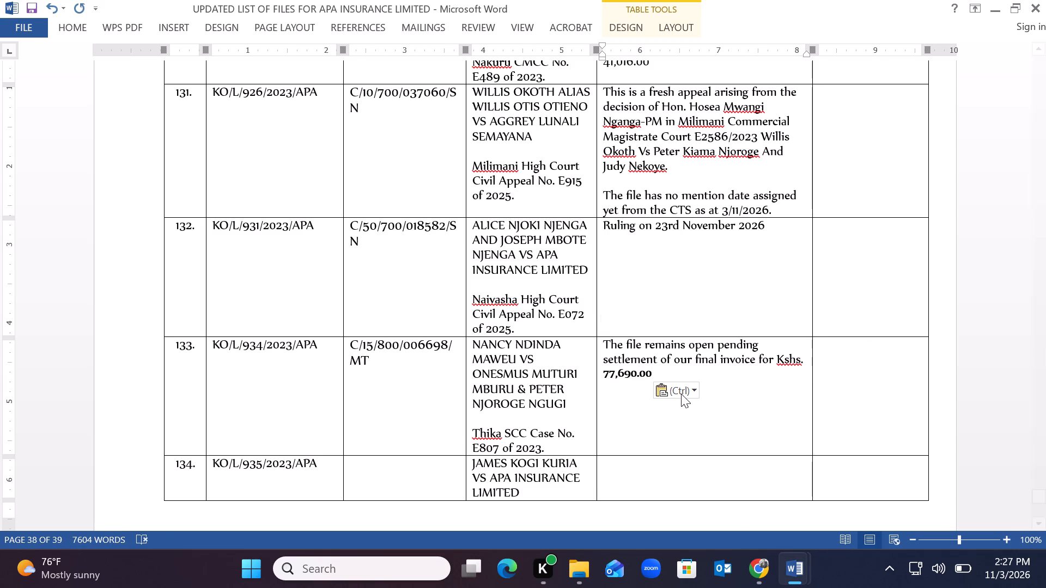
{"action": "left_click", "coordinate": [681, 394]}
{"action": "left_click", "coordinate": [738, 422]}
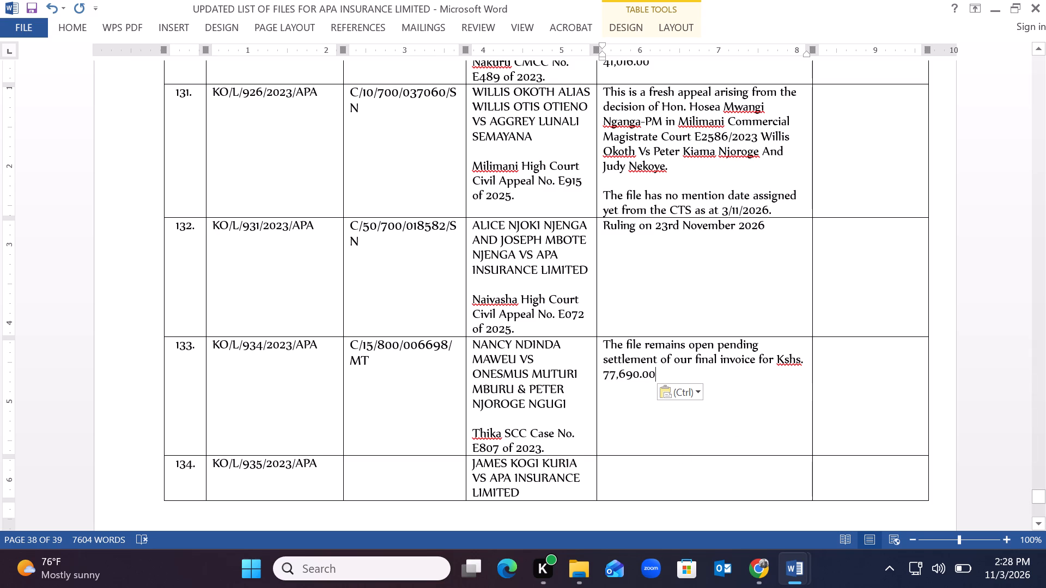
Close the KO 934 search results and open the latest KO 935 letter to APA on arbitration proceedings.
{"action": "left_click", "coordinate": [398, 479]}
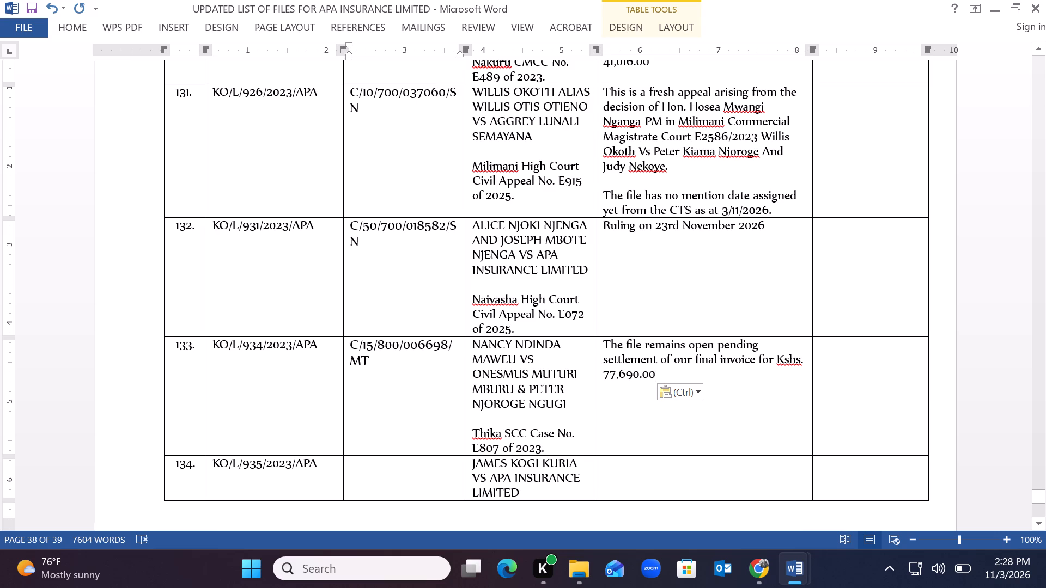
{"action": "left_click", "coordinate": [760, 560]}
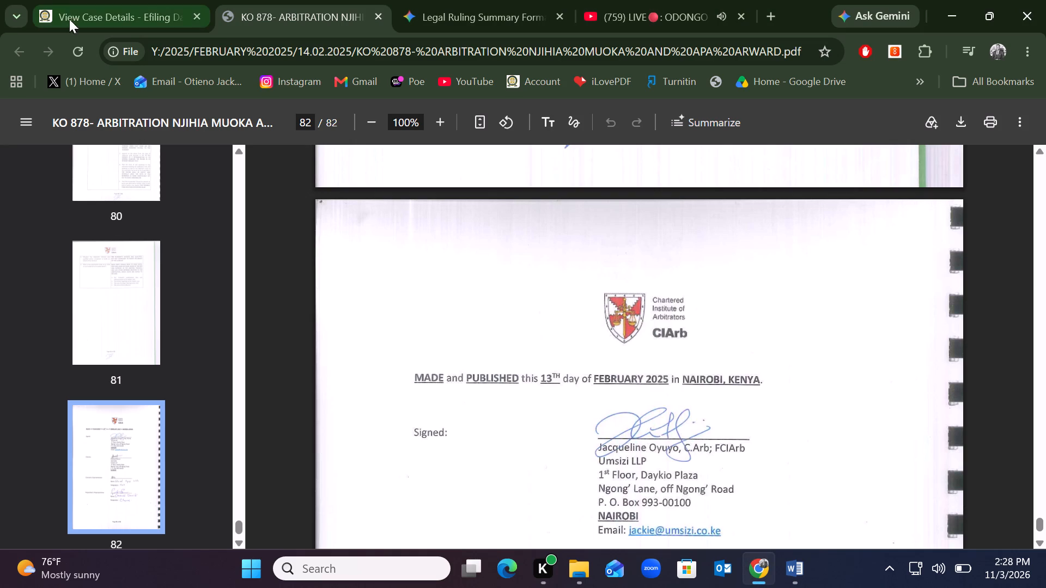
{"action": "left_click", "coordinate": [584, 562]}
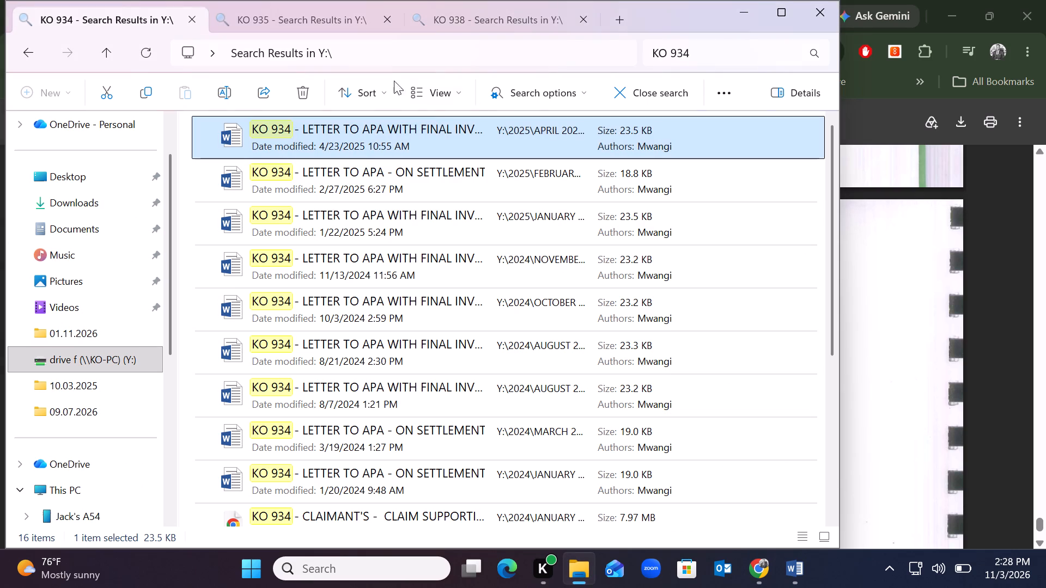
{"action": "left_click", "coordinate": [192, 15]}
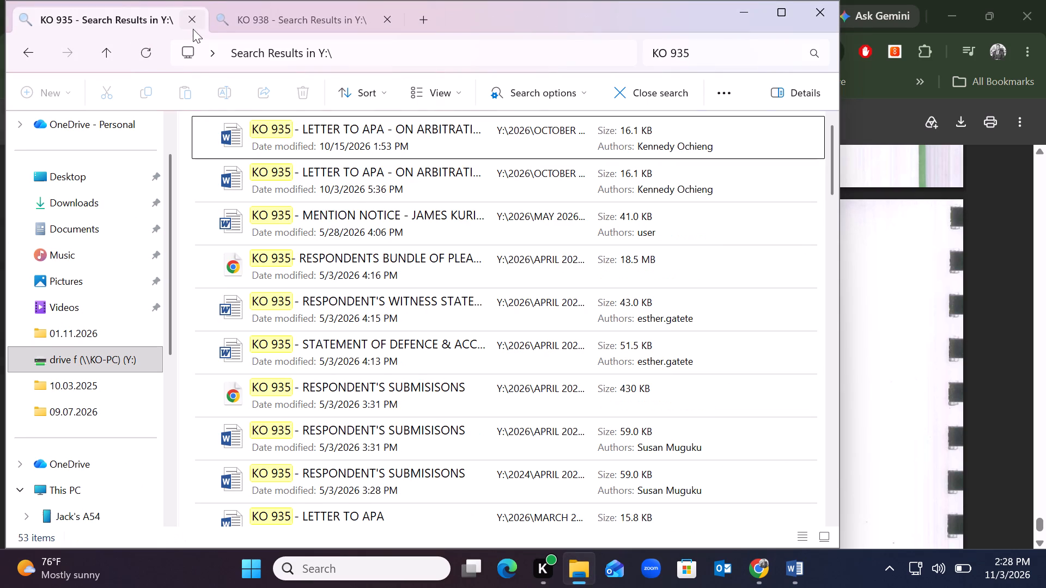
{"action": "double_click", "coordinate": [421, 133]}
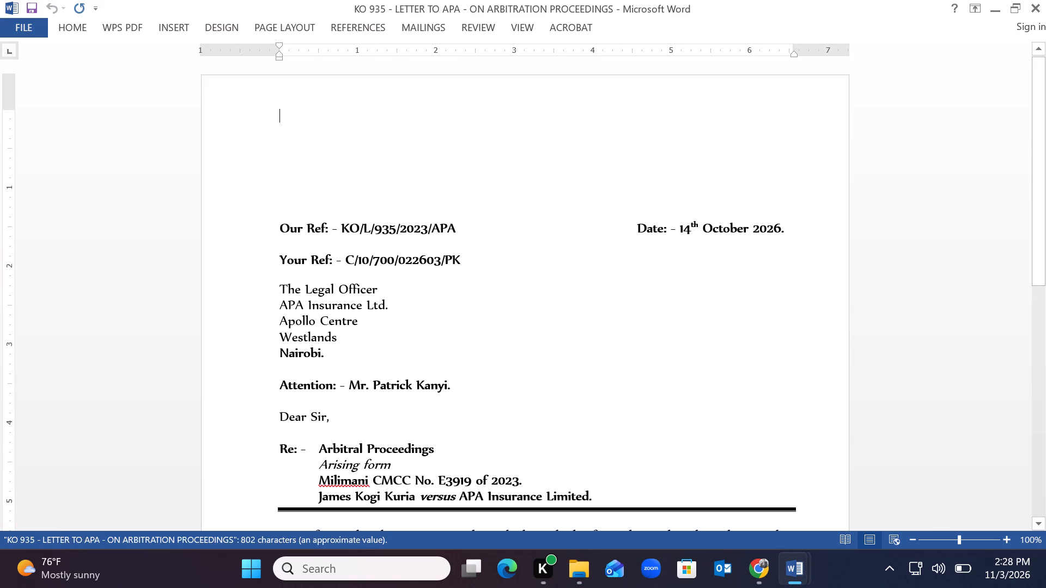
{"action": "left_click_drag", "start_coordinate": [344, 262], "coordinate": [449, 262]}
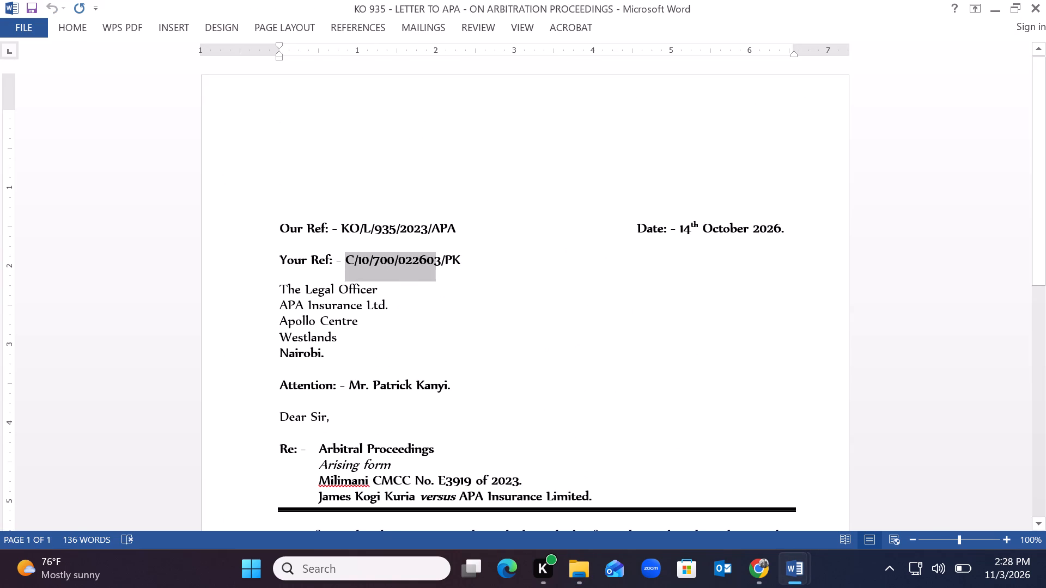
{"action": "left_click_drag", "start_coordinate": [449, 262], "coordinate": [455, 262]}
{"action": "key", "text": "ctrl+c"}
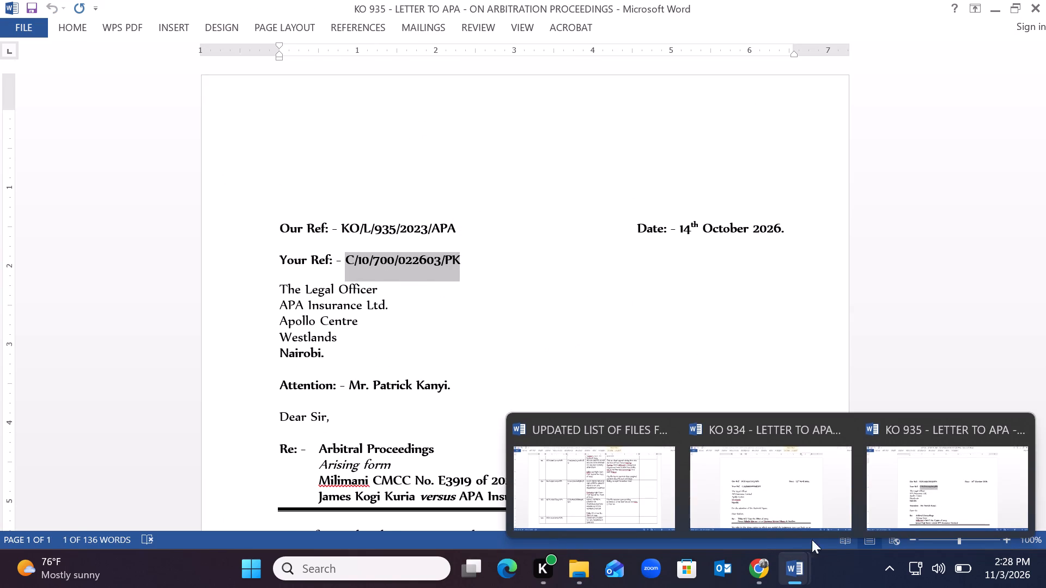
{"action": "left_click", "coordinate": [837, 433]}
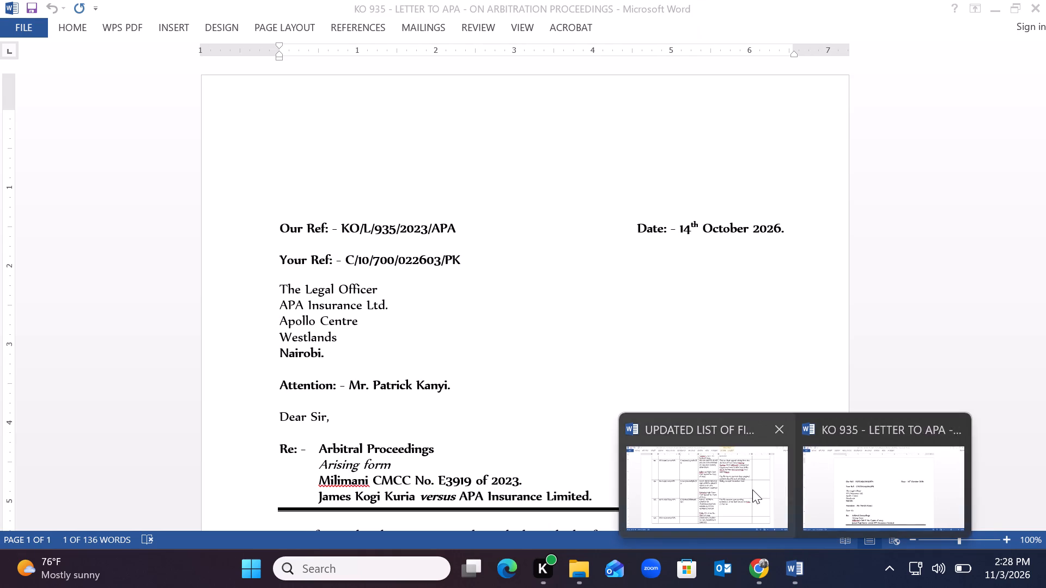
{"action": "left_click", "coordinate": [752, 489]}
{"action": "left_click", "coordinate": [630, 476]}
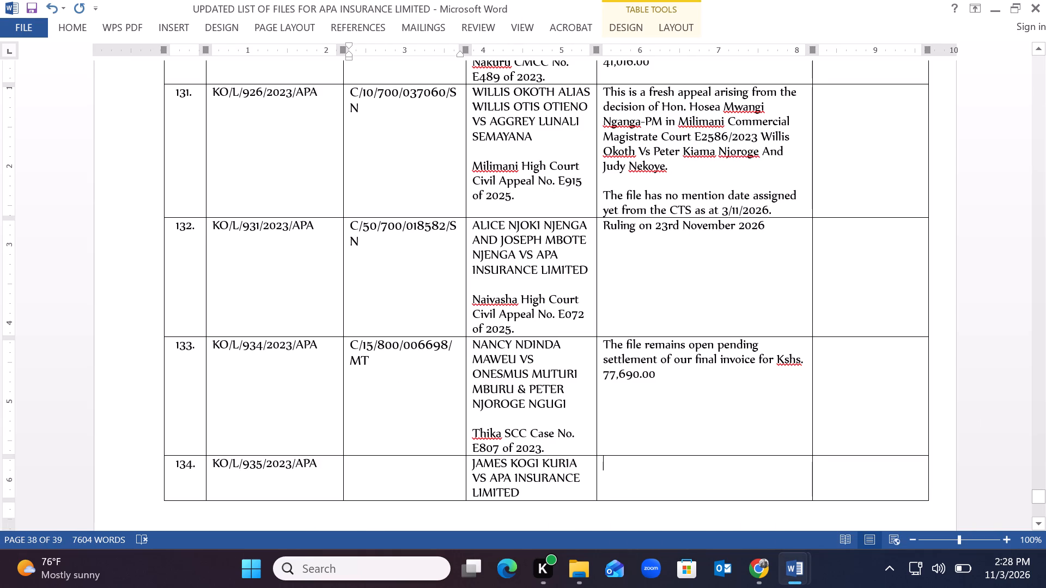
{"action": "key", "text": "ctrl+v"}
{"action": "left_click", "coordinate": [735, 475]}
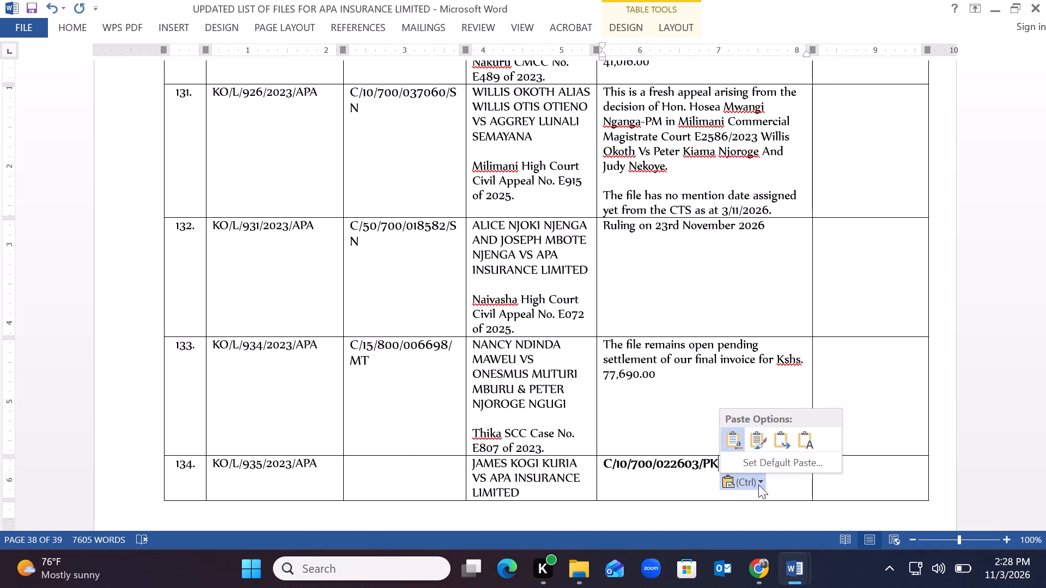
{"action": "left_click", "coordinate": [801, 439]}
{"action": "scroll", "coordinate": [667, 365], "scroll_direction": "down", "scroll_amount": 4}
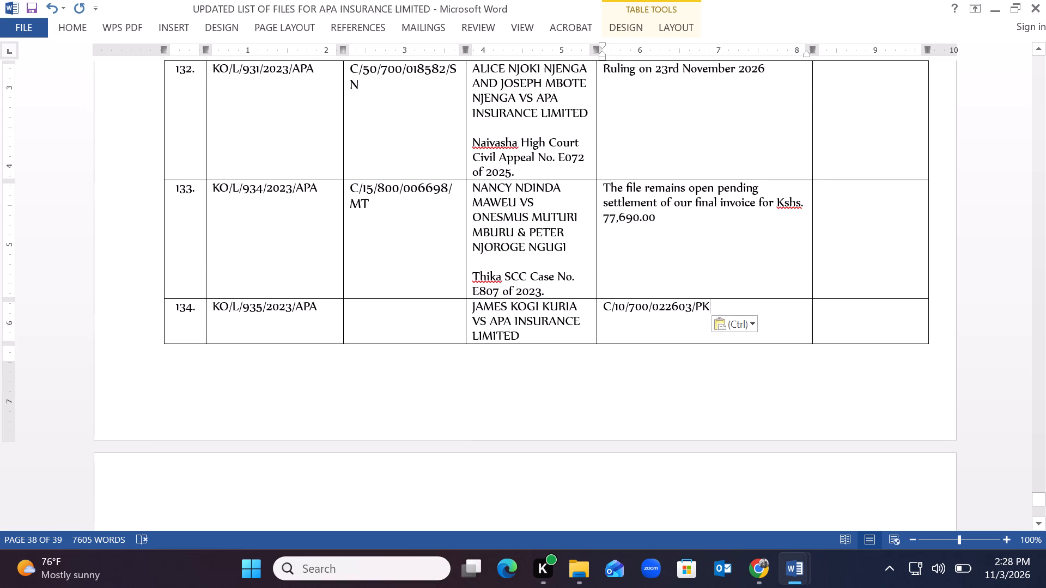
{"action": "left_click_drag", "start_coordinate": [715, 307], "coordinate": [606, 318]}
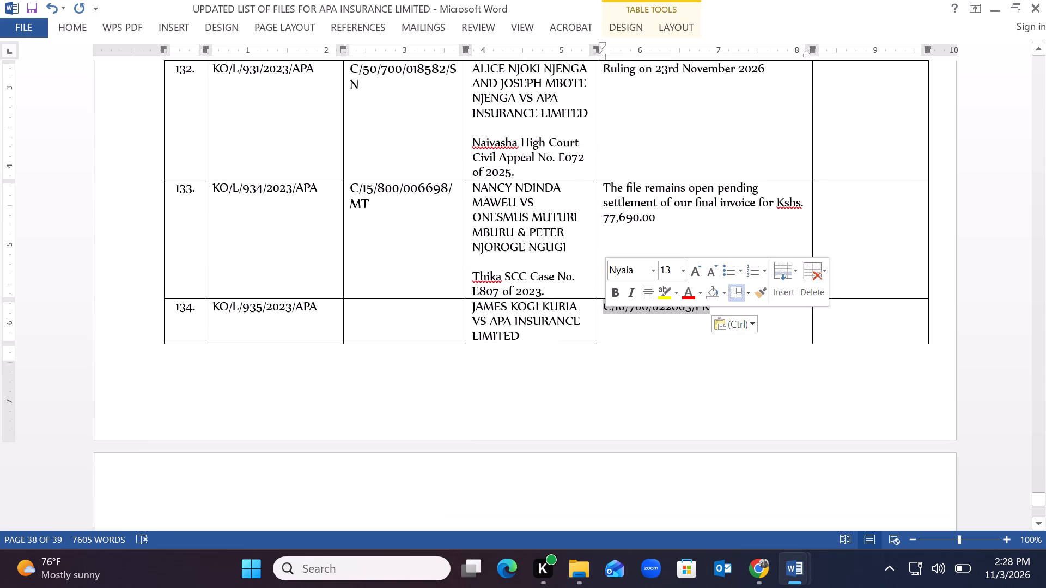
{"action": "key", "text": "ctrl+c"}
{"action": "key", "text": "BackSpace"}
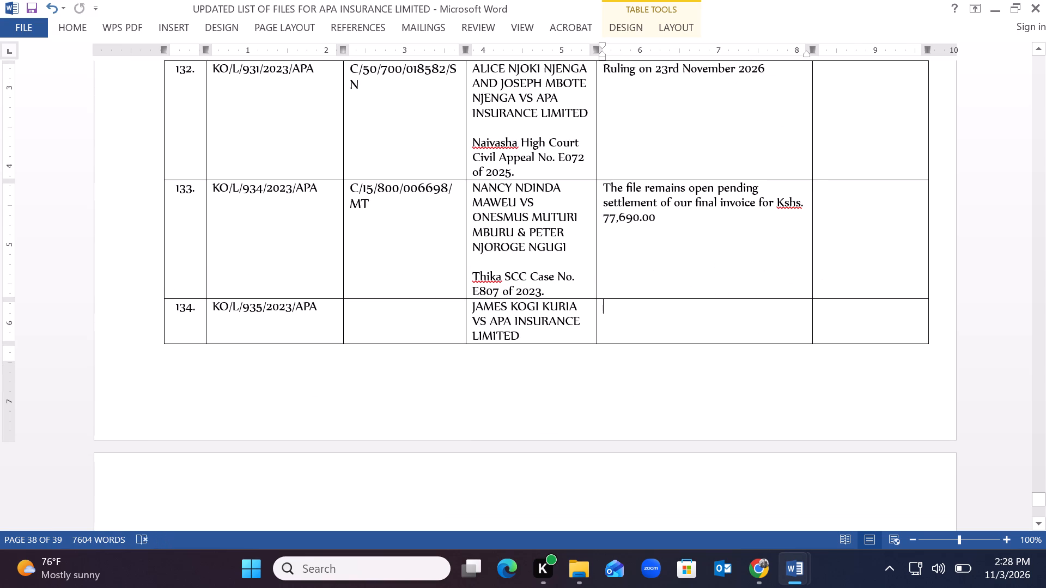
{"action": "left_click", "coordinate": [390, 313]}
{"action": "key", "text": "ctrl+v"}
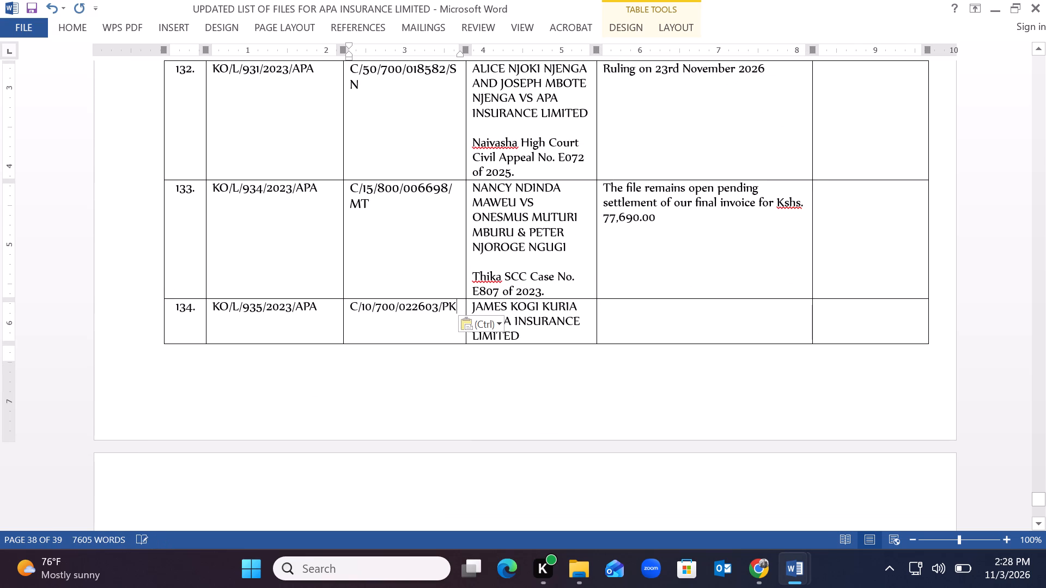
{"action": "left_click", "coordinate": [550, 340]}
{"action": "scroll", "coordinate": [550, 340], "scroll_direction": "down", "scroll_amount": 4}
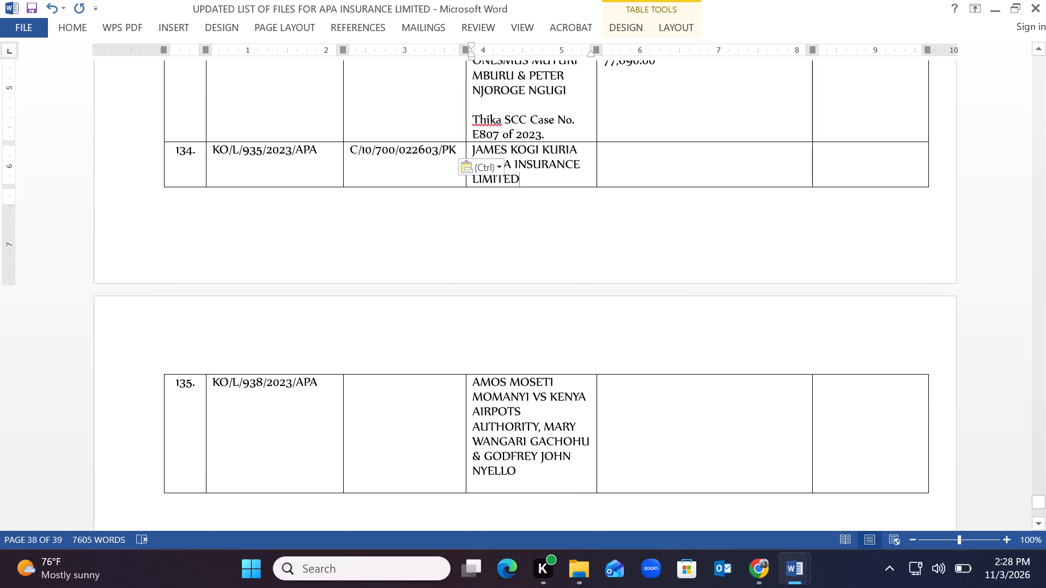
{"action": "key", "text": "Return"}
{"action": "key", "text": "Return"}
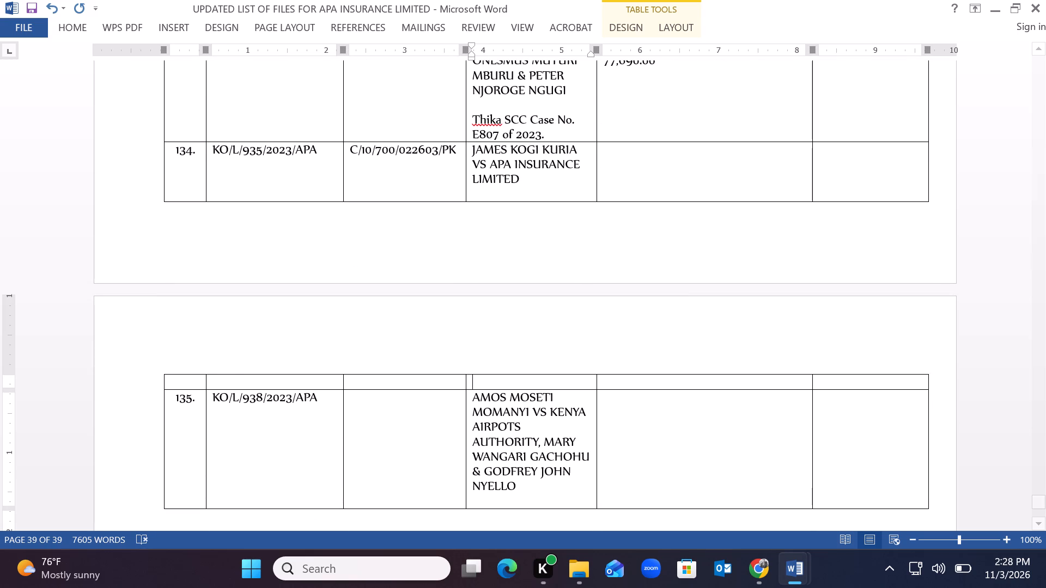
{"action": "left_click", "coordinate": [843, 501]}
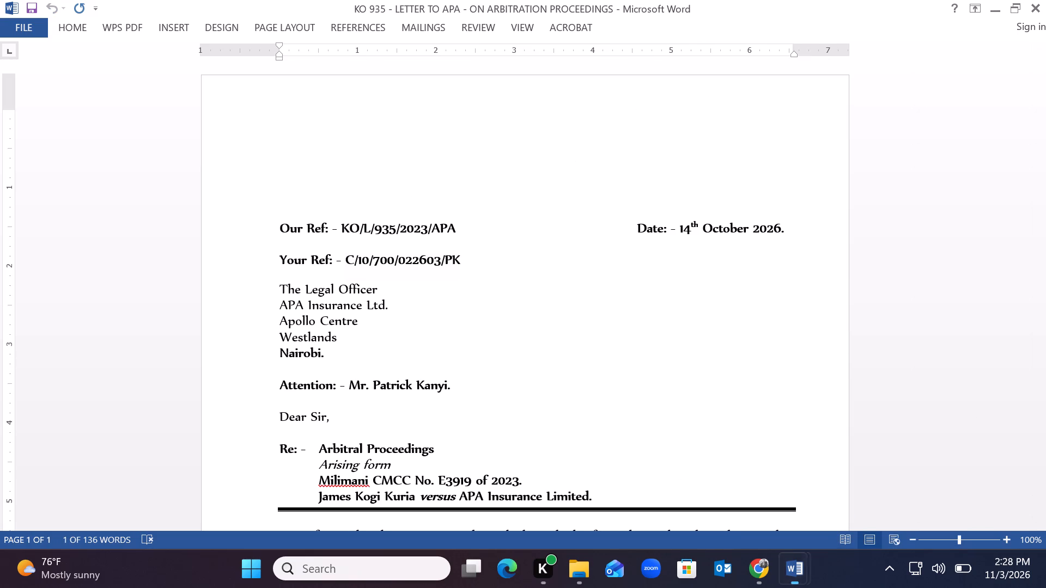
{"action": "scroll", "coordinate": [491, 385], "scroll_direction": "down", "scroll_amount": 2}
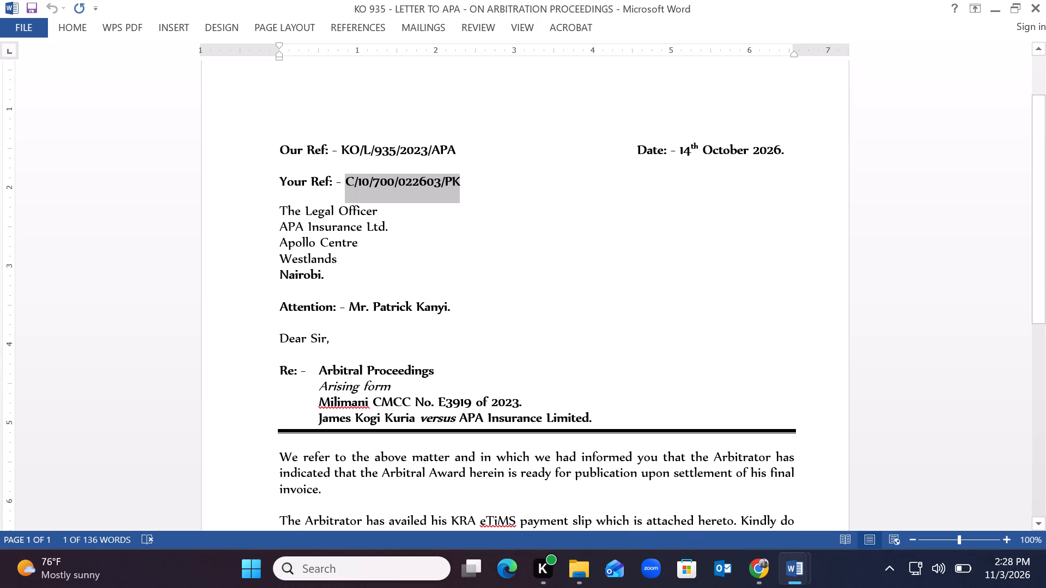
{"action": "left_click_drag", "start_coordinate": [314, 403], "coordinate": [339, 403]}
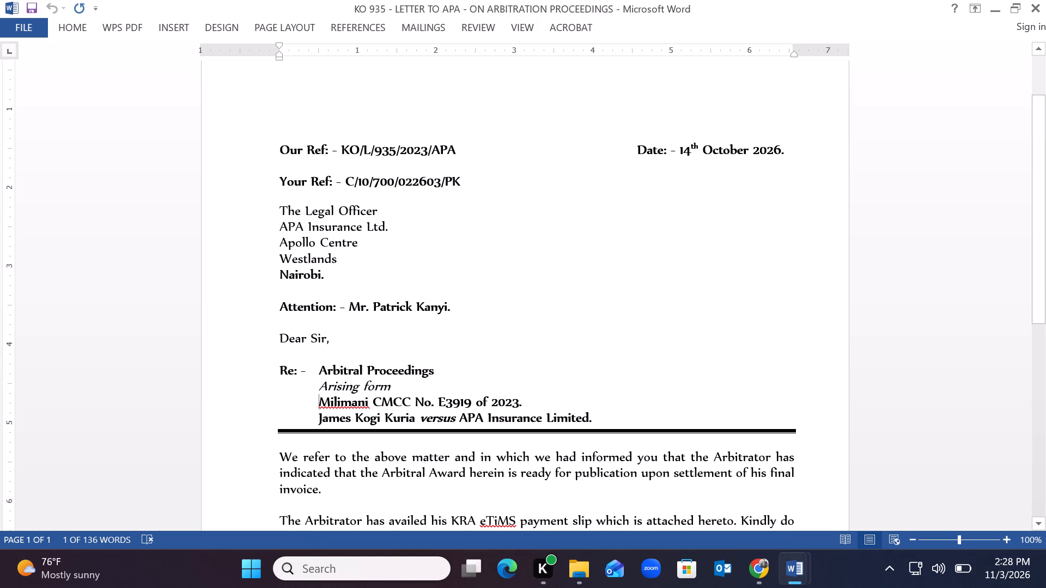
{"action": "left_click_drag", "start_coordinate": [339, 403], "coordinate": [536, 400]}
{"action": "key", "text": "ctrl+c"}
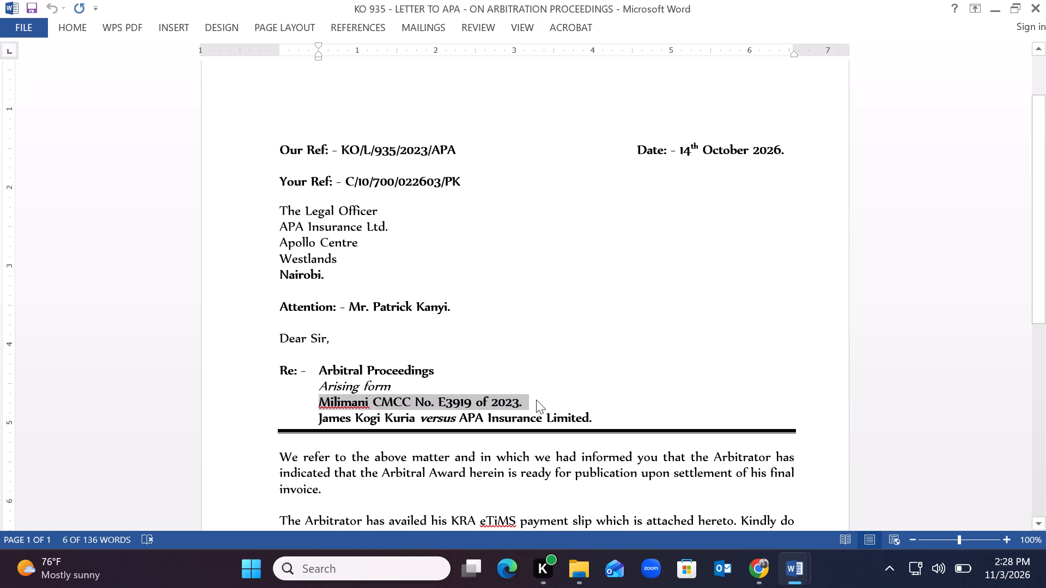
{"action": "left_click", "coordinate": [702, 510]}
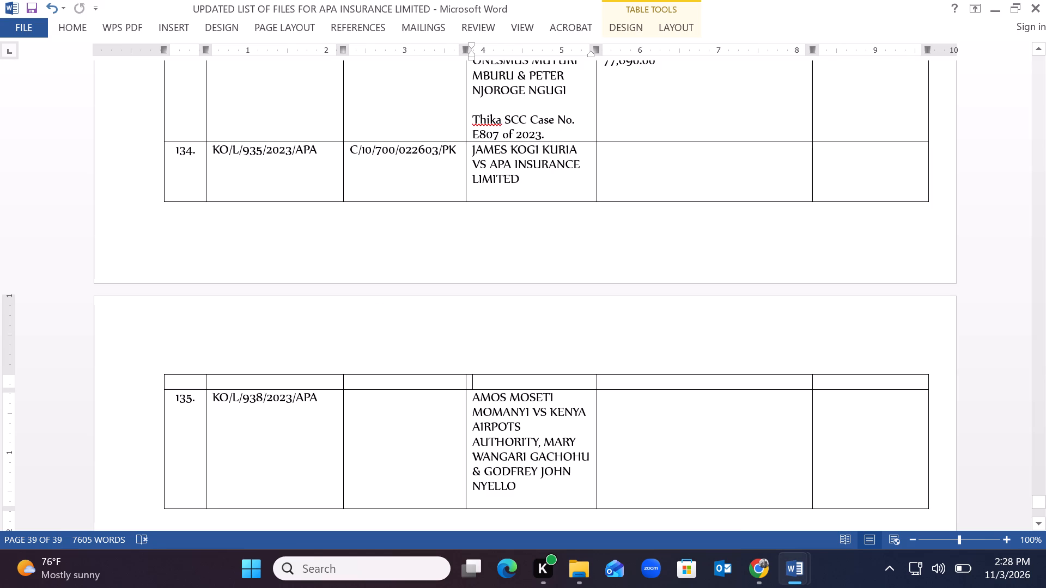
{"action": "key", "text": "ctrl+v"}
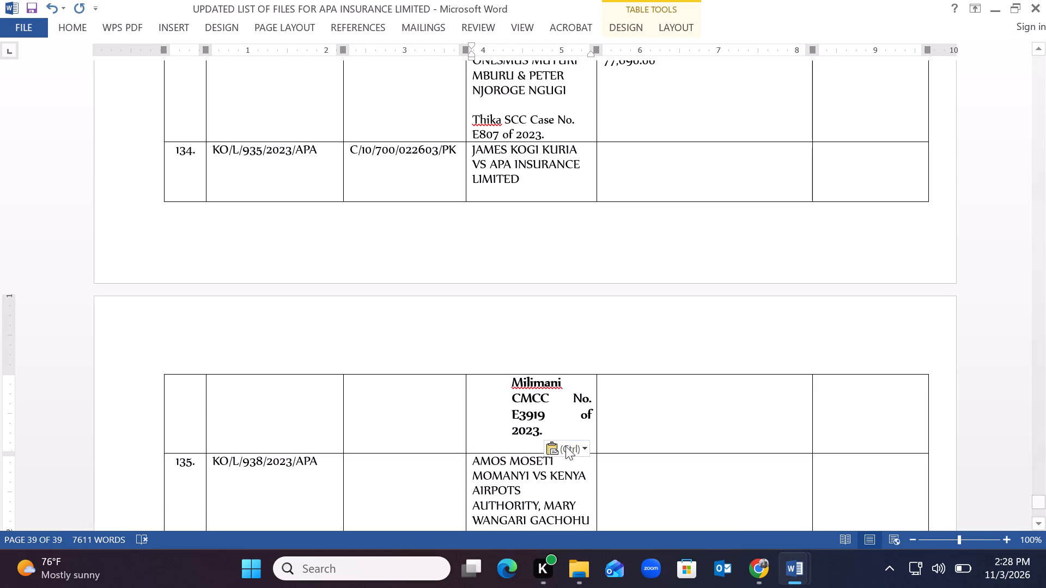
{"action": "left_click", "coordinate": [568, 449]}
{"action": "left_click", "coordinate": [640, 484]}
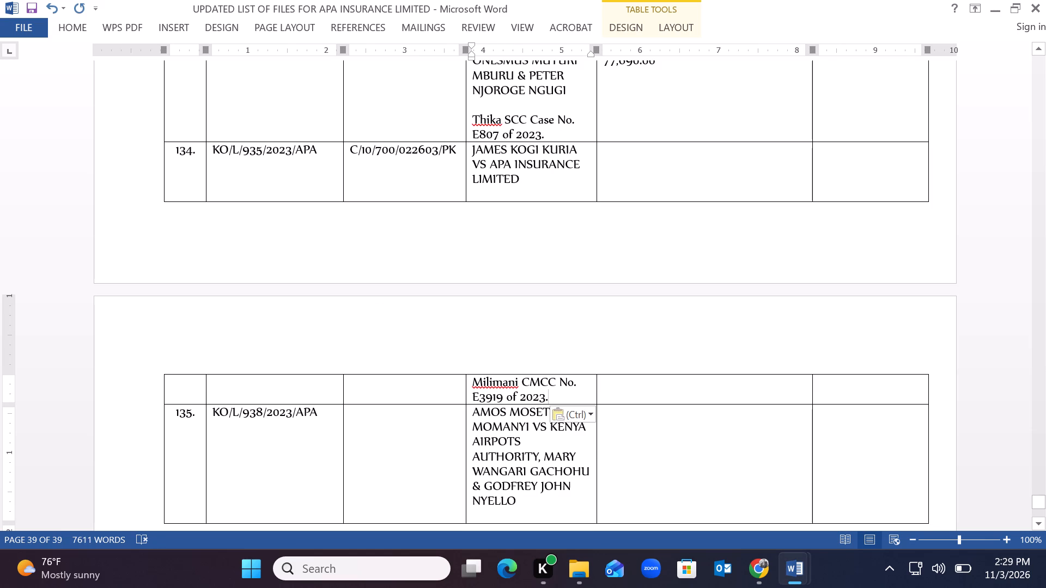
{"action": "scroll", "coordinate": [638, 479], "scroll_direction": "up", "scroll_amount": 4}
{"action": "left_click", "coordinate": [621, 319]}
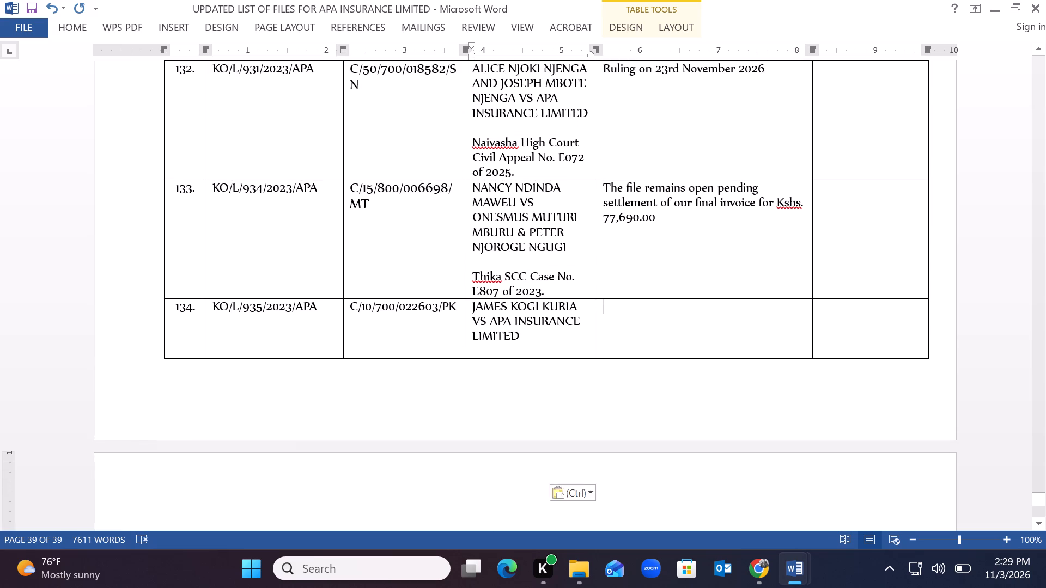
{"action": "left_click", "coordinate": [865, 509]}
{"action": "scroll", "coordinate": [708, 474], "scroll_direction": "down", "scroll_amount": 3}
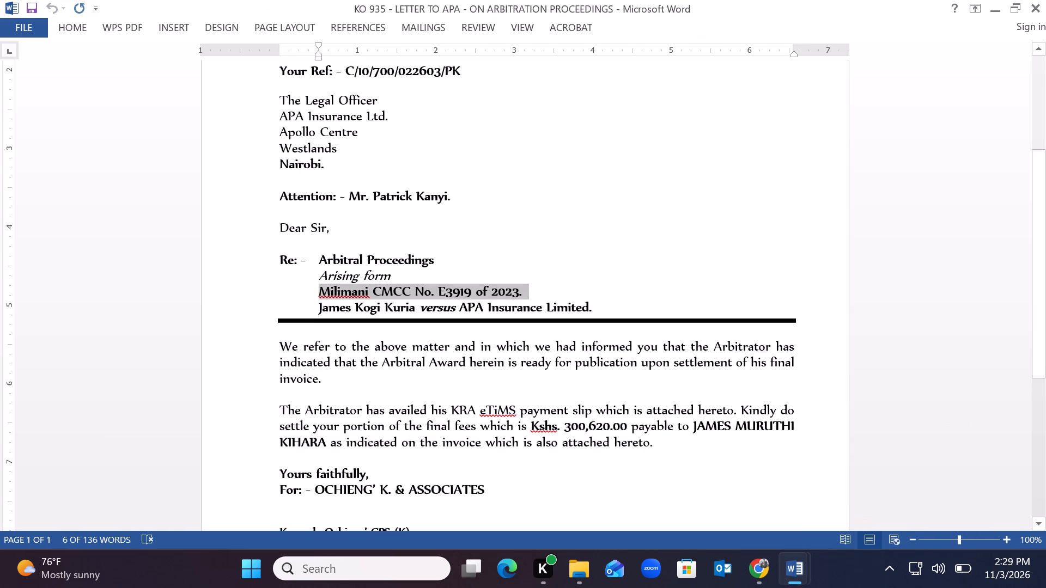
{"action": "scroll", "coordinate": [708, 474], "scroll_direction": "up", "scroll_amount": 3}
{"action": "scroll", "coordinate": [708, 474], "scroll_direction": "down", "scroll_amount": 2}
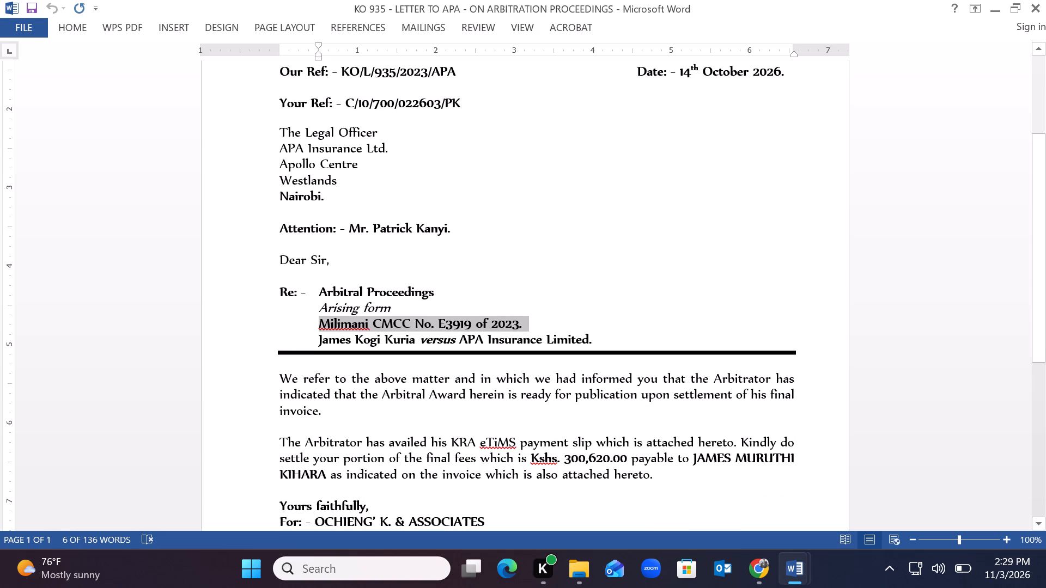
{"action": "scroll", "coordinate": [485, 419], "scroll_direction": "down", "scroll_amount": 1}
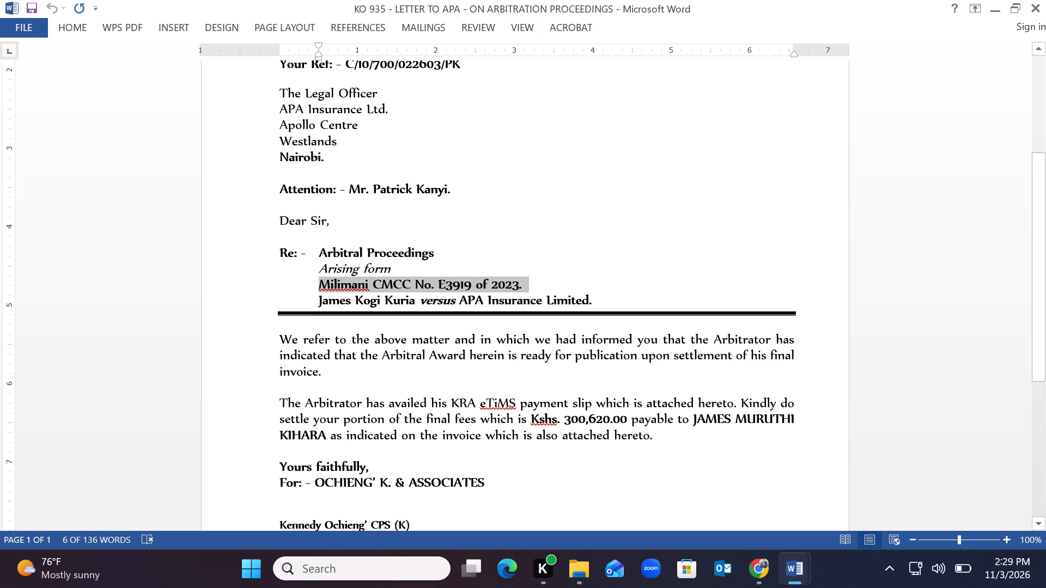
{"action": "scroll", "coordinate": [485, 420], "scroll_direction": "down", "scroll_amount": 12}
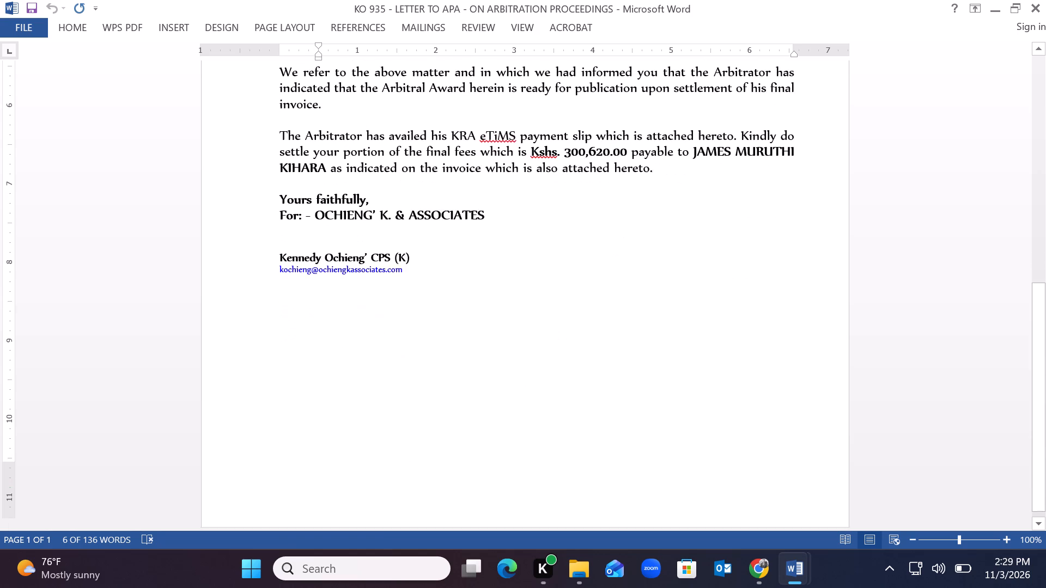
{"action": "scroll", "coordinate": [482, 427], "scroll_direction": "up", "scroll_amount": 8}
{"action": "left_click_drag", "start_coordinate": [277, 376], "coordinate": [282, 378]}
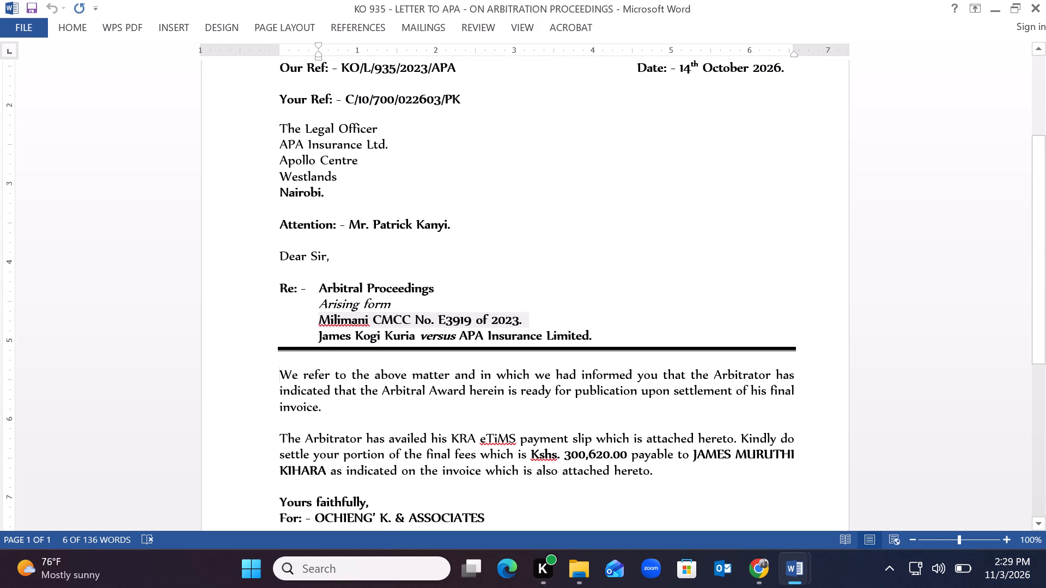
{"action": "left_click_drag", "start_coordinate": [282, 378], "coordinate": [715, 472]}
{"action": "key", "text": "ctrl+c"}
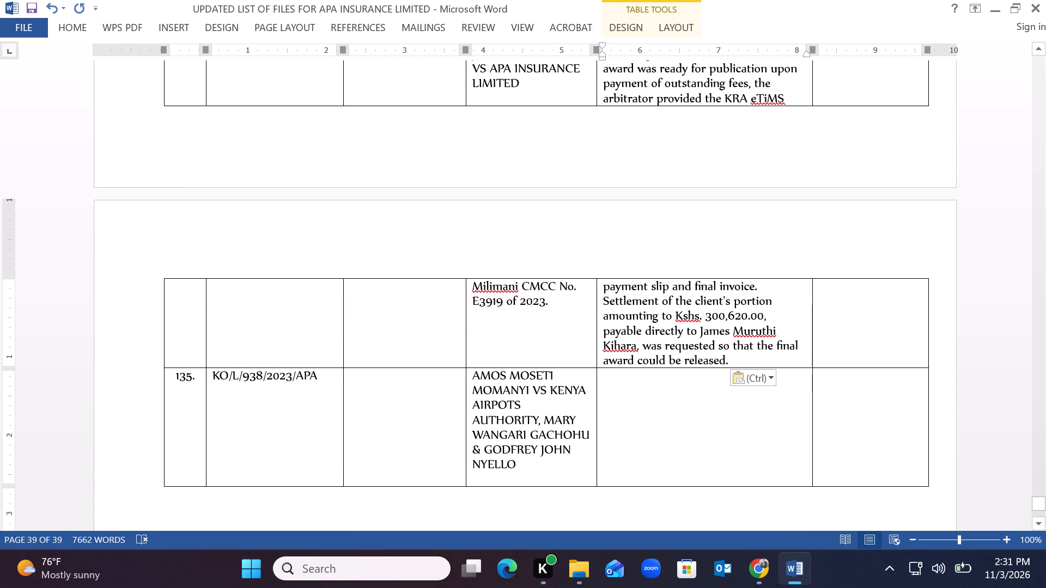
Rewind the YouTube live band performance by about 20 seconds.
{"action": "left_click", "coordinate": [752, 569]}
{"action": "left_click", "coordinate": [631, 9]}
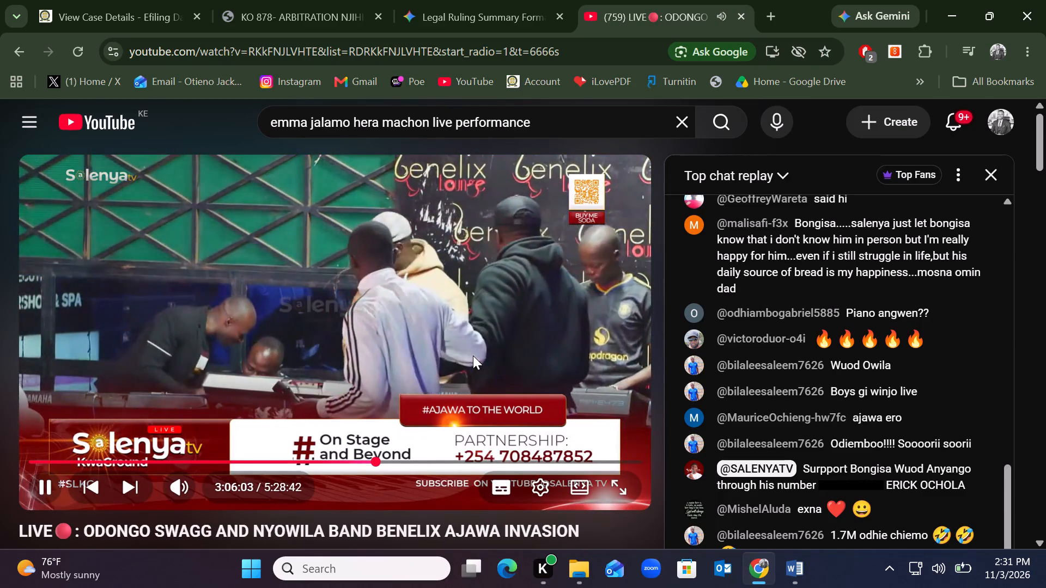
{"action": "key", "text": "Left"}
{"action": "key", "text": "Left"}
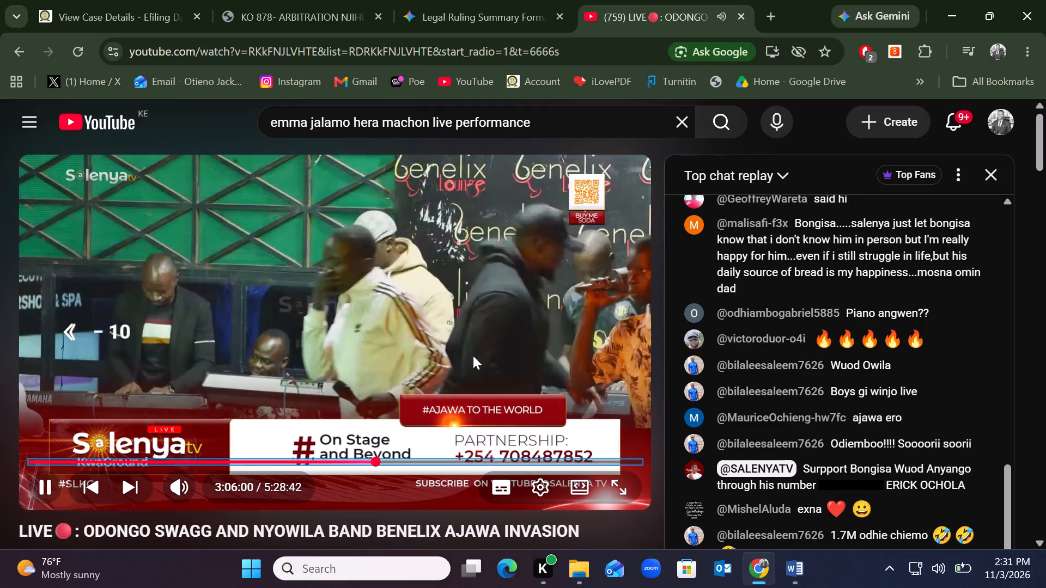
{"action": "key", "text": "Left"}
{"action": "key", "text": "Left"}
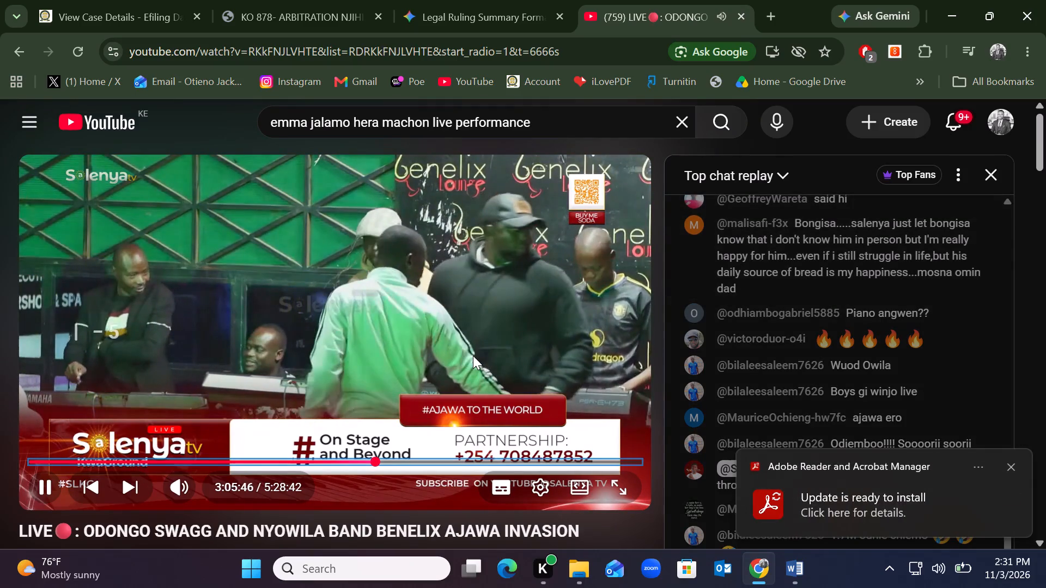
Close the KO 935 search results and open the latest Word version of the KO 938 letter to the plaintiff's advocates.
{"action": "left_click", "coordinate": [441, 0]}
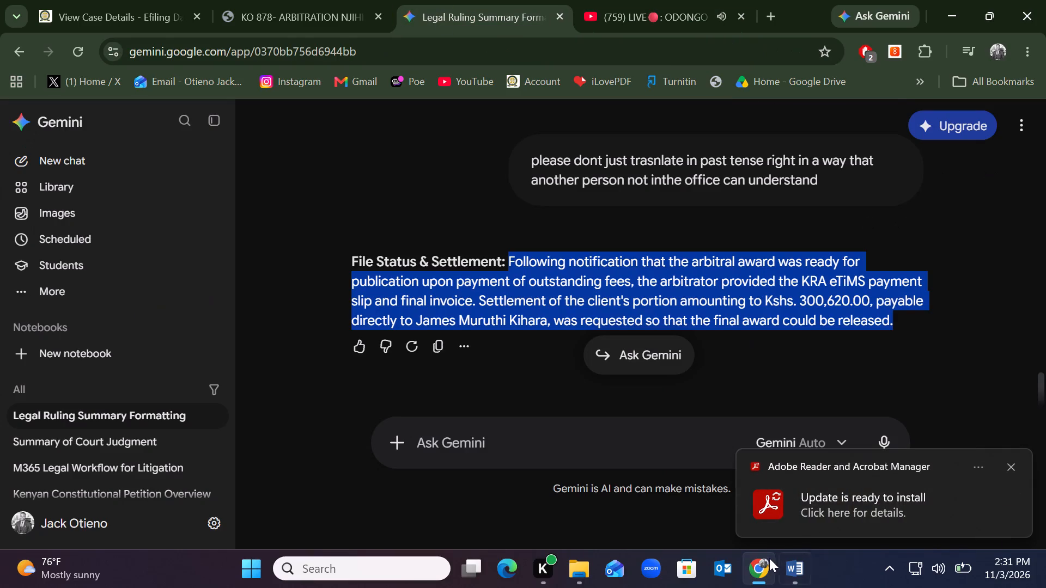
{"action": "left_click", "coordinate": [571, 562]}
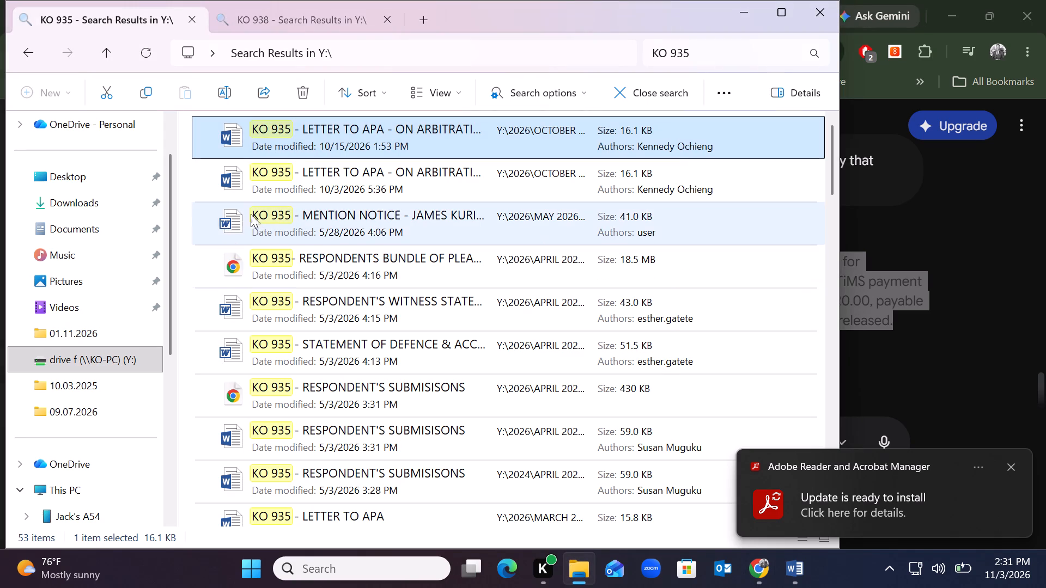
{"action": "left_click", "coordinate": [191, 20]}
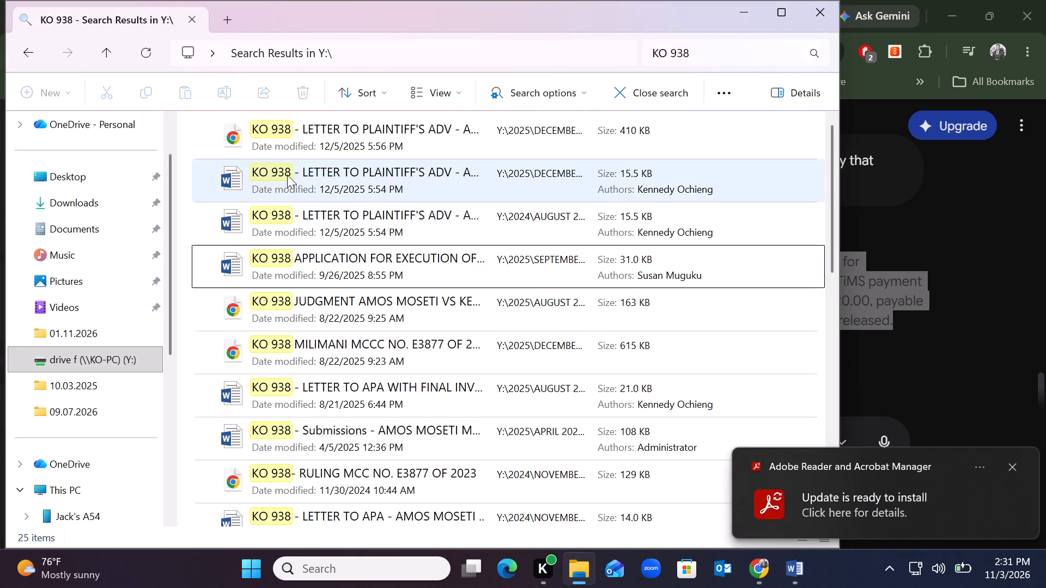
{"action": "scroll", "coordinate": [424, 152], "scroll_direction": "up", "scroll_amount": 1}
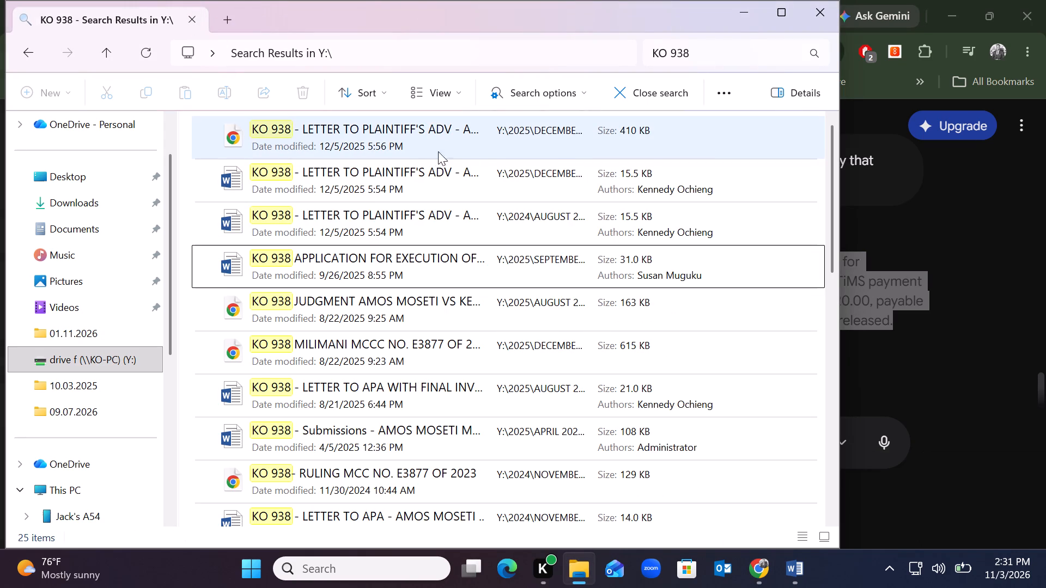
{"action": "double_click", "coordinate": [451, 179]}
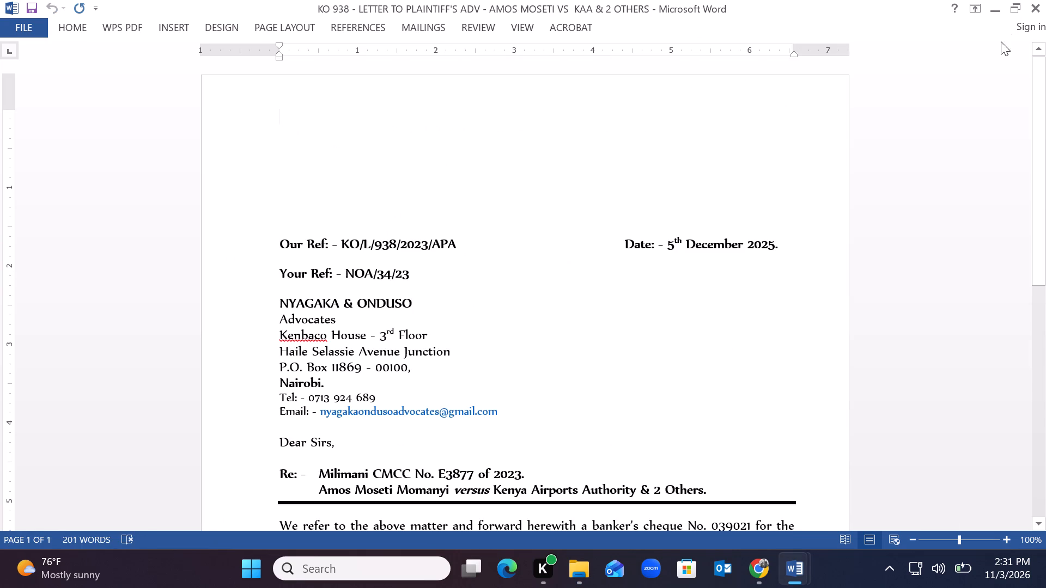
Reopen the December 2025 KO 938 letter to the plaintiff's advocates and read its case number, cheque settlement details and APA reference.
{"action": "left_click", "coordinate": [1030, 11]}
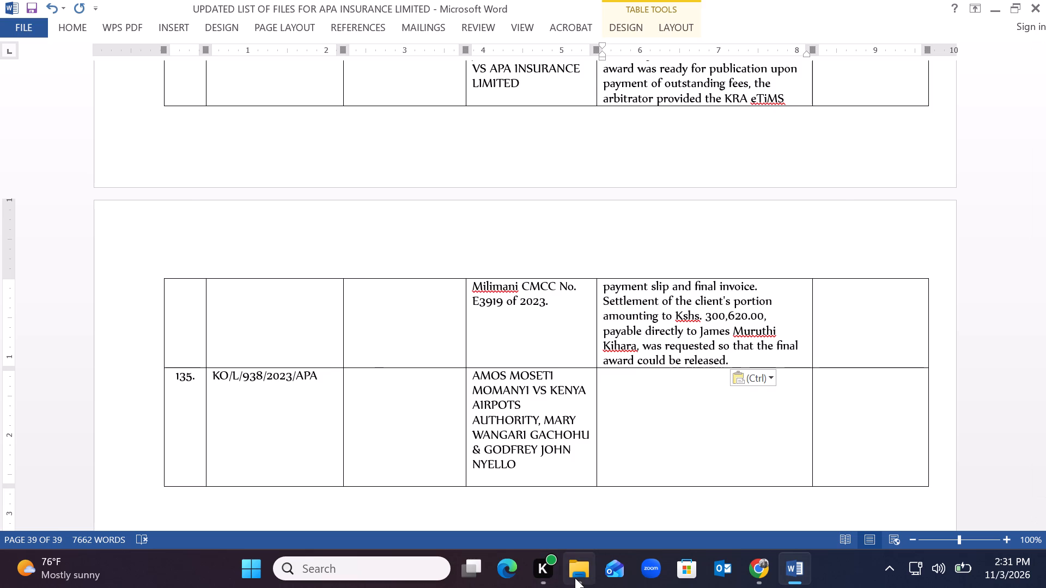
{"action": "left_click", "coordinate": [575, 578]}
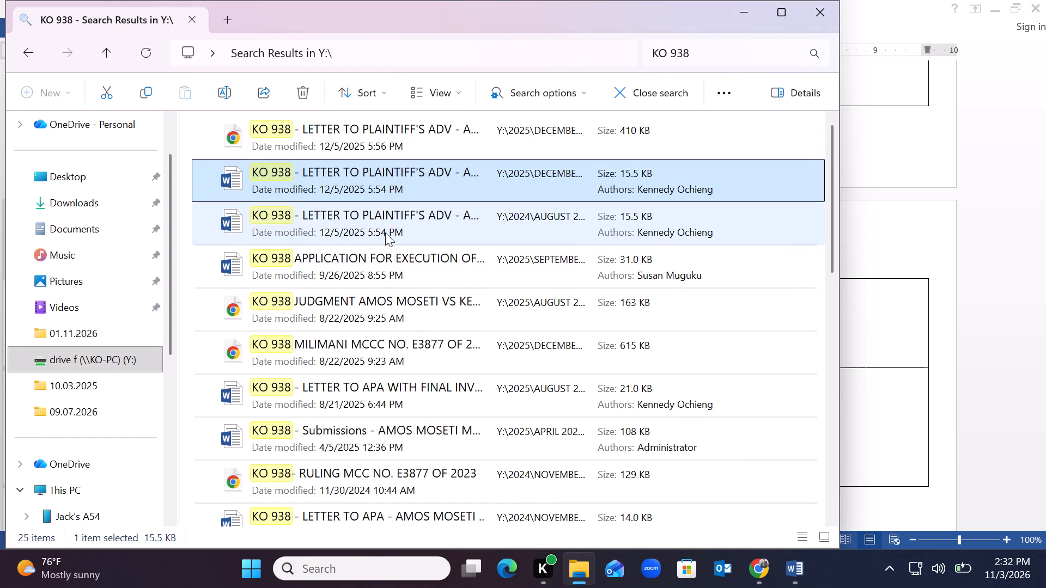
{"action": "double_click", "coordinate": [394, 175]}
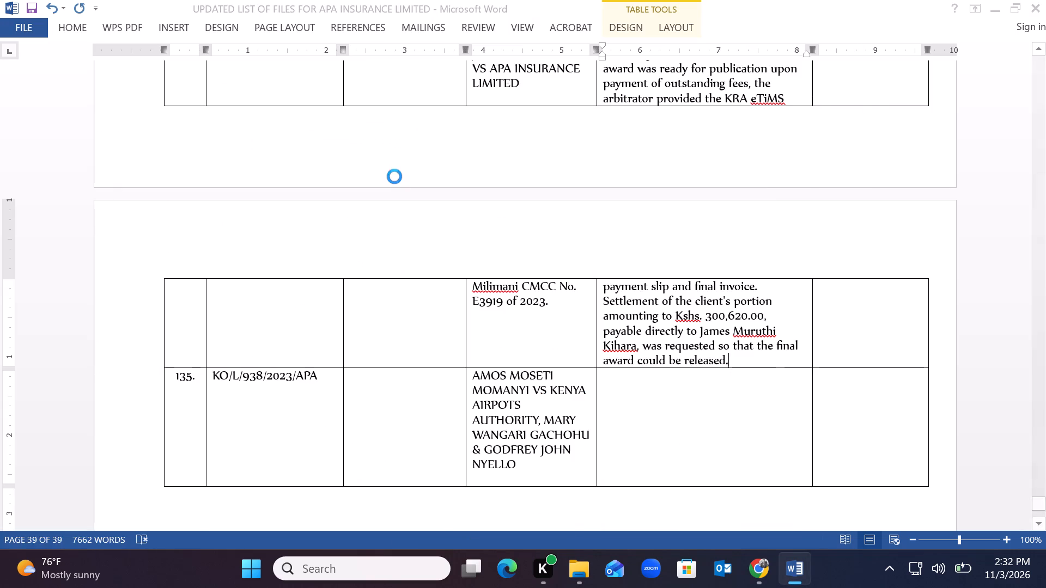
{"action": "scroll", "coordinate": [467, 293], "scroll_direction": "down", "scroll_amount": 6}
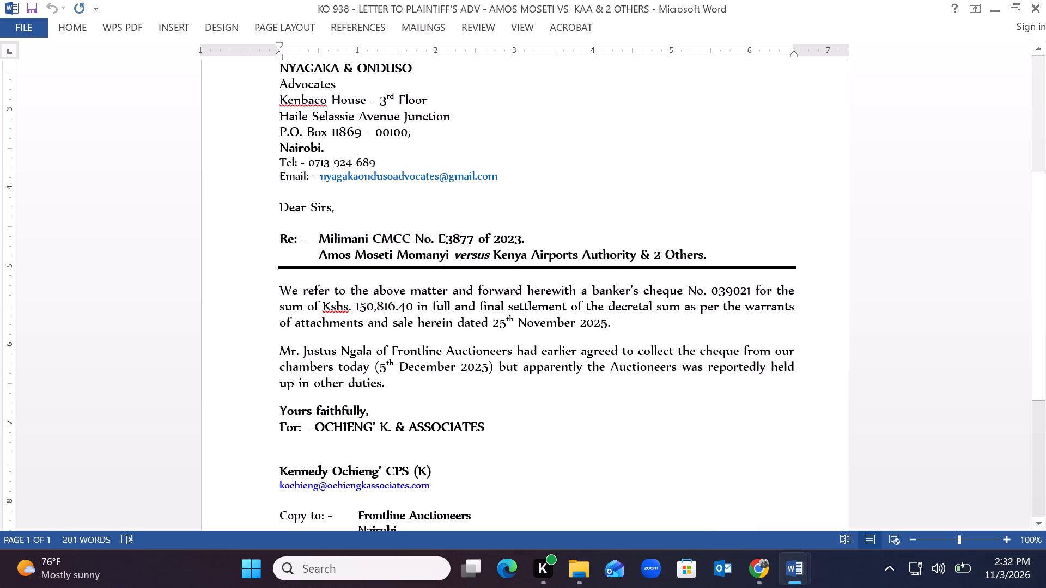
{"action": "scroll", "coordinate": [508, 304], "scroll_direction": "down", "scroll_amount": 5}
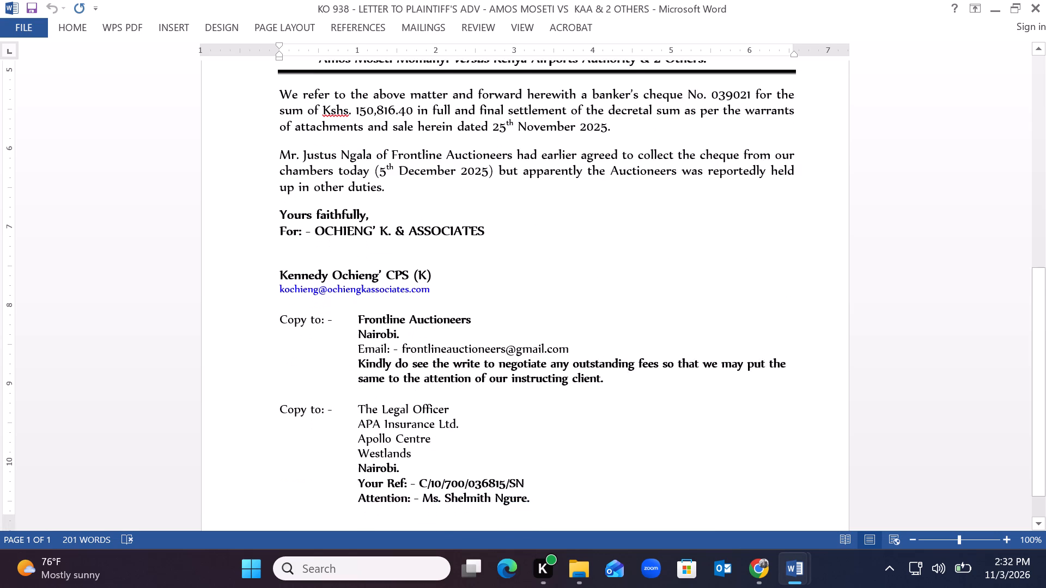
{"action": "scroll", "coordinate": [508, 309], "scroll_direction": "down", "scroll_amount": 4}
{"action": "scroll", "coordinate": [507, 310], "scroll_direction": "up", "scroll_amount": 10}
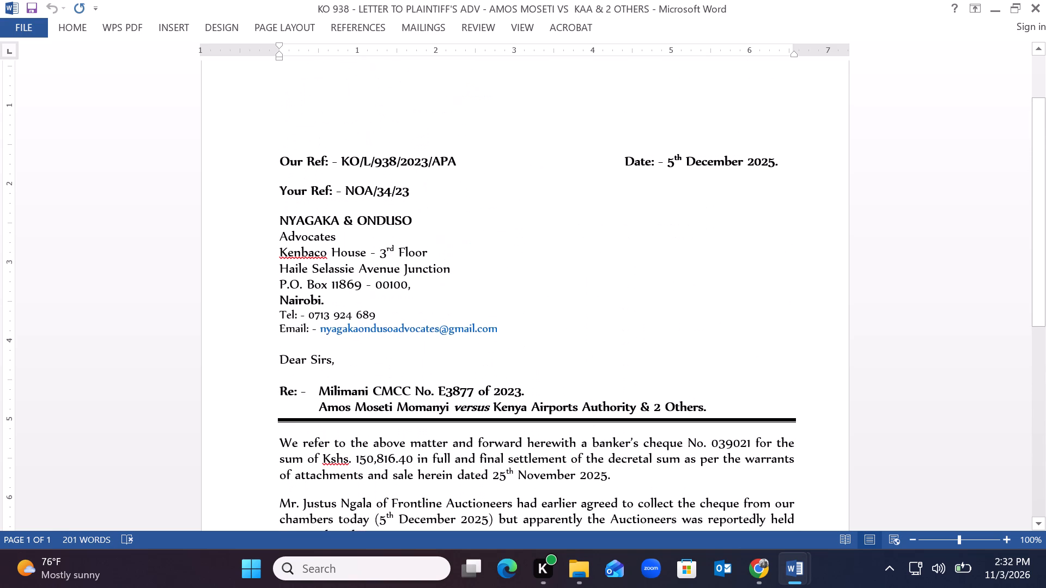
{"action": "scroll", "coordinate": [504, 308], "scroll_direction": "down", "scroll_amount": 4}
{"action": "scroll", "coordinate": [504, 309], "scroll_direction": "up", "scroll_amount": 3}
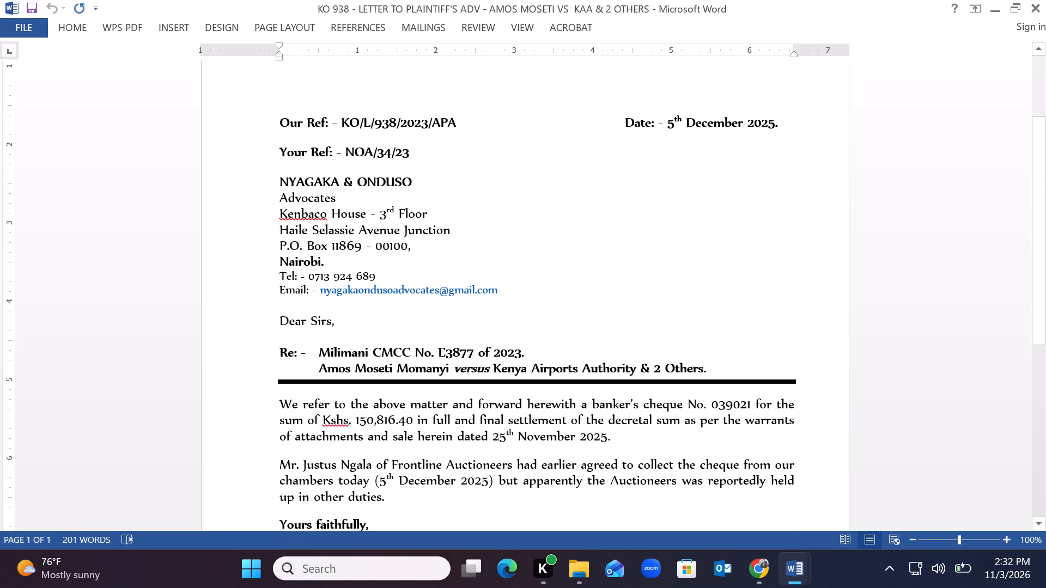
{"action": "scroll", "coordinate": [504, 309], "scroll_direction": "down", "scroll_amount": 5}
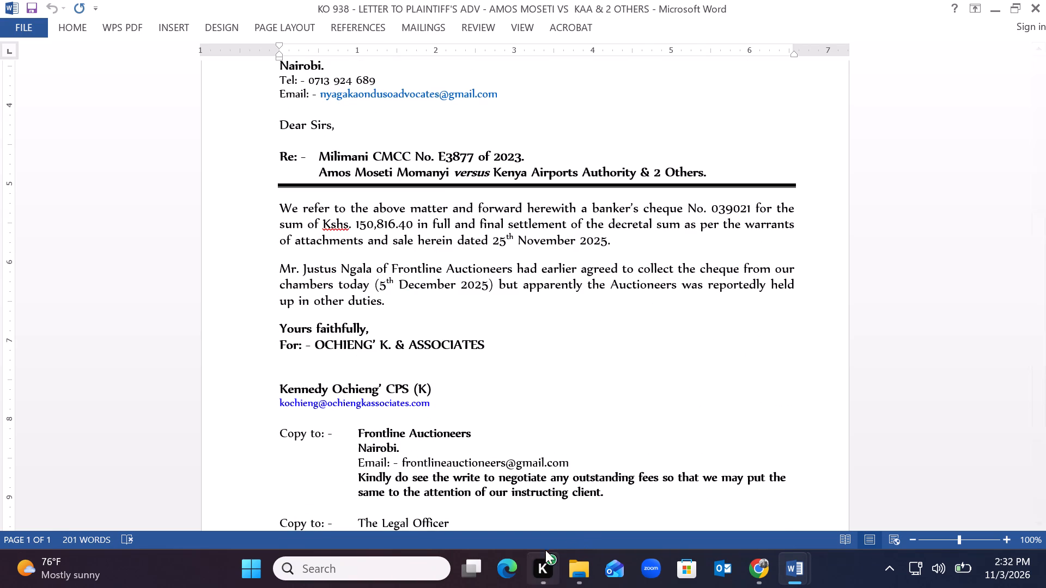
Open the KO 938 application for execution of cross decrees, read the certificate of urgency's grounds, and close it.
{"action": "left_click", "coordinate": [586, 567]}
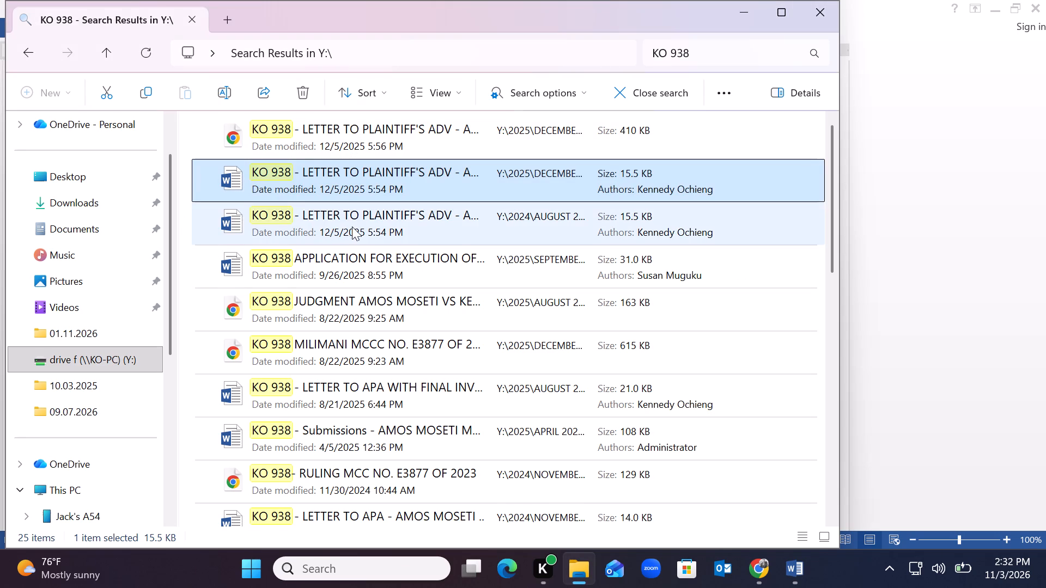
{"action": "double_click", "coordinate": [356, 272]}
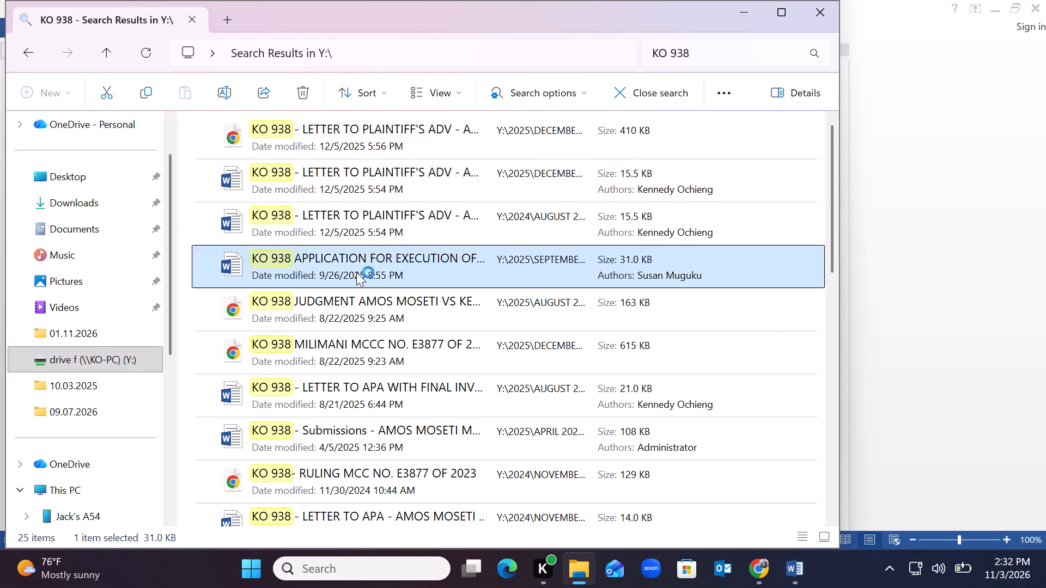
{"action": "scroll", "coordinate": [385, 266], "scroll_direction": "down", "scroll_amount": 4}
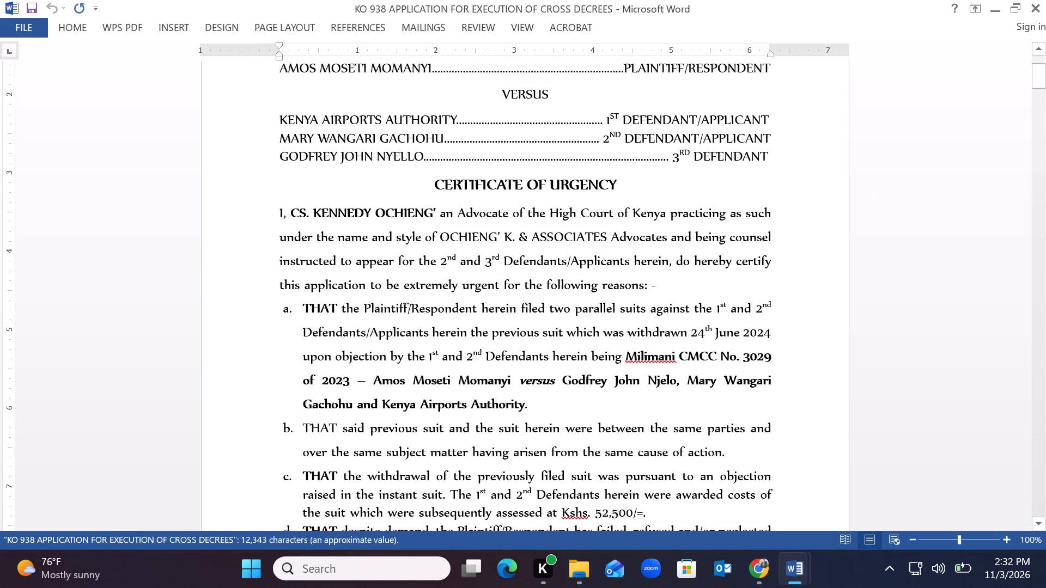
{"action": "scroll", "coordinate": [385, 265], "scroll_direction": "up", "scroll_amount": 3}
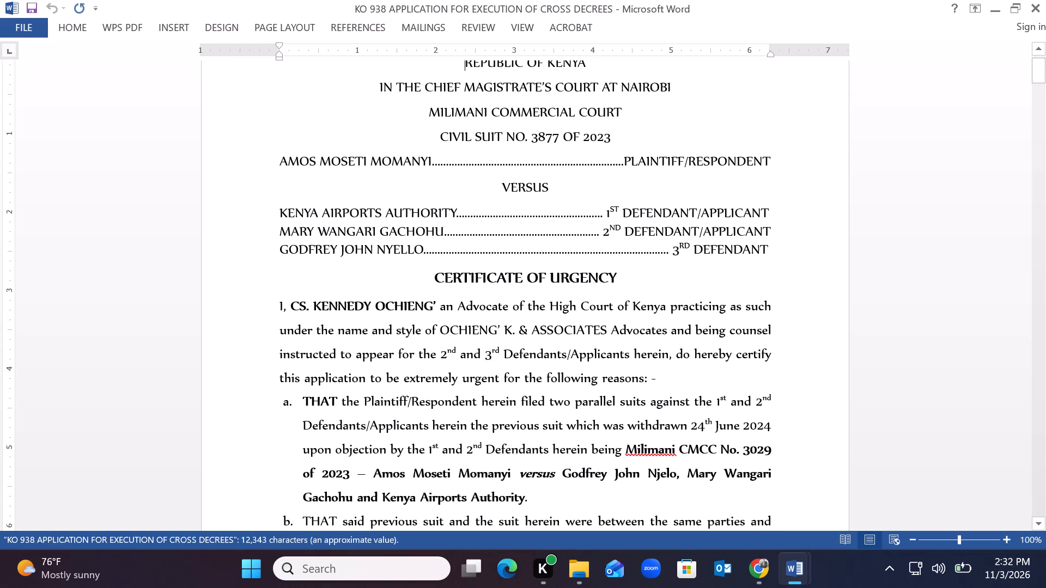
{"action": "scroll", "coordinate": [385, 262], "scroll_direction": "down", "scroll_amount": 9}
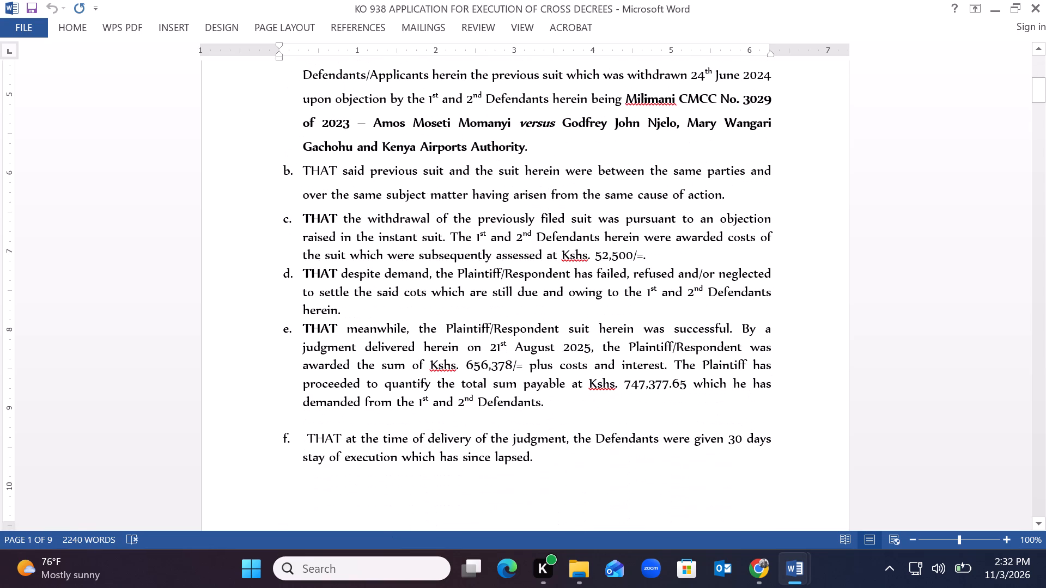
{"action": "left_click", "coordinate": [1034, 4]}
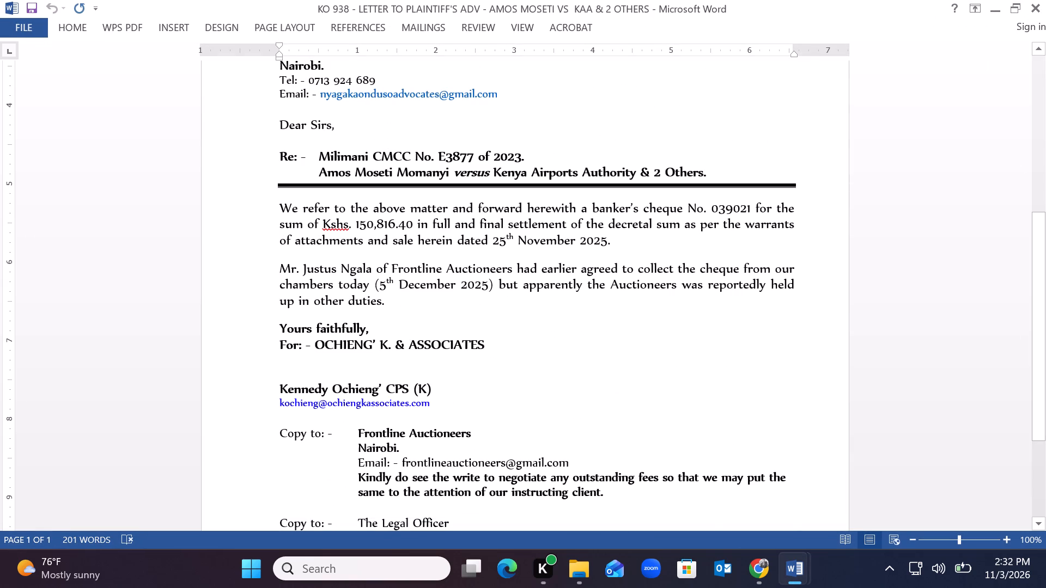
Rewind the YouTube live band performance to about 3:05.
{"action": "left_click", "coordinate": [759, 574]}
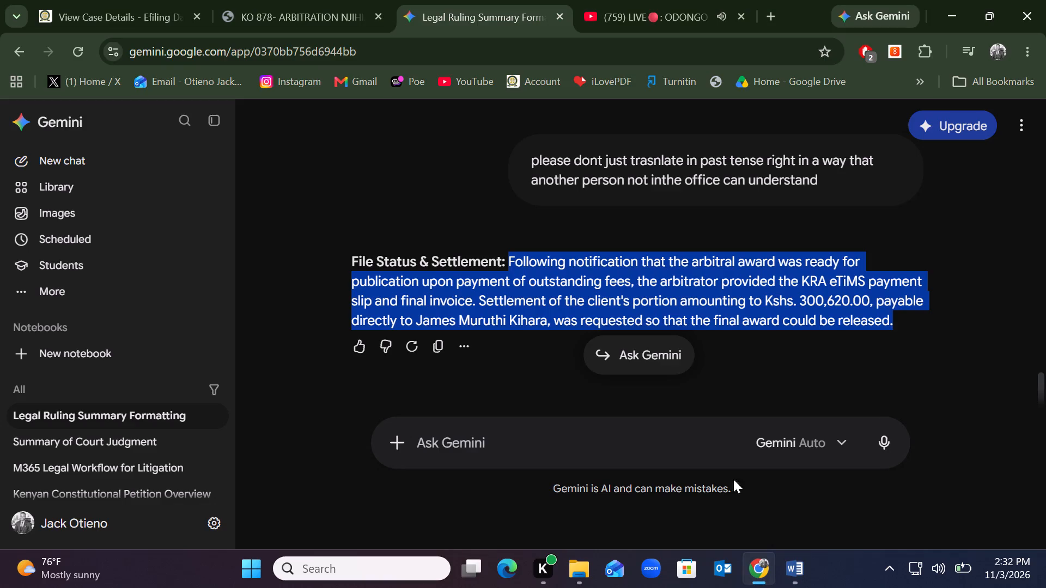
{"action": "left_click", "coordinate": [594, 0]}
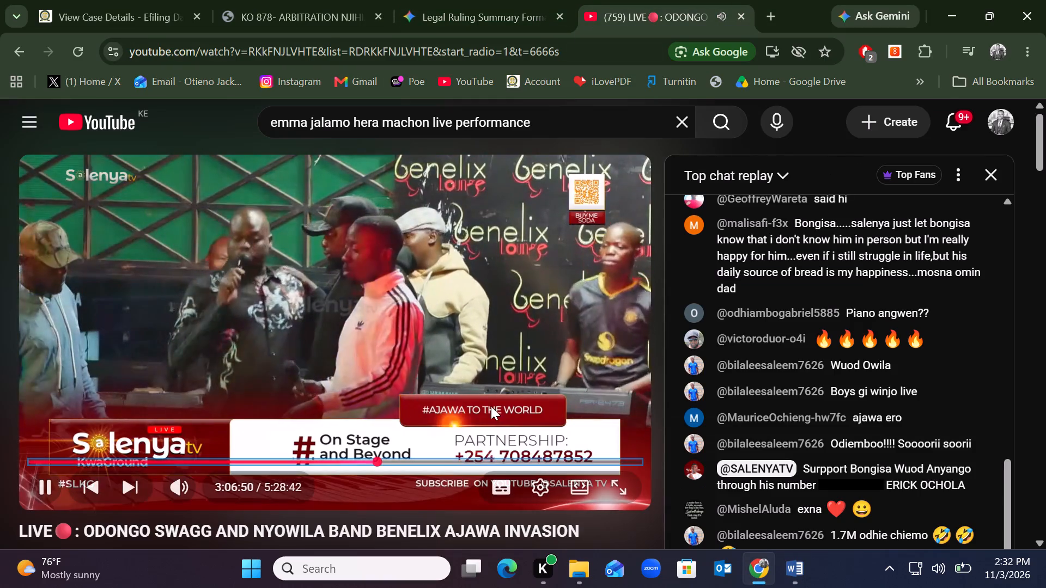
{"action": "left_click", "coordinate": [364, 460]}
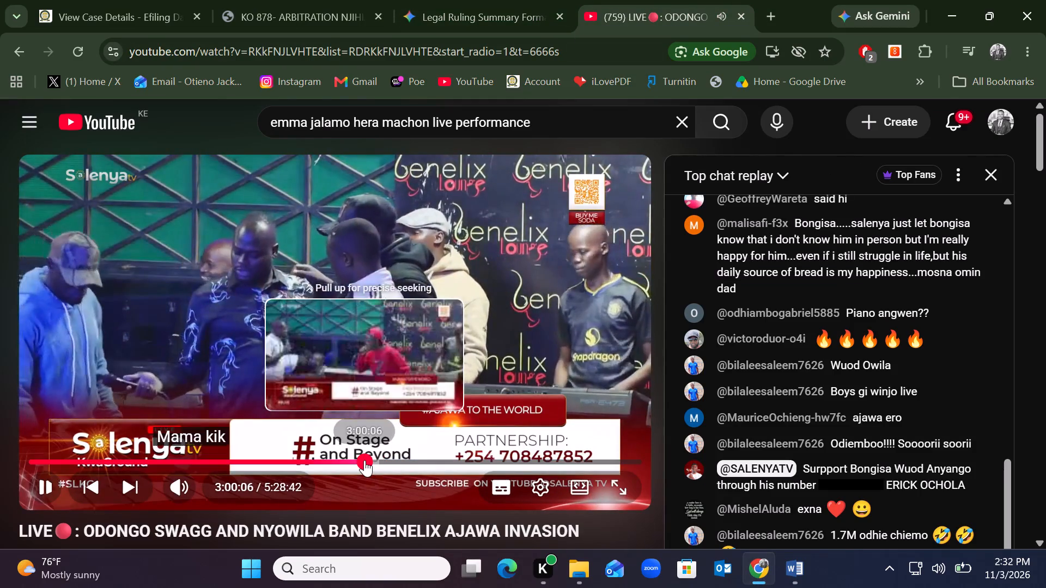
{"action": "left_click", "coordinate": [369, 460]}
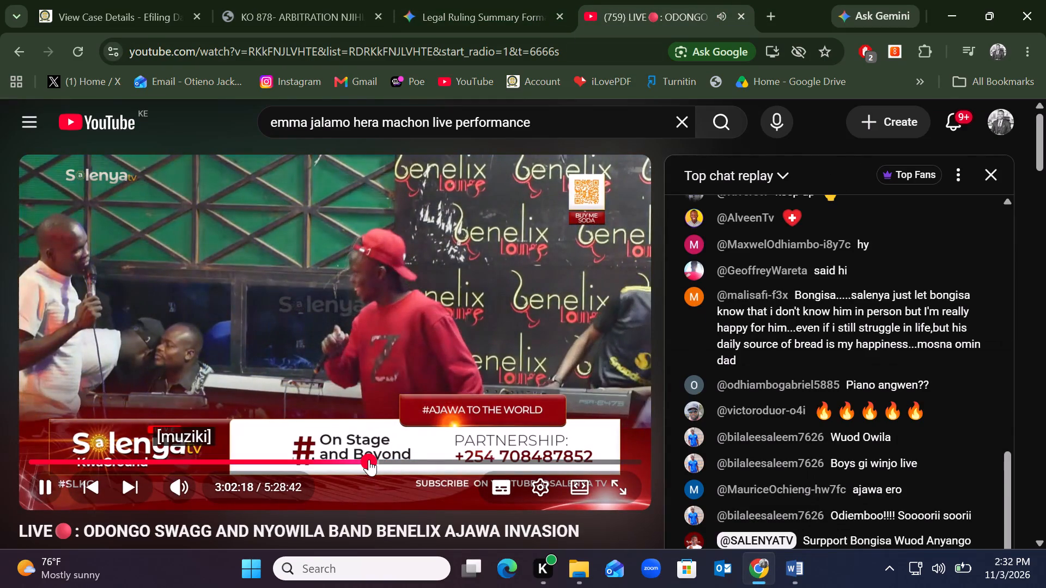
{"action": "left_click", "coordinate": [374, 460]}
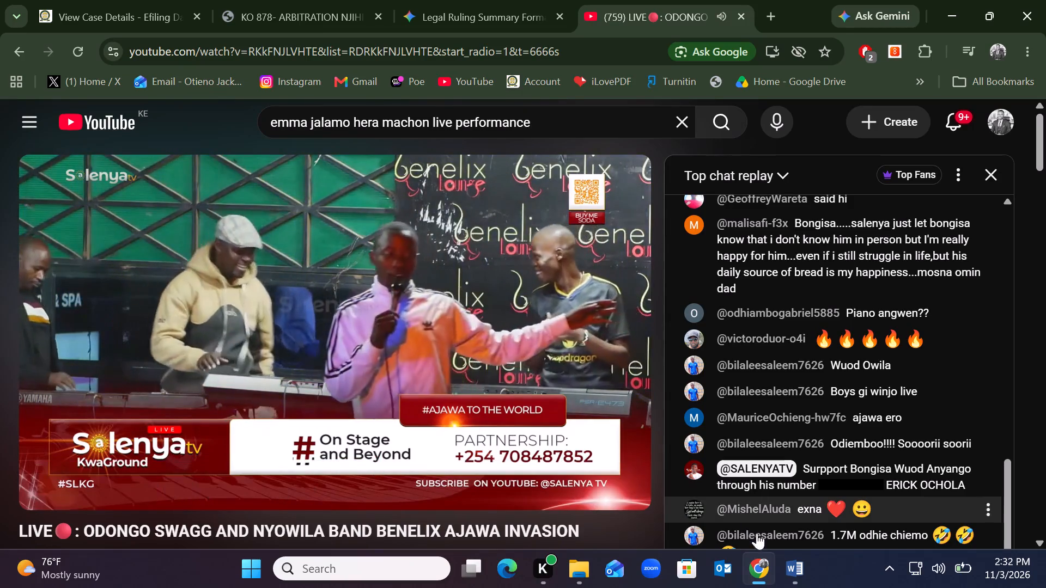
Close the KO 938 letter to the plaintiff's advocates.
{"action": "left_click", "coordinate": [842, 497]}
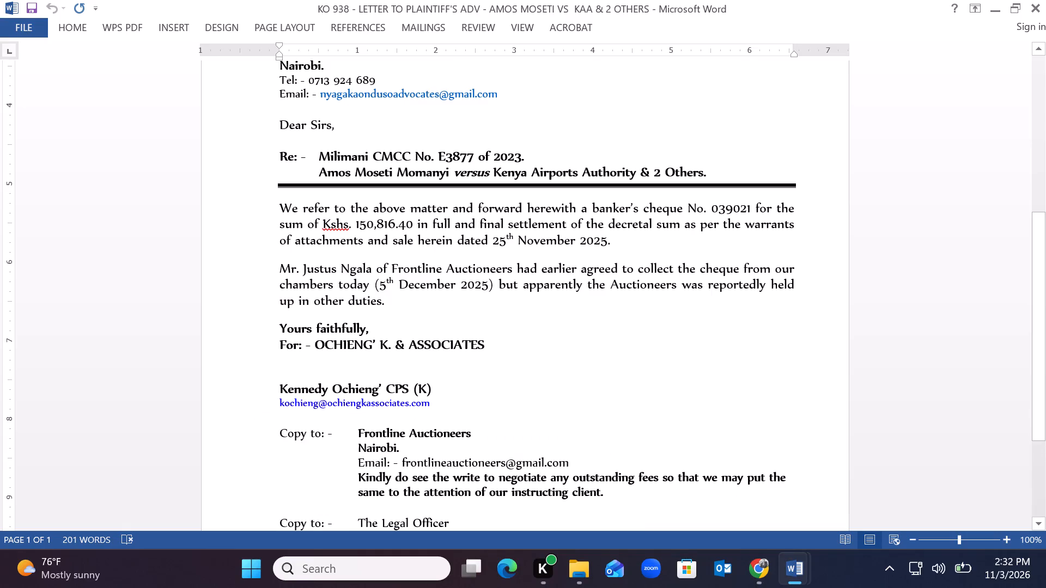
{"action": "left_click", "coordinate": [1041, 9]}
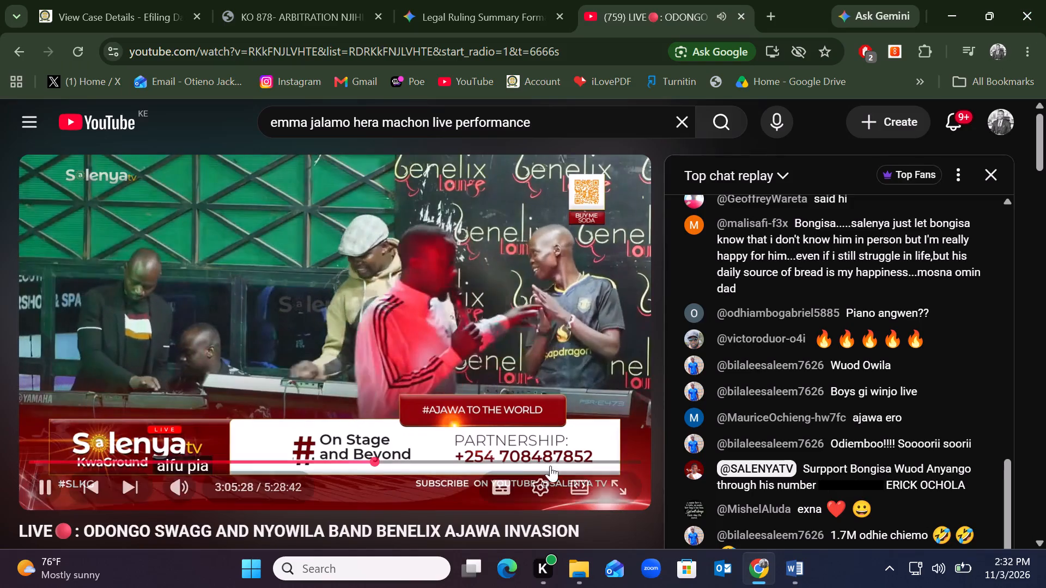
{"action": "left_click", "coordinate": [569, 560]}
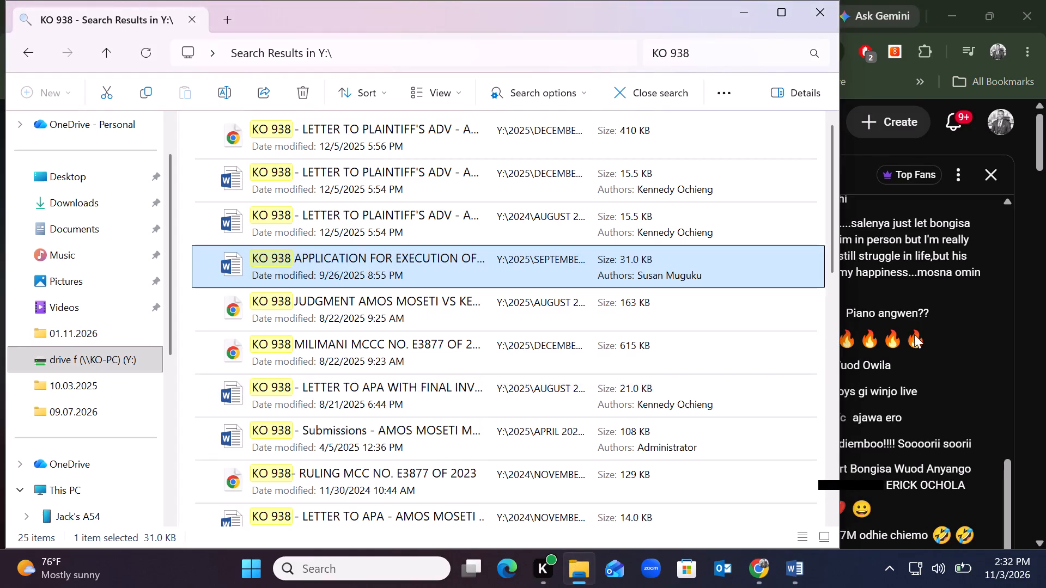
{"action": "left_click", "coordinate": [915, 332]}
{"action": "left_click", "coordinate": [441, 0]}
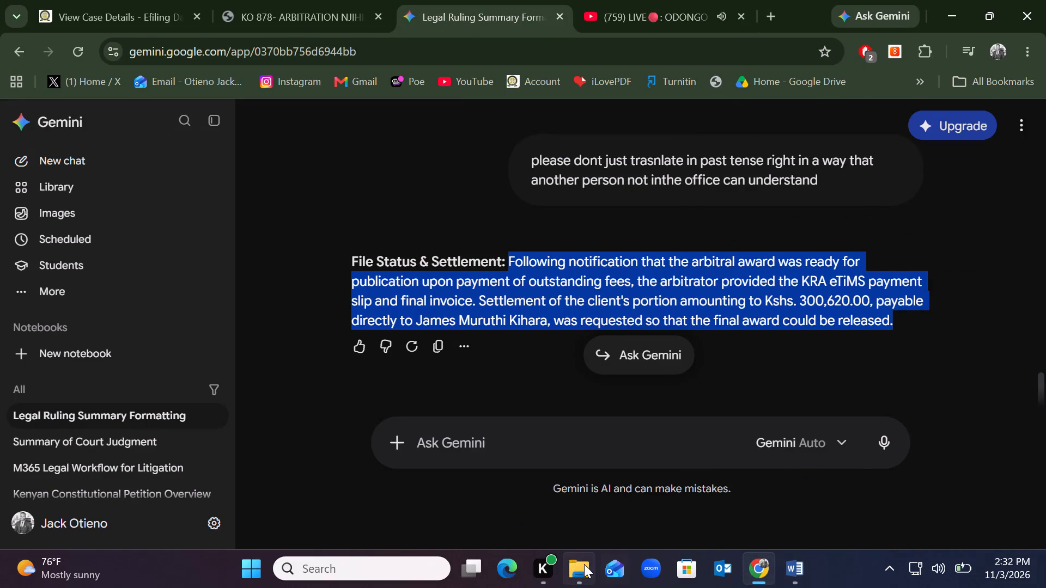
{"action": "left_click", "coordinate": [584, 564]}
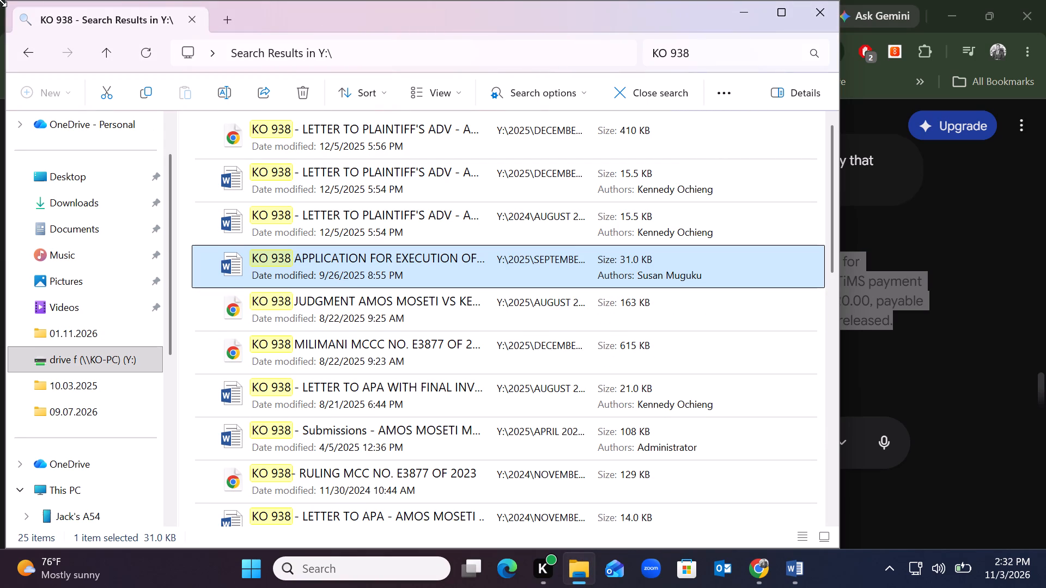
{"action": "double_click", "coordinate": [394, 311]}
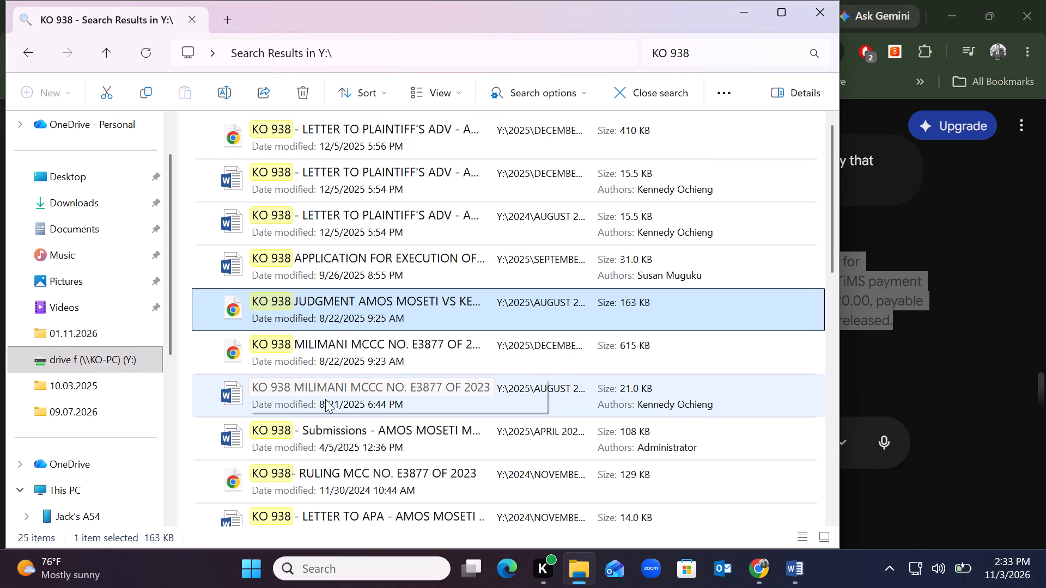
{"action": "double_click", "coordinate": [342, 398]}
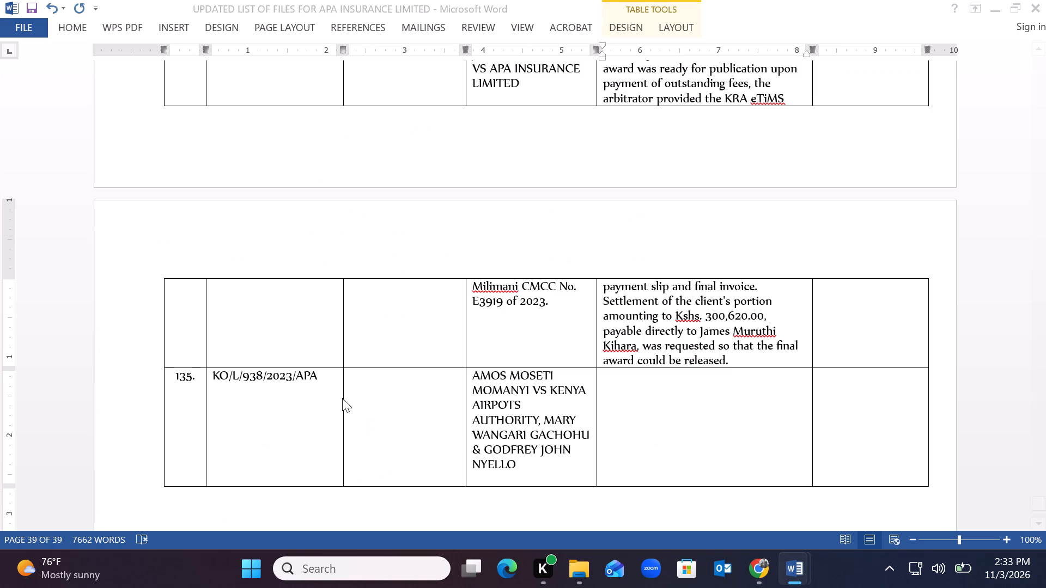
{"action": "scroll", "coordinate": [419, 347], "scroll_direction": "down", "scroll_amount": 7}
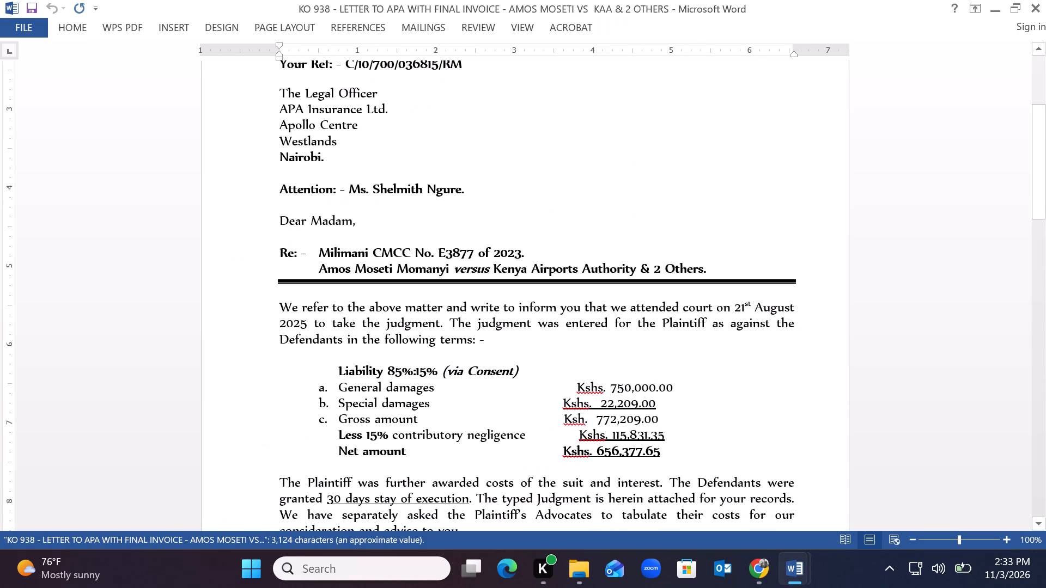
{"action": "scroll", "coordinate": [416, 353], "scroll_direction": "down", "scroll_amount": 20}
{"action": "scroll", "coordinate": [416, 353], "scroll_direction": "down", "scroll_amount": 4}
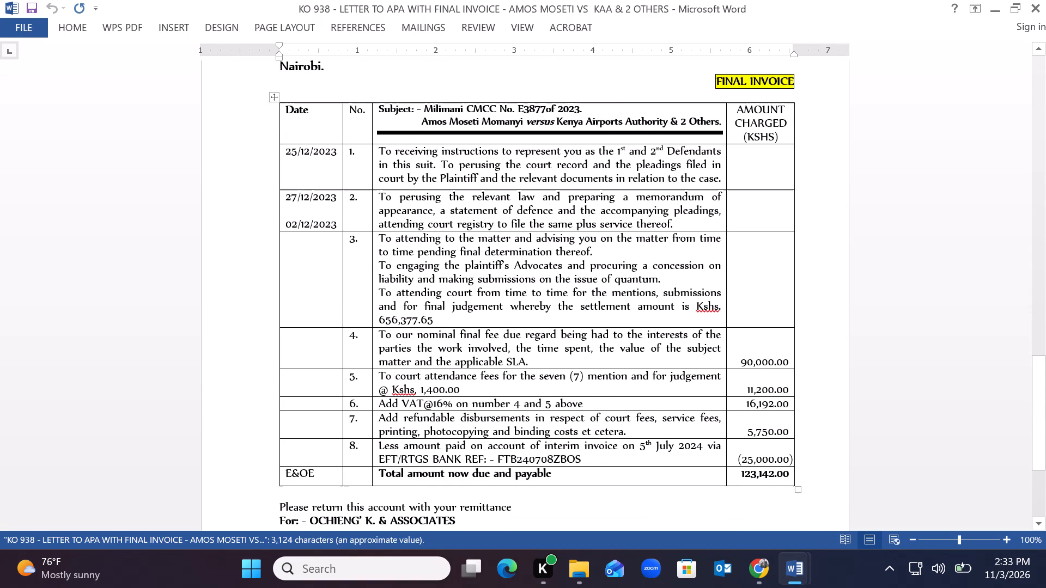
{"action": "scroll", "coordinate": [411, 352], "scroll_direction": "down", "scroll_amount": 2}
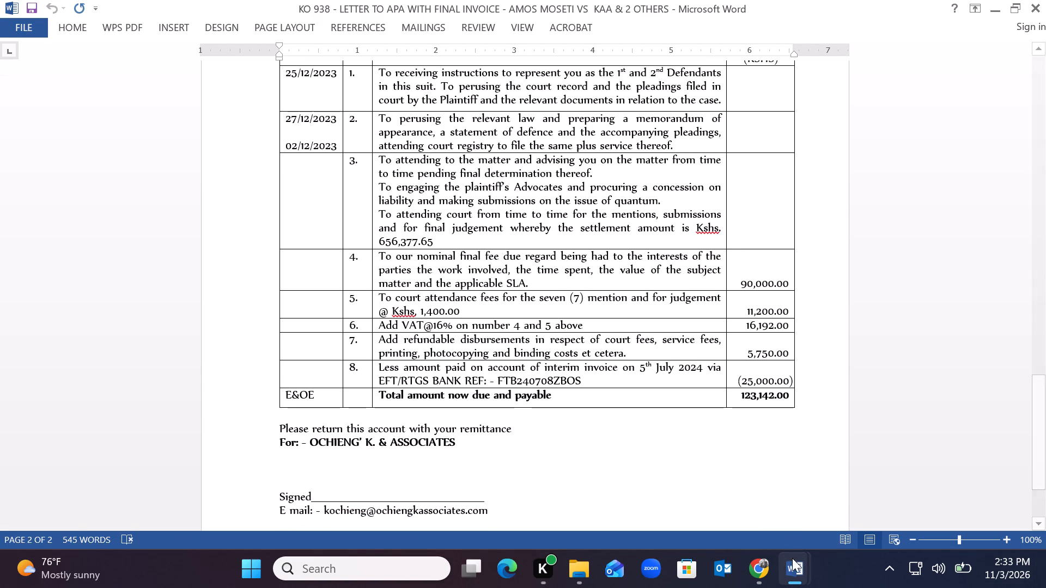
Copy the green-highlighted remark "Pending drawing of the final invoice" from row 130 into row 133's last column in the APA file list.
{"action": "left_click", "coordinate": [754, 507]}
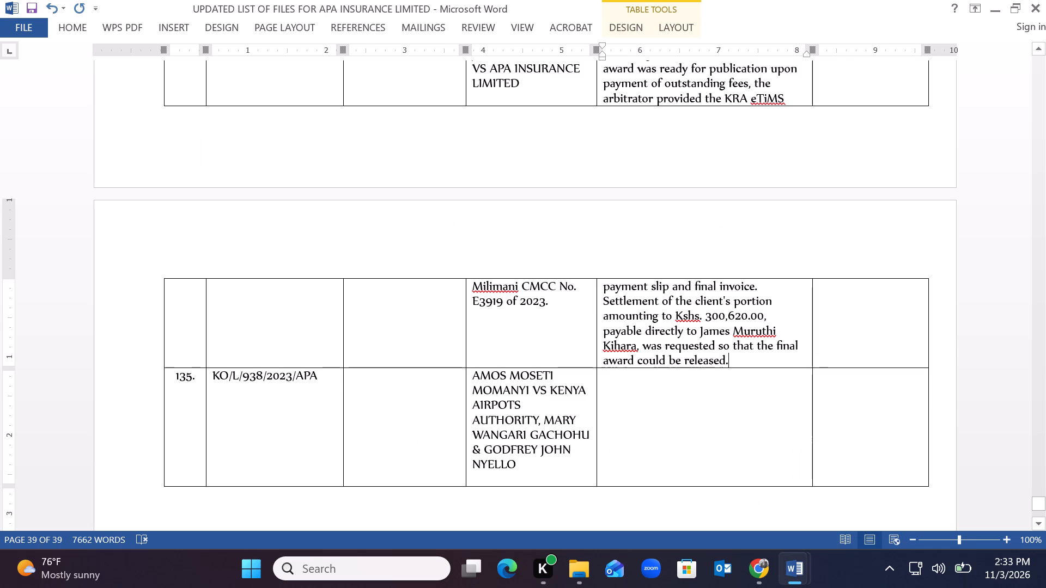
{"action": "scroll", "coordinate": [682, 409], "scroll_direction": "up", "scroll_amount": 10}
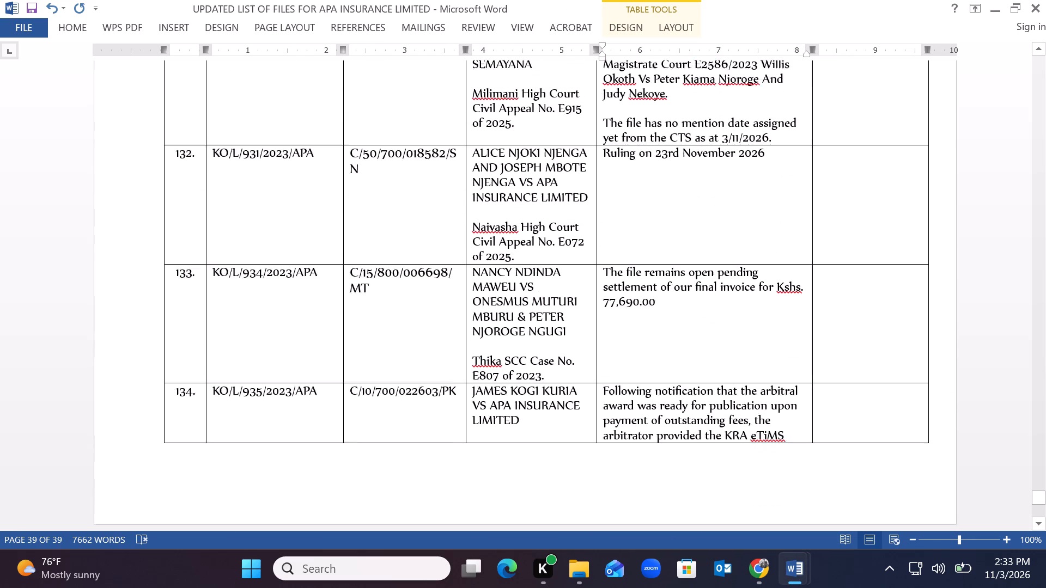
{"action": "scroll", "coordinate": [689, 409], "scroll_direction": "up", "scroll_amount": 4}
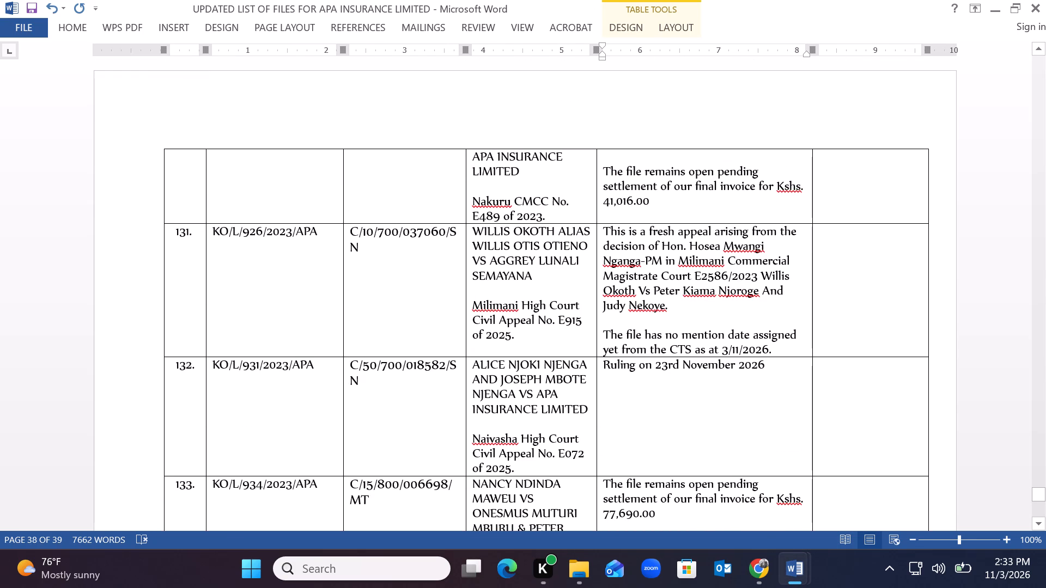
{"action": "scroll", "coordinate": [838, 409], "scroll_direction": "up", "scroll_amount": 6}
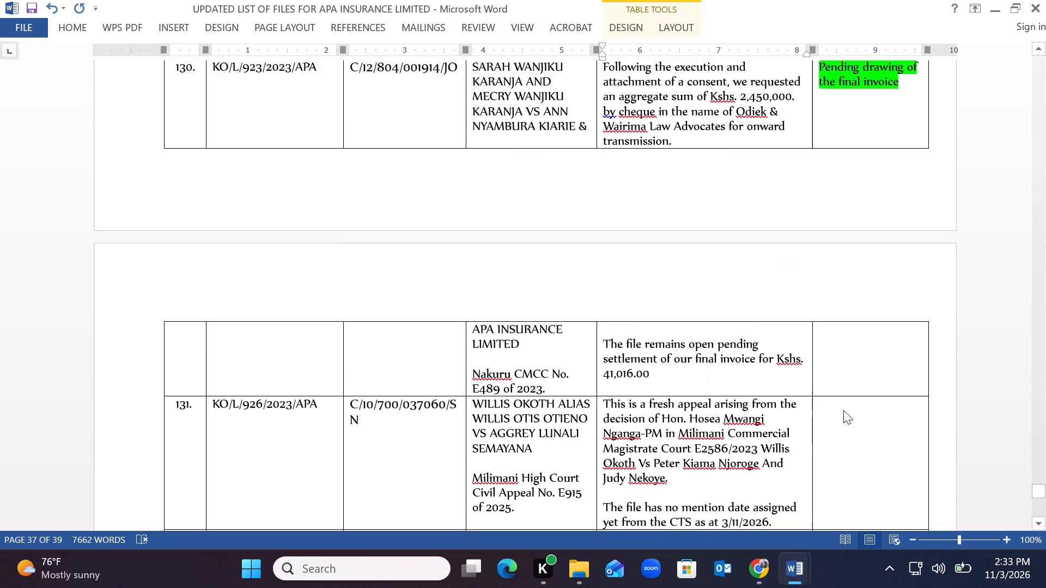
{"action": "left_click_drag", "start_coordinate": [820, 129], "coordinate": [837, 135]}
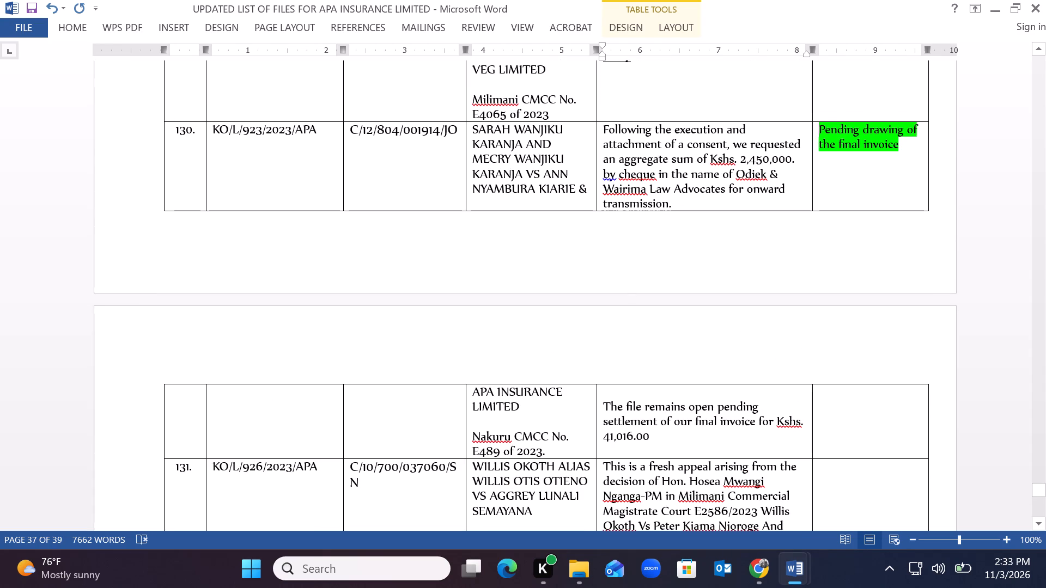
{"action": "left_click_drag", "start_coordinate": [837, 135], "coordinate": [902, 149]}
{"action": "key", "text": "ctrl+c"}
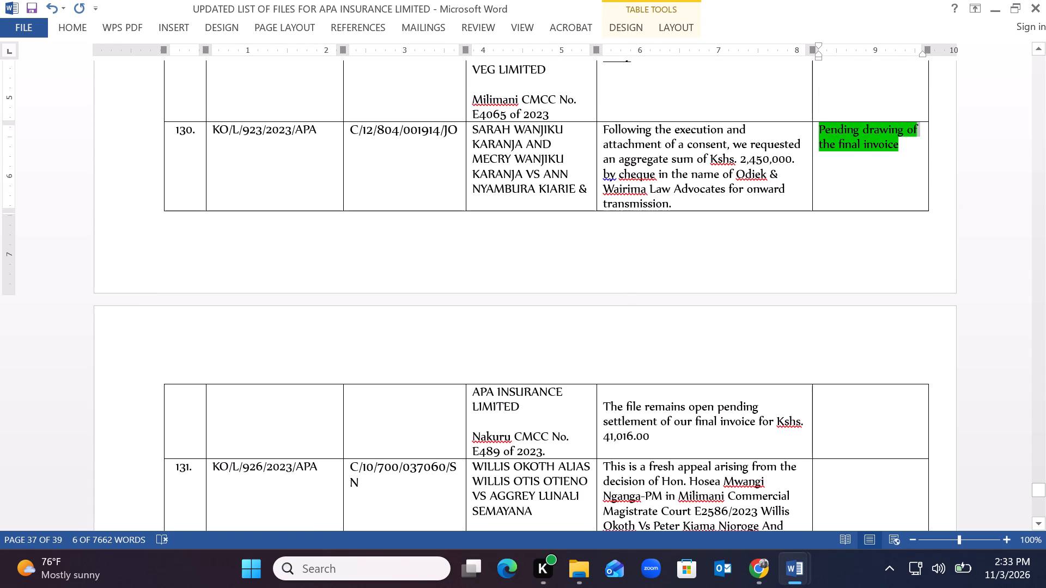
{"action": "scroll", "coordinate": [879, 207], "scroll_direction": "down", "scroll_amount": 9}
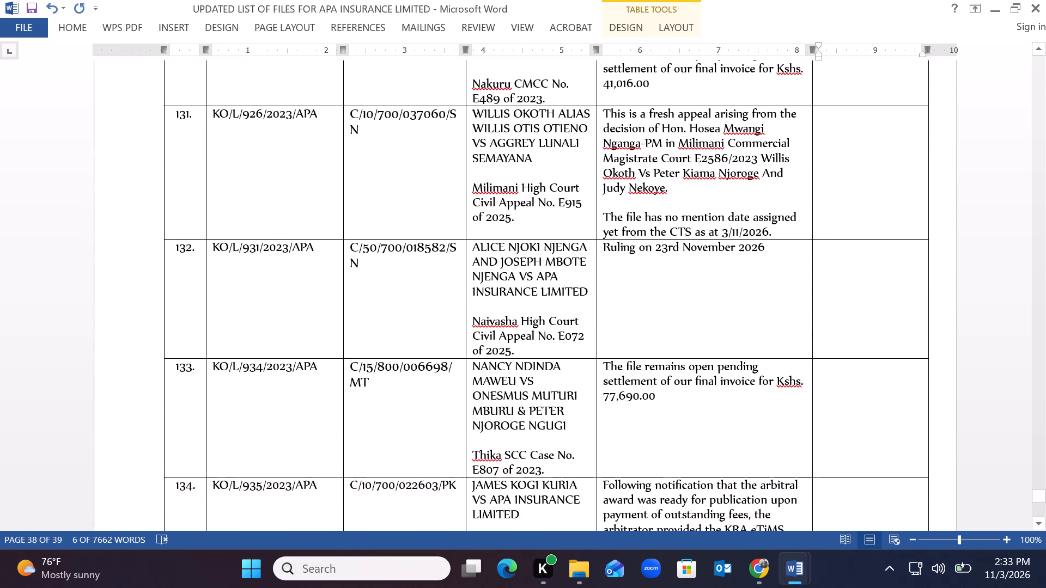
{"action": "left_click", "coordinate": [852, 390]}
{"action": "key", "text": "ctrl+v"}
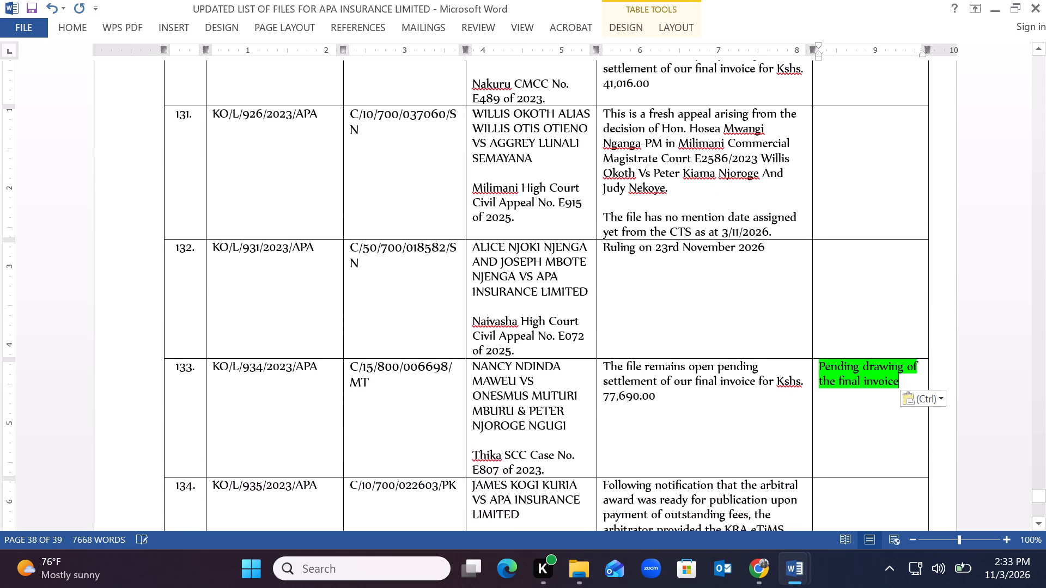
Copy row 133's final-invoice status note and highlighted remark into the matching empty cells of row 135.
{"action": "left_click_drag", "start_coordinate": [607, 365], "coordinate": [876, 447]}
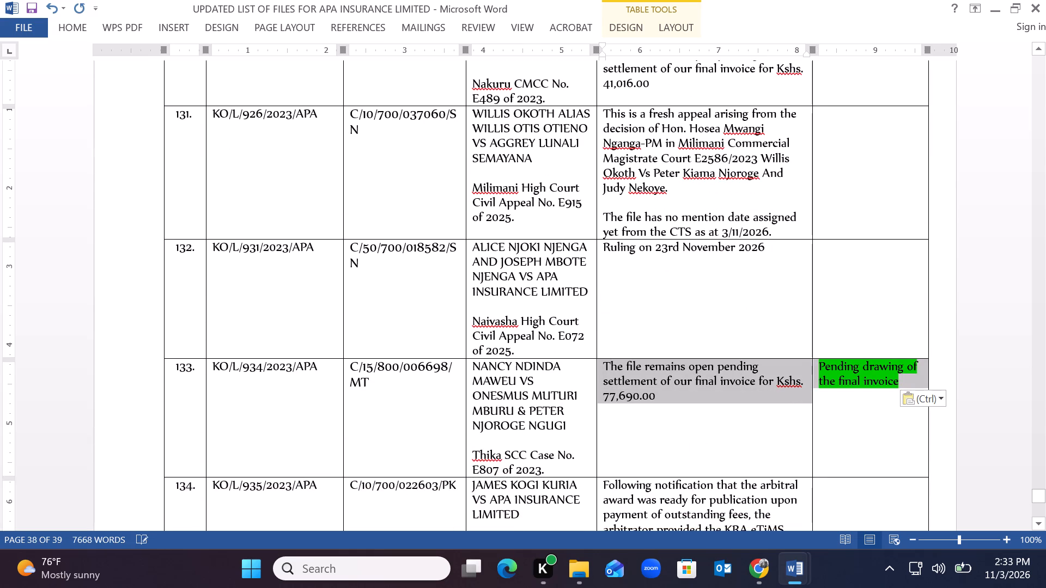
{"action": "key", "text": "ctrl+c"}
{"action": "scroll", "coordinate": [869, 448], "scroll_direction": "down", "scroll_amount": 4}
{"action": "scroll", "coordinate": [806, 416], "scroll_direction": "down", "scroll_amount": 10}
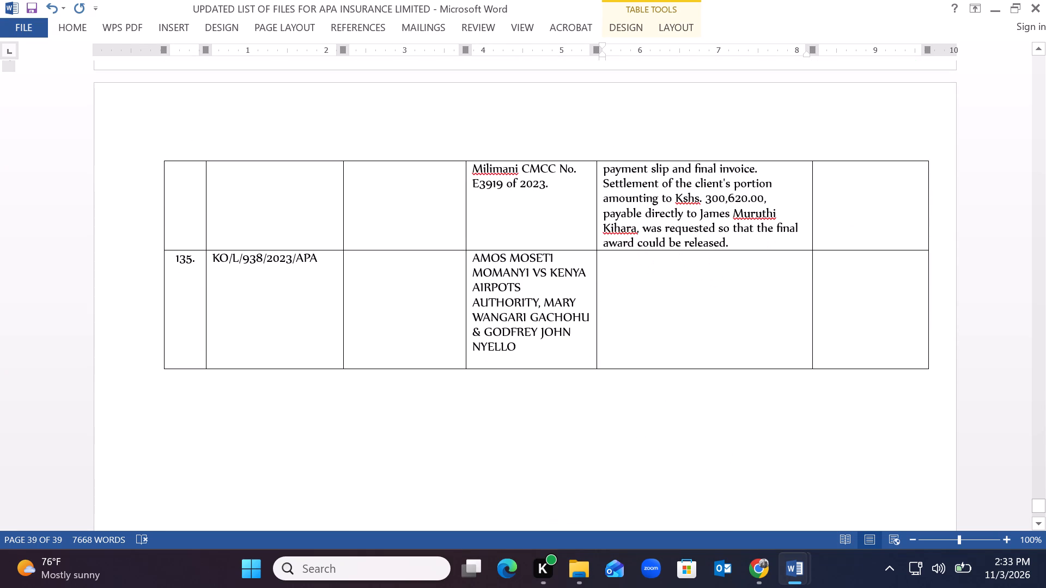
{"action": "left_click", "coordinate": [668, 309]}
{"action": "key", "text": "ctrl+v"}
{"action": "left_click", "coordinate": [704, 297]}
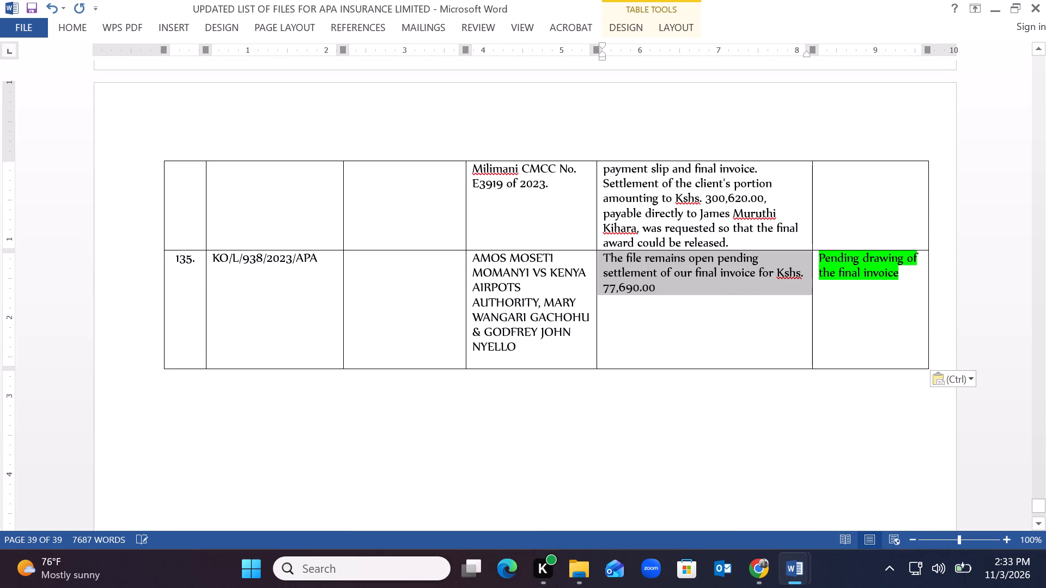
Replace the invoice amount in row 135's status note with 123,142.00, copied from the KO 938 final invoice.
{"action": "left_click", "coordinate": [836, 525]}
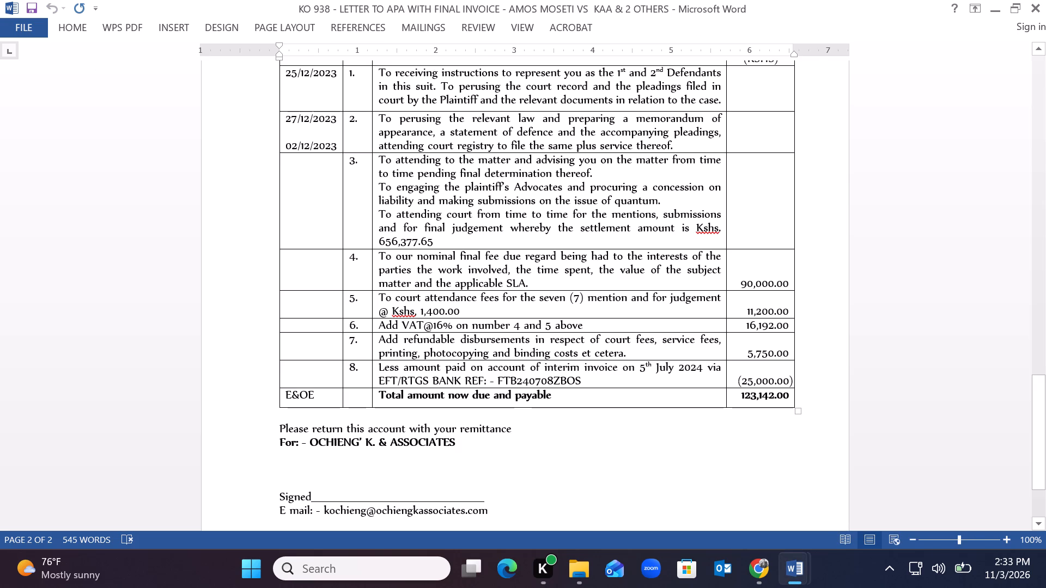
{"action": "left_click_drag", "start_coordinate": [737, 398], "coordinate": [792, 393]}
{"action": "key", "text": "ctrl+c"}
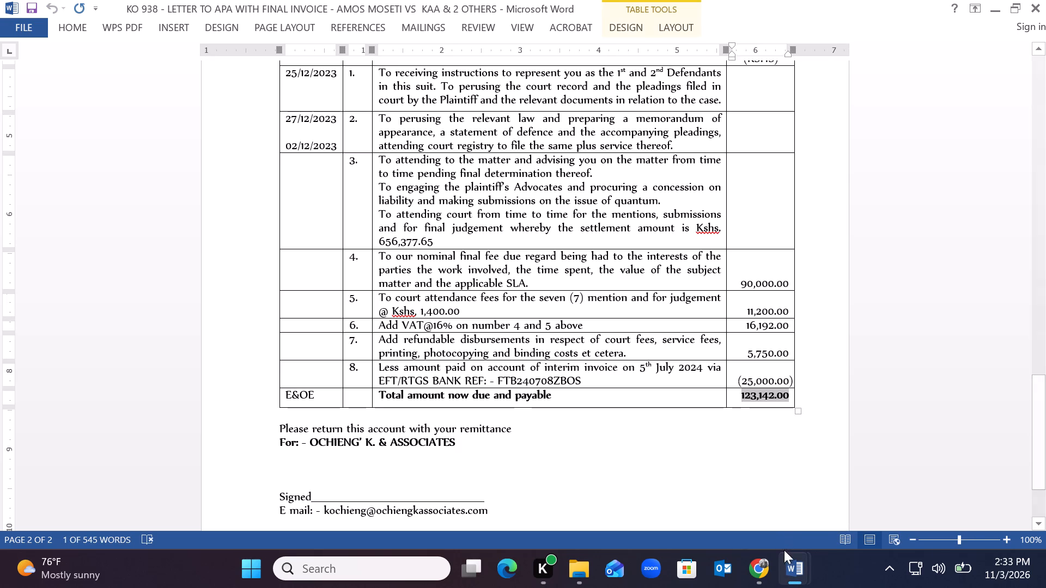
{"action": "left_click", "coordinate": [754, 516]}
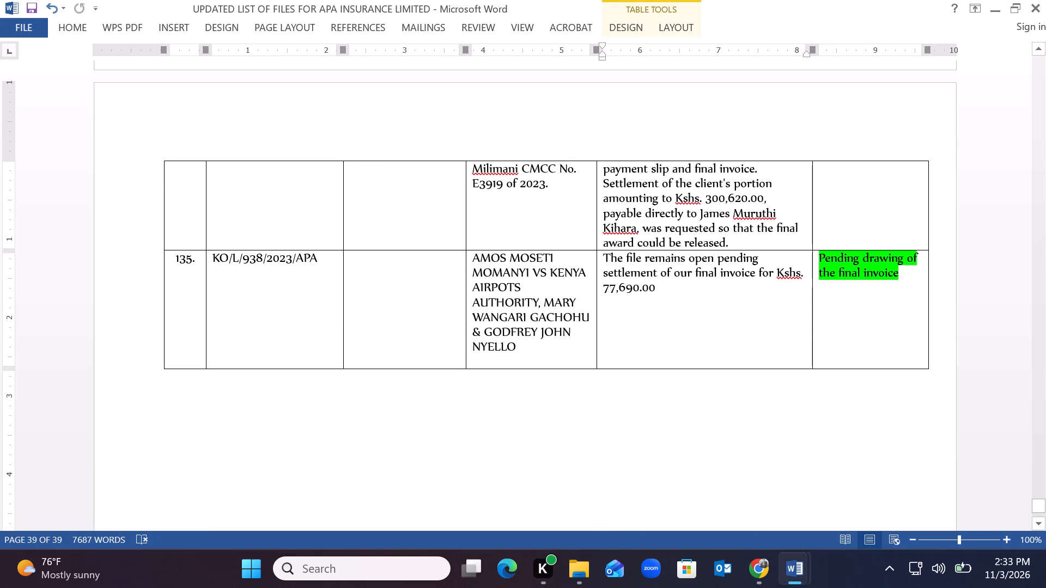
{"action": "left_click_drag", "start_coordinate": [658, 289], "coordinate": [609, 295]}
{"action": "key", "text": "ctrl+v"}
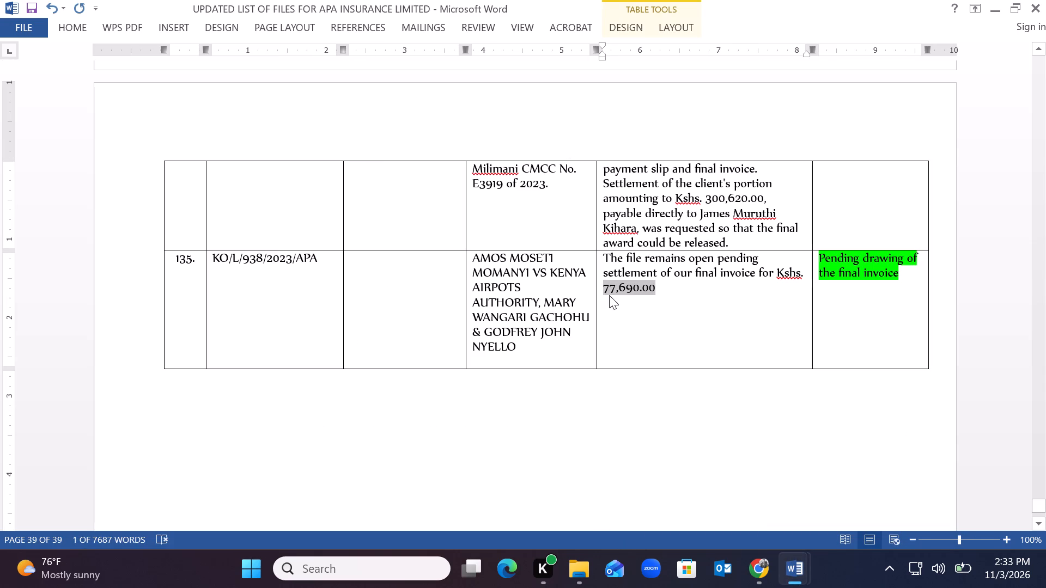
{"action": "left_click", "coordinate": [669, 301]}
{"action": "left_click", "coordinate": [745, 346]}
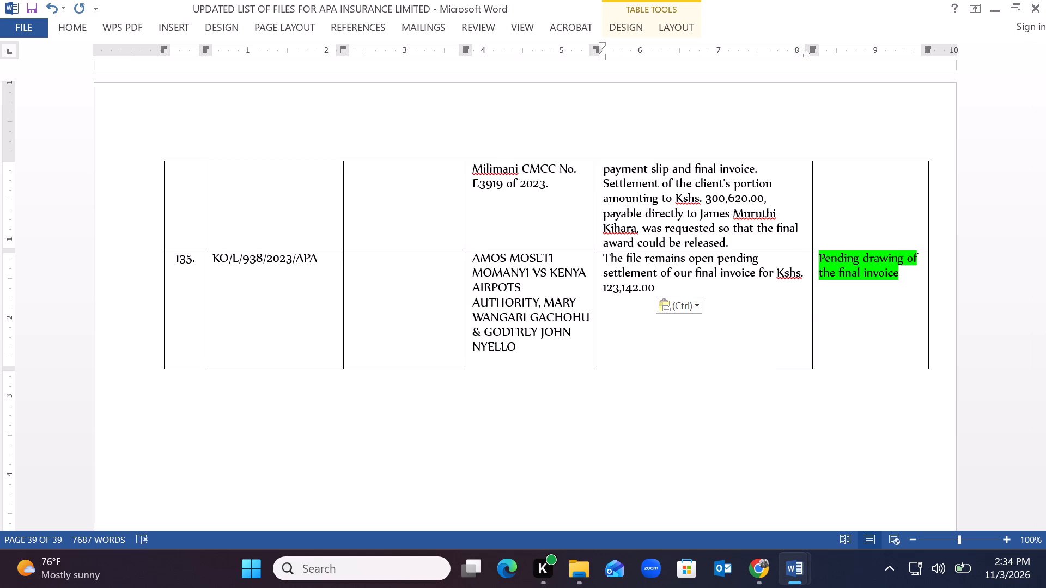
Save the updated APA Insurance file list.
{"action": "left_click", "coordinate": [18, 24]}
{"action": "left_click", "coordinate": [31, 203]}
Close the KO 938 final invoice letter and the APA Insurance file list.
{"action": "left_click", "coordinate": [950, 429]}
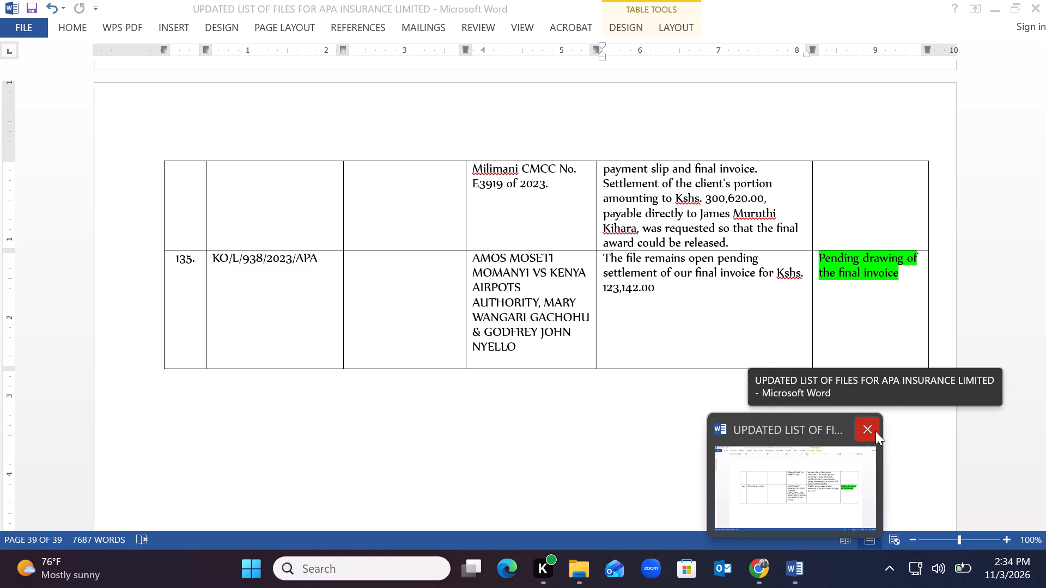
{"action": "left_click", "coordinate": [875, 431]}
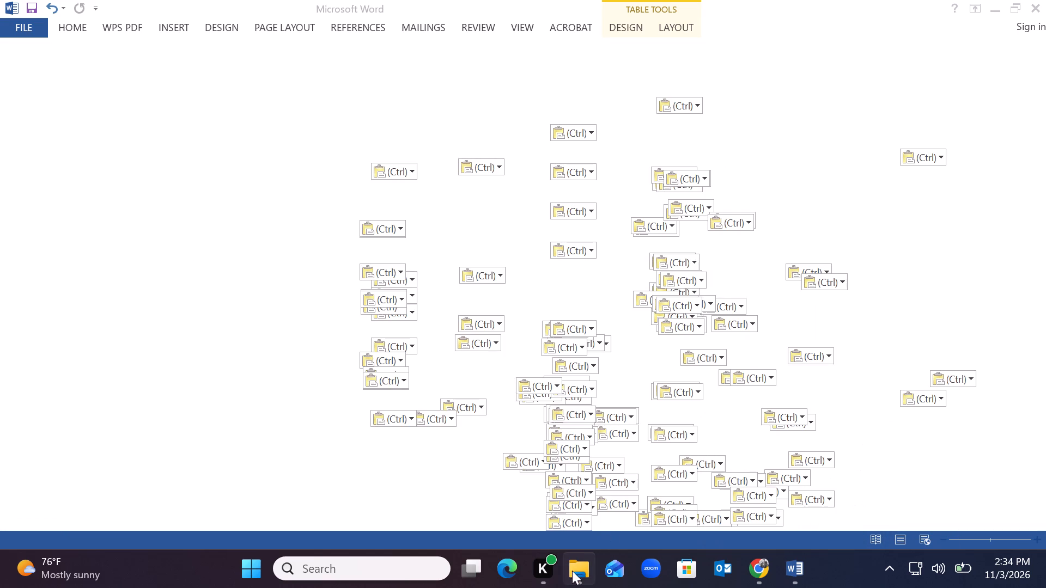